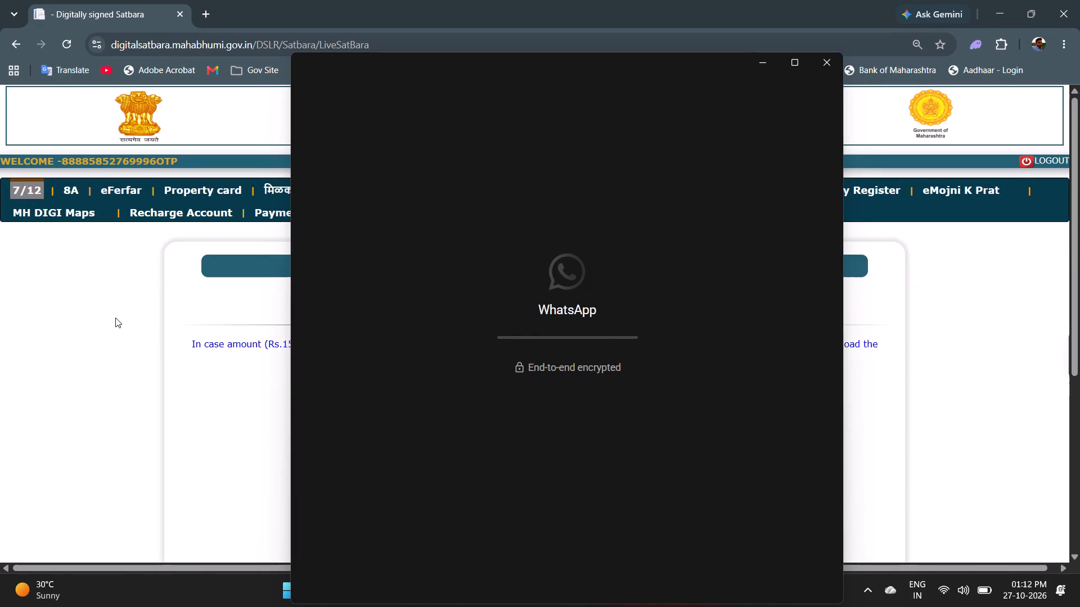
Set the district to जळगाव and the taluka to पाचोरा in the digitally signed 7/12 form.
{"action": "left_click", "coordinate": [77, 365]}
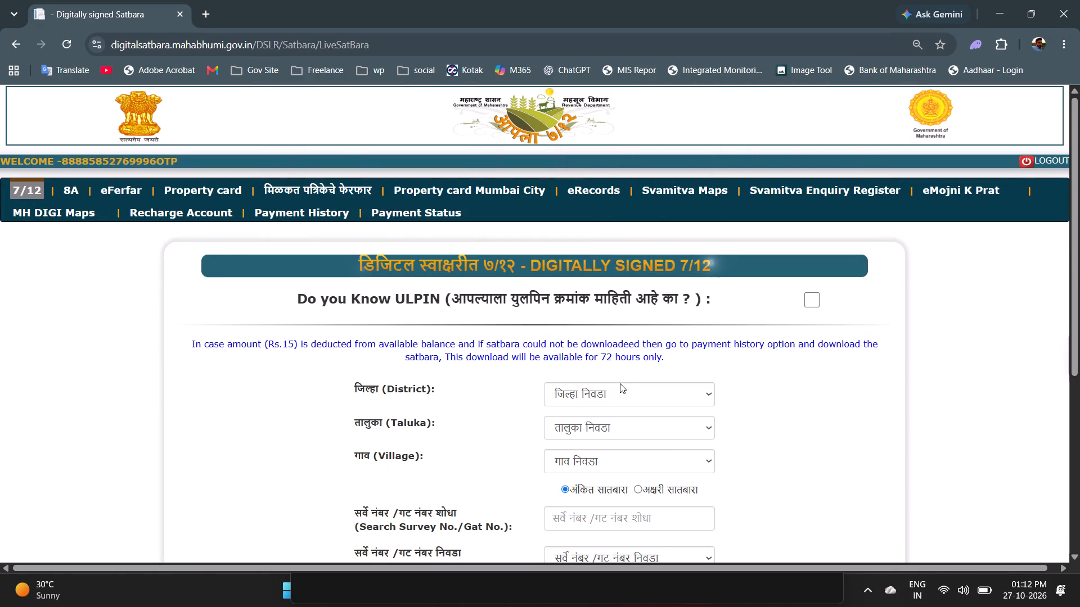
{"action": "left_click", "coordinate": [607, 394]}
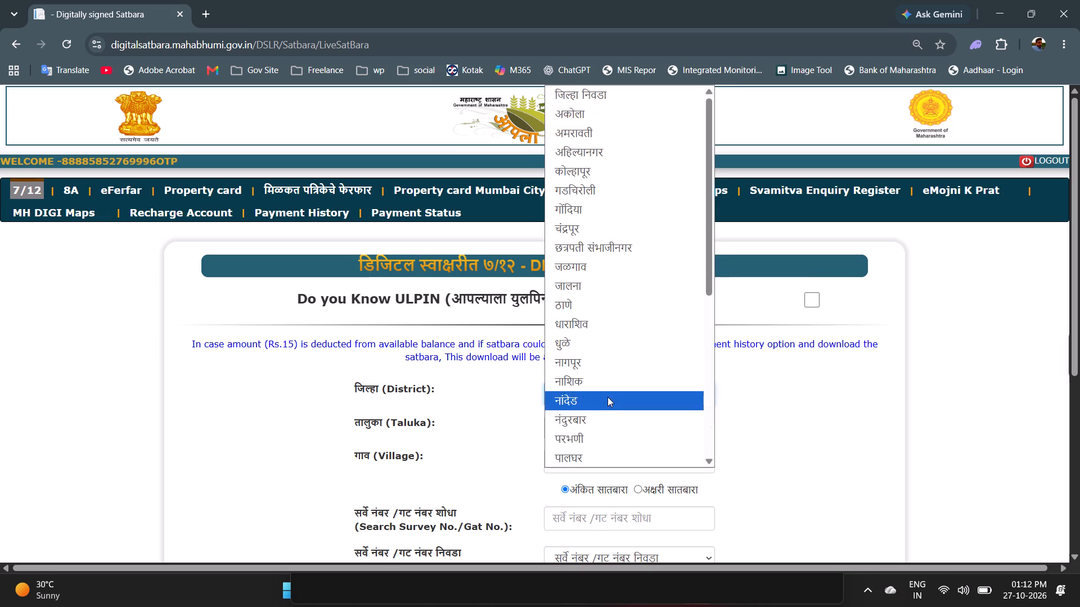
{"action": "left_click", "coordinate": [583, 275]}
{"action": "scroll", "coordinate": [498, 404], "scroll_direction": "down", "scroll_amount": 1}
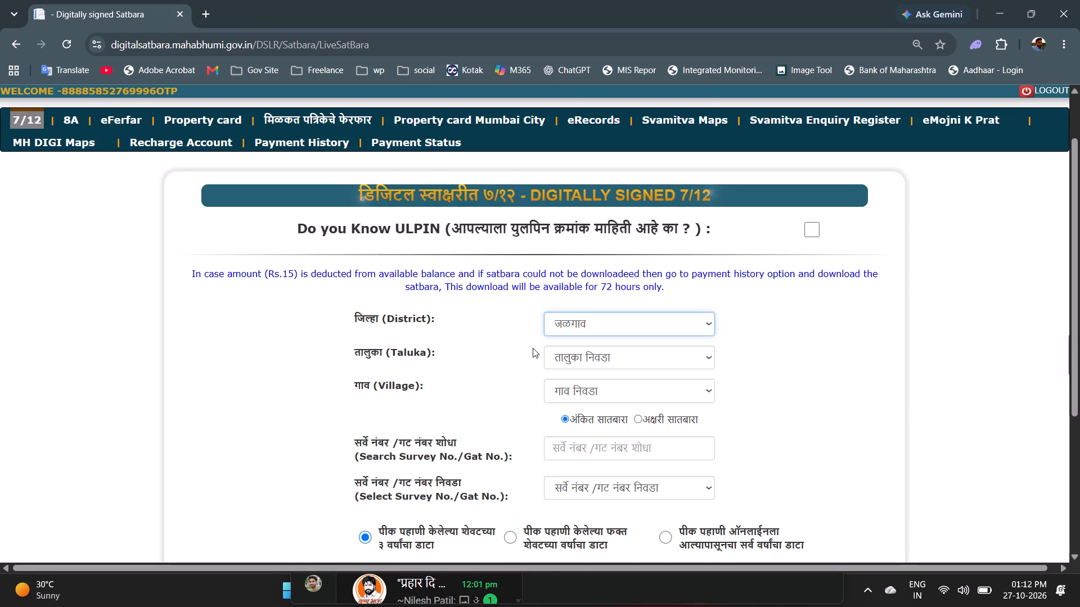
{"action": "left_click", "coordinate": [548, 361]}
{"action": "left_click", "coordinate": [580, 246]}
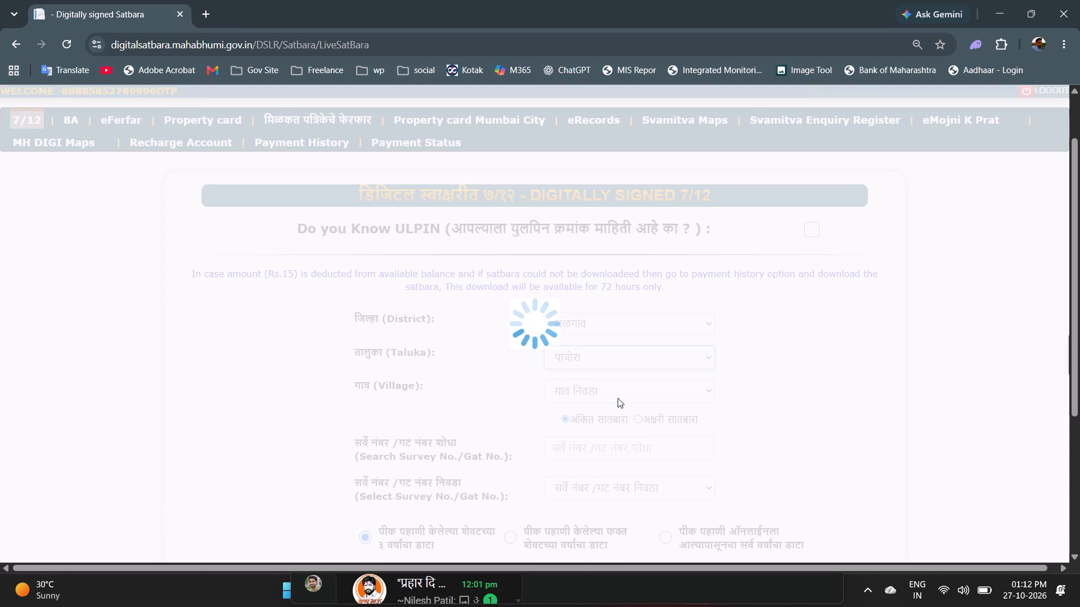
Set the village to मांडकी in the 7/12 form.
{"action": "left_click", "coordinate": [614, 392]}
{"action": "scroll", "coordinate": [609, 323], "scroll_direction": "down", "scroll_amount": 2}
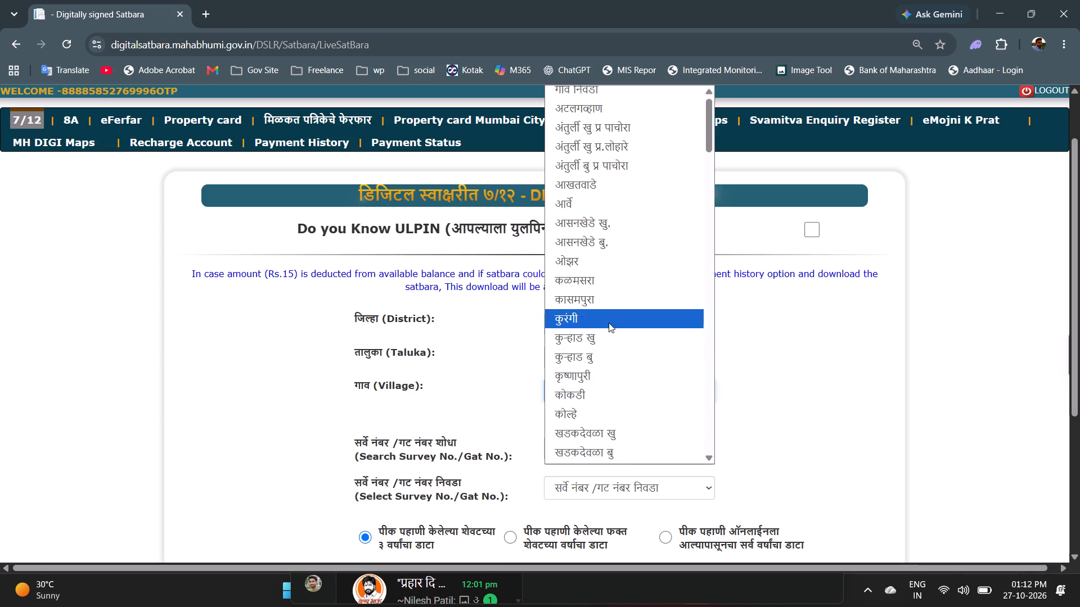
{"action": "scroll", "coordinate": [609, 323], "scroll_direction": "down", "scroll_amount": 2}
{"action": "left_click", "coordinate": [483, 359]}
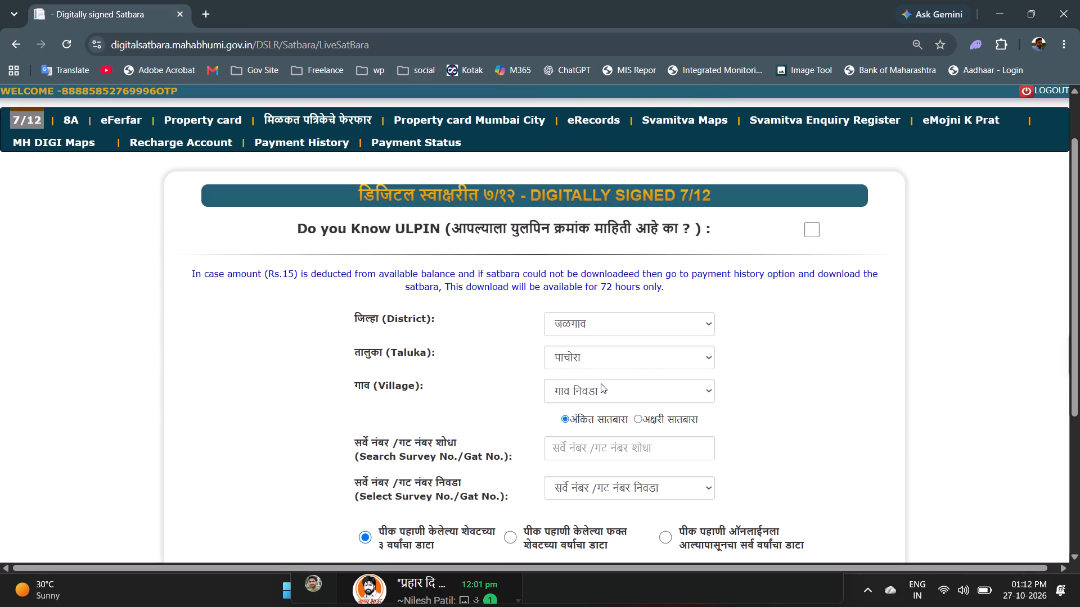
{"action": "left_click", "coordinate": [602, 389]}
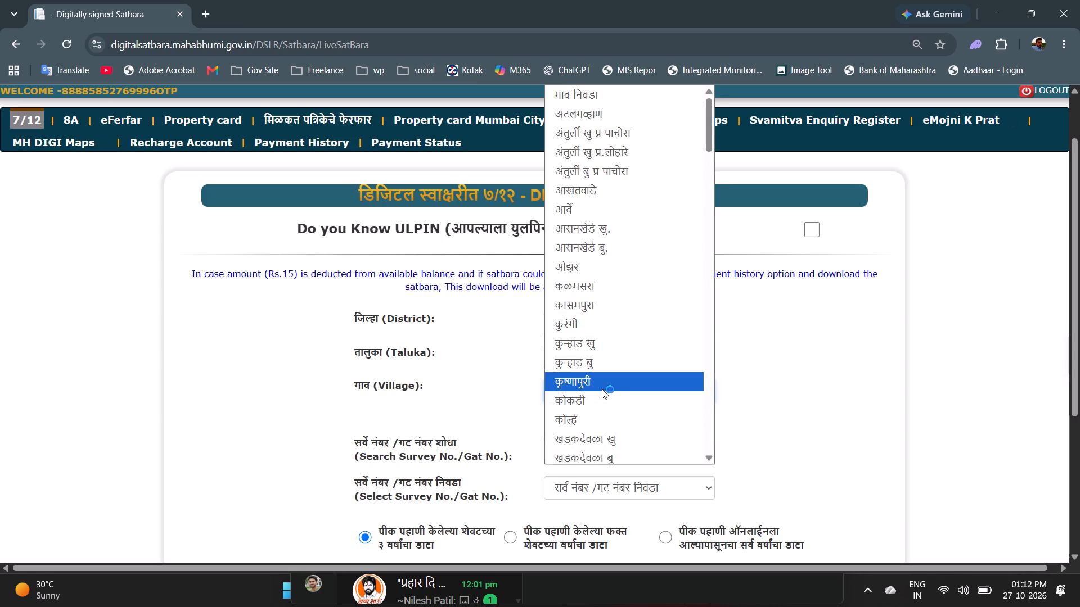
{"action": "left_click", "coordinate": [929, 364]}
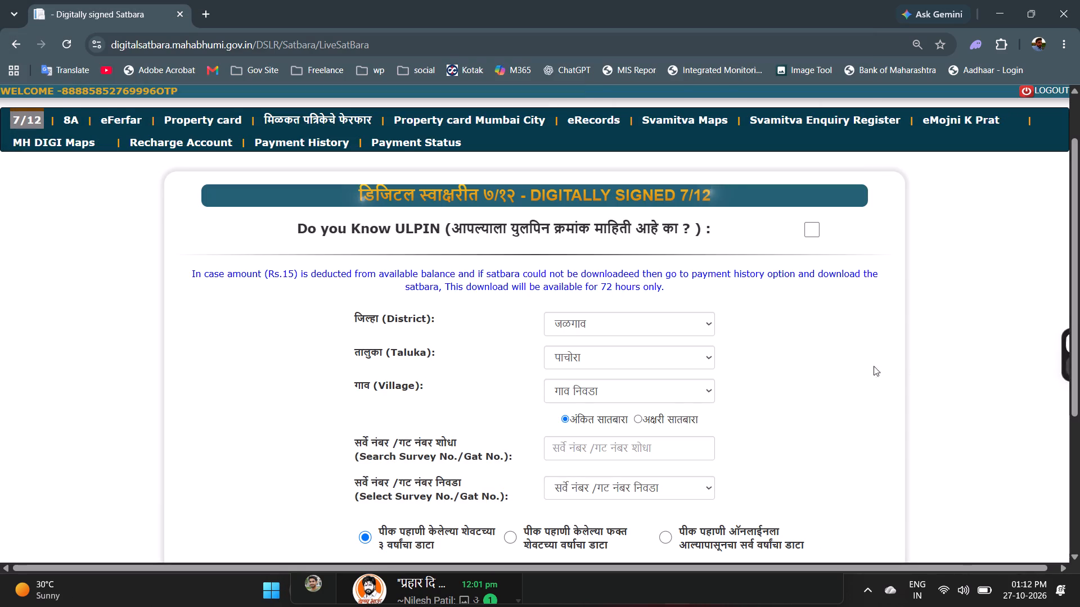
{"action": "left_click", "coordinate": [658, 388]}
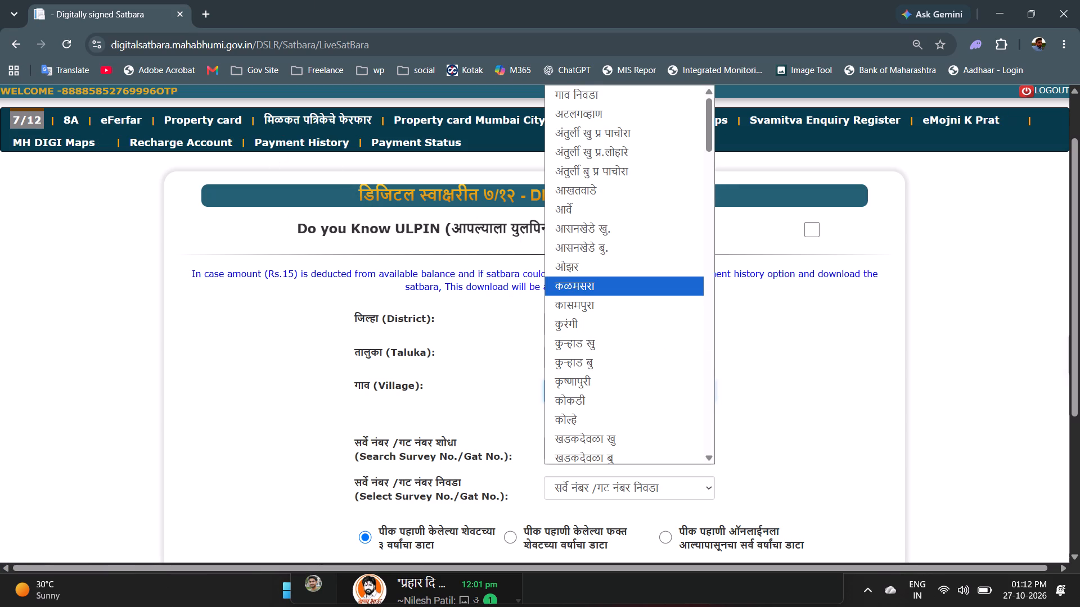
{"action": "scroll", "coordinate": [597, 250], "scroll_direction": "down", "scroll_amount": 7}
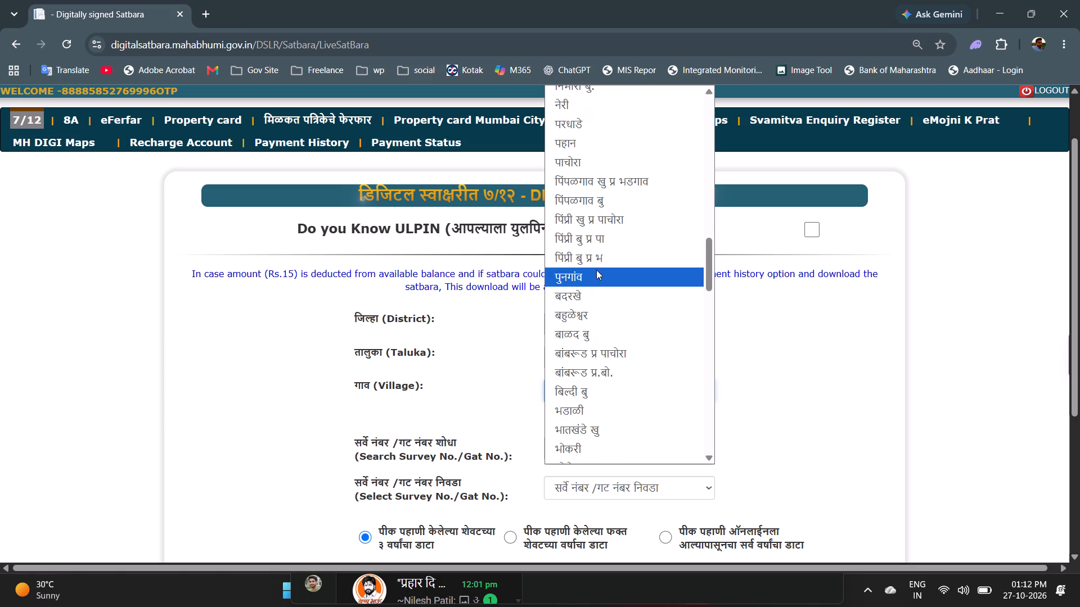
{"action": "scroll", "coordinate": [611, 381], "scroll_direction": "down", "scroll_amount": 1}
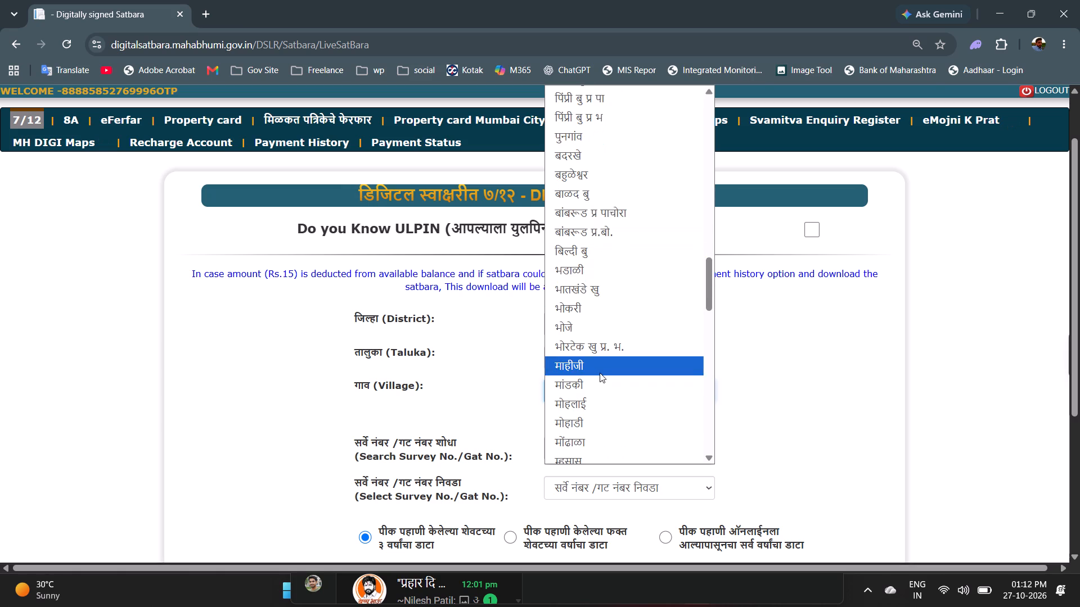
{"action": "left_click", "coordinate": [593, 379]}
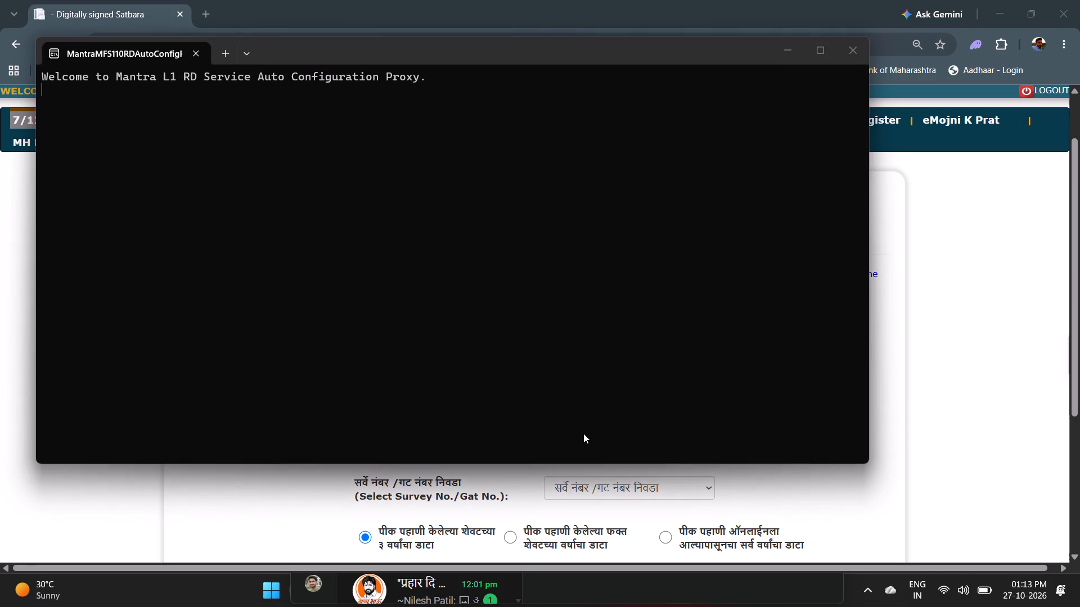
{"action": "left_click", "coordinate": [192, 450]}
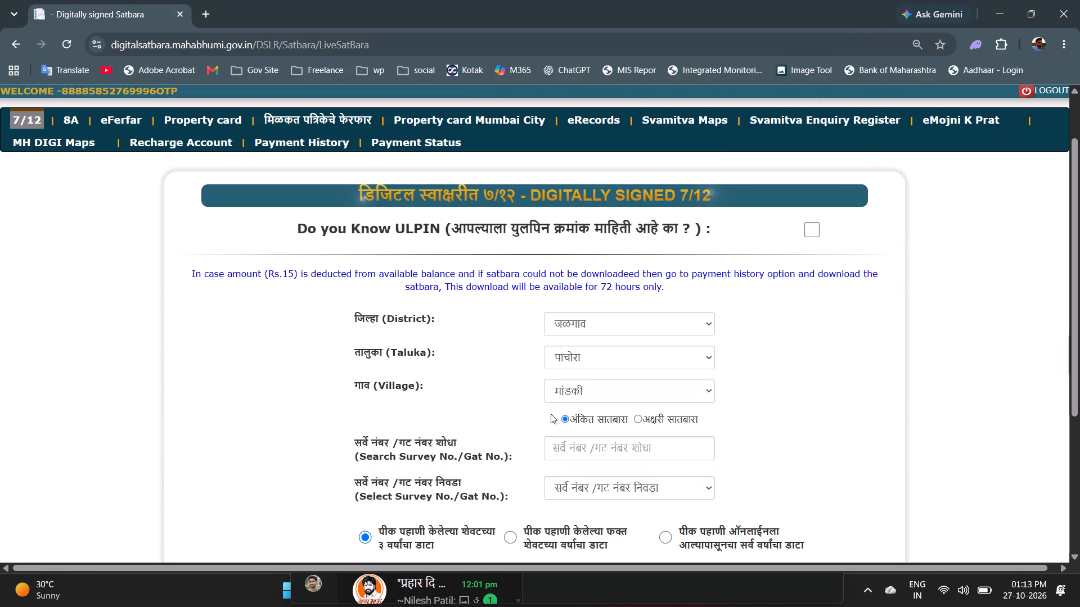
Search for survey/gat number 11 and select 11/ब from the matching entries.
{"action": "left_click", "coordinate": [561, 442]}
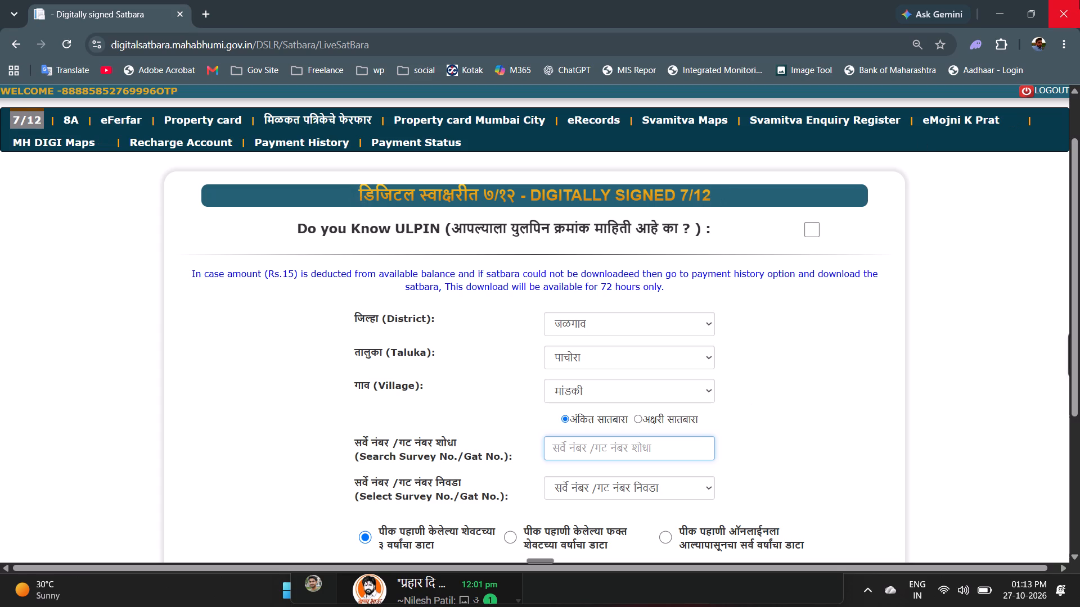
{"action": "type", "text": "11"}
{"action": "left_click", "coordinate": [770, 434]}
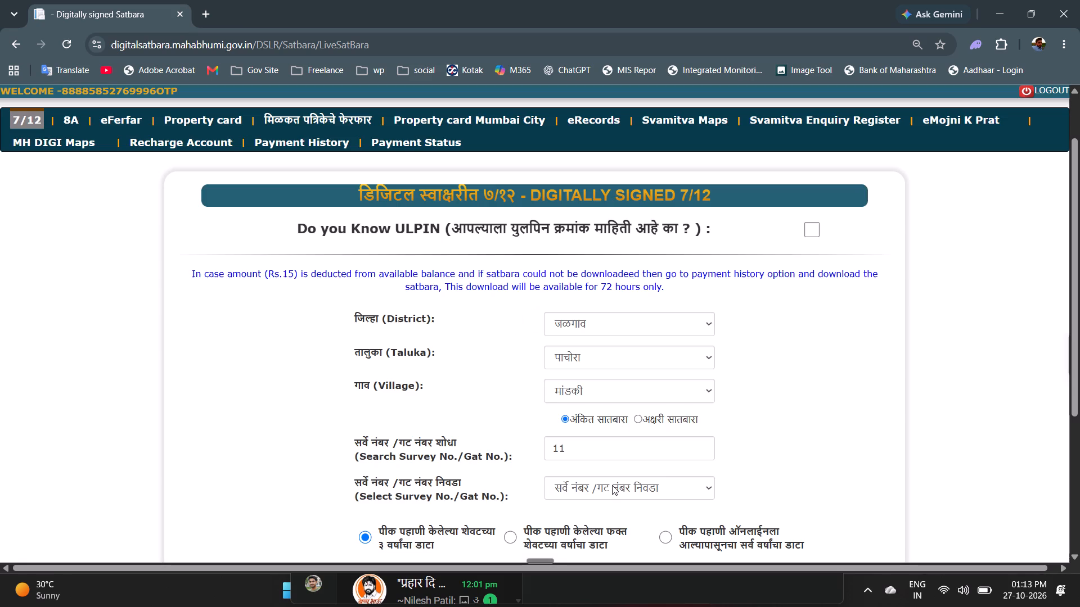
{"action": "left_click", "coordinate": [593, 489]}
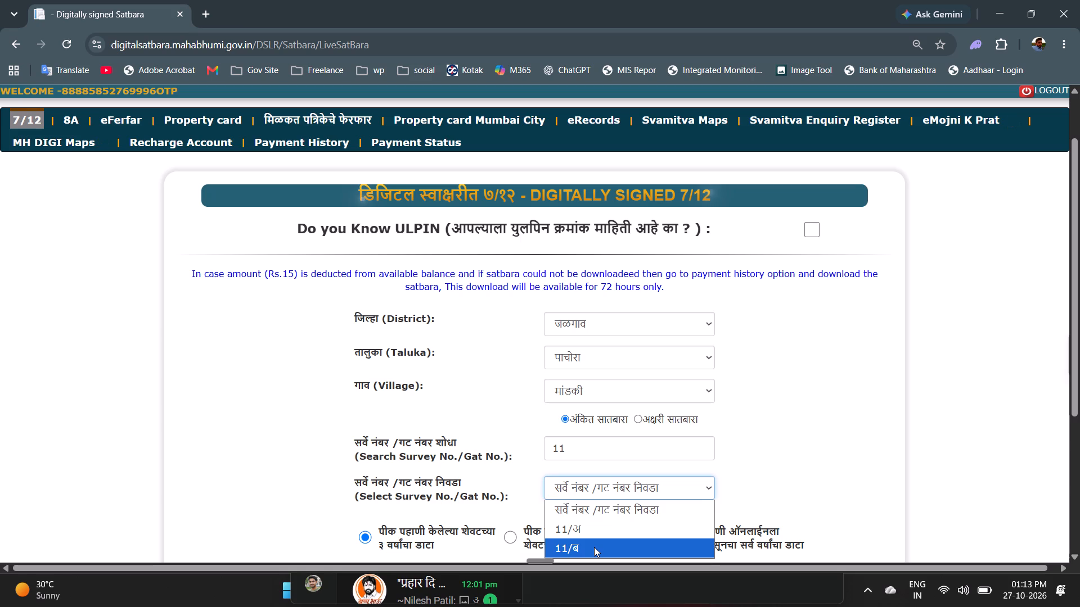
{"action": "left_click", "coordinate": [594, 547]}
Accept the signed record and download the digitally signed 7/12 for 11/ब.
{"action": "scroll", "coordinate": [533, 484], "scroll_direction": "down", "scroll_amount": 3}
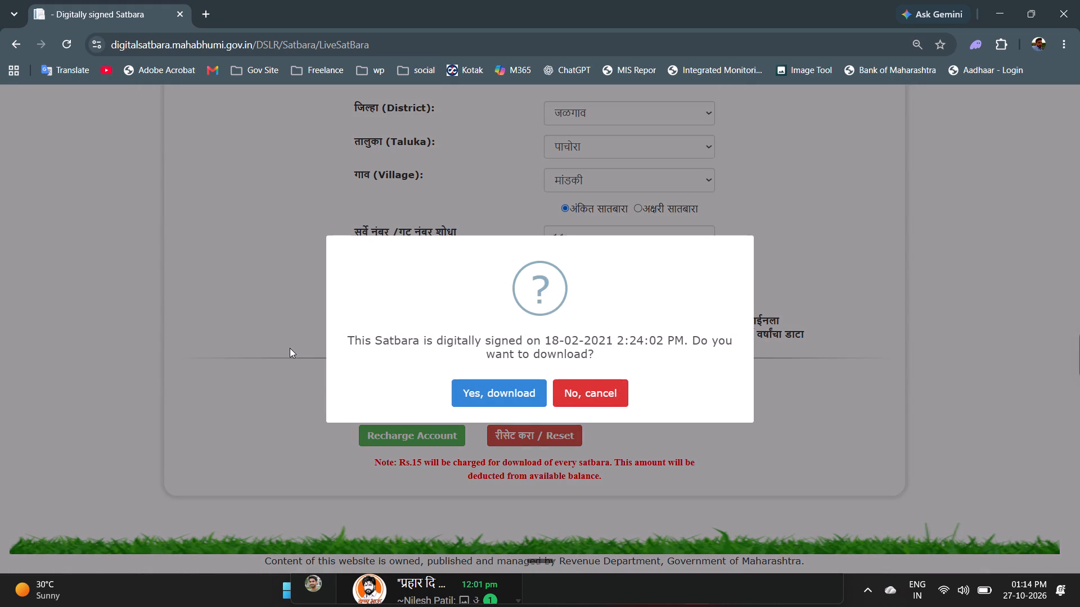
{"action": "left_click", "coordinate": [486, 392]}
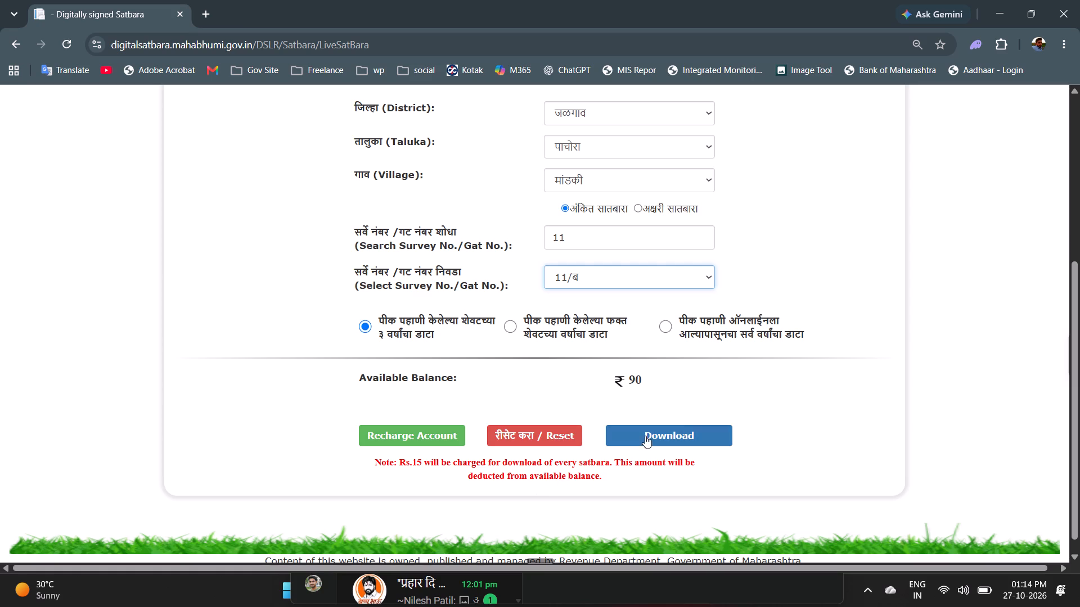
{"action": "left_click", "coordinate": [645, 436]}
{"action": "left_click", "coordinate": [520, 410]}
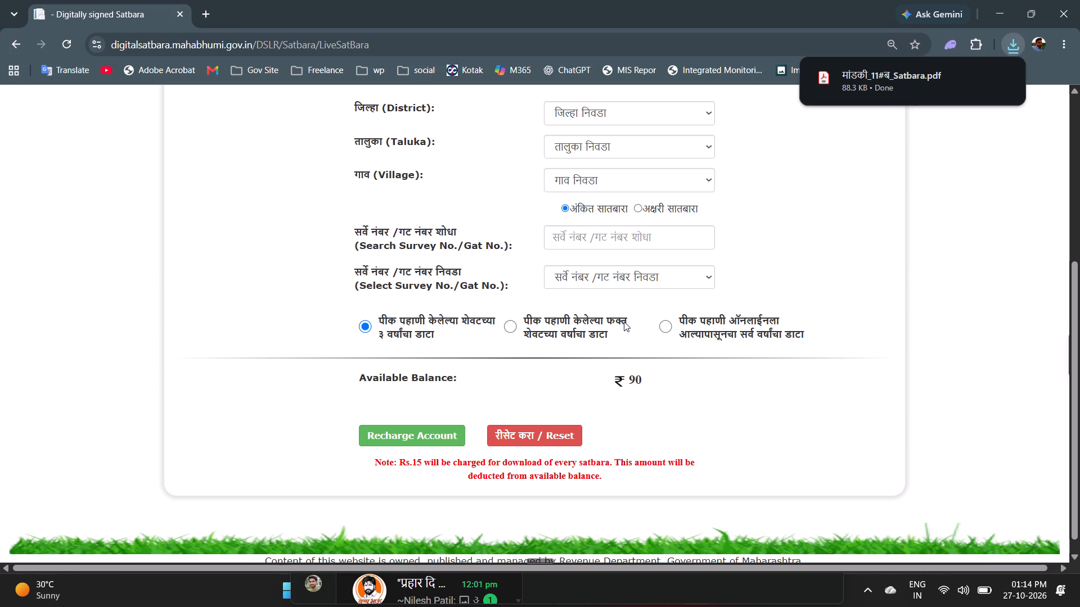
Set the location for another 7/12 record to district जळगाव, taluka पाचोरा and village मांडकी.
{"action": "scroll", "coordinate": [618, 325], "scroll_direction": "up", "scroll_amount": 3}
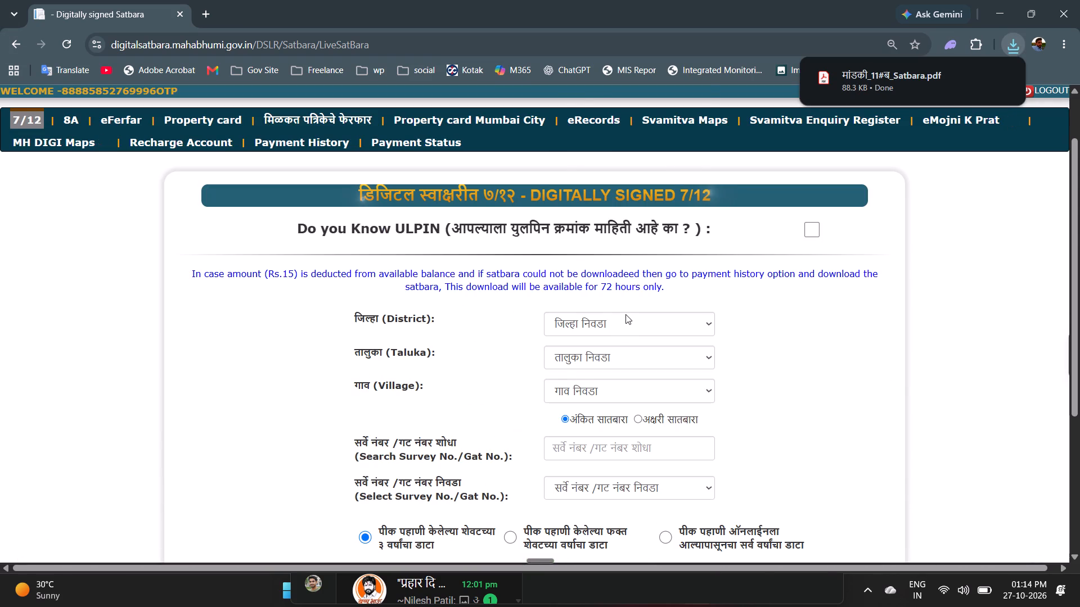
{"action": "left_click", "coordinate": [625, 314]}
{"action": "left_click", "coordinate": [606, 273]}
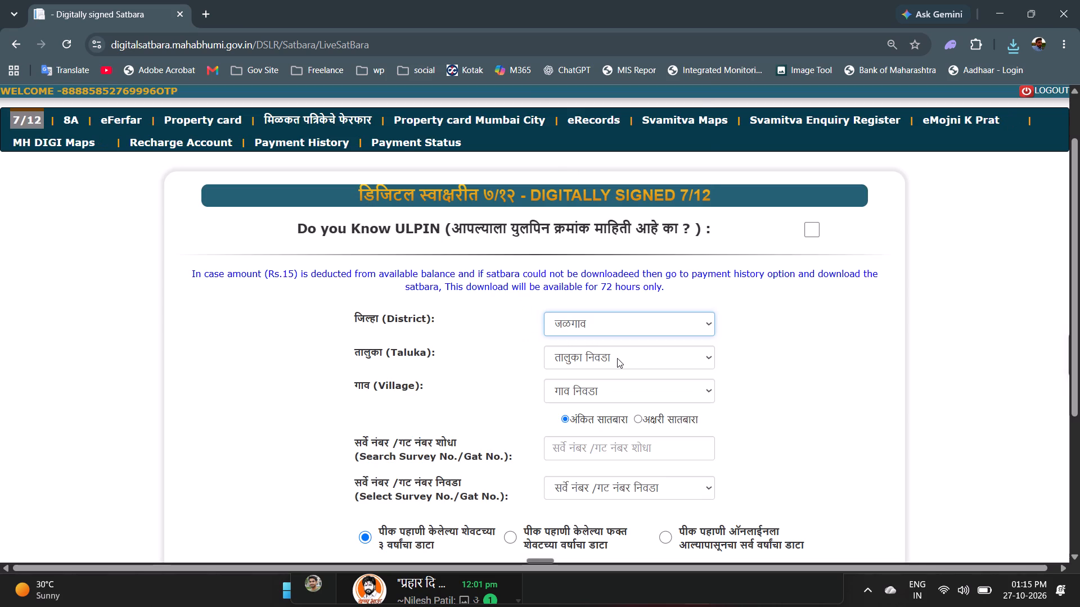
{"action": "left_click", "coordinate": [622, 257]}
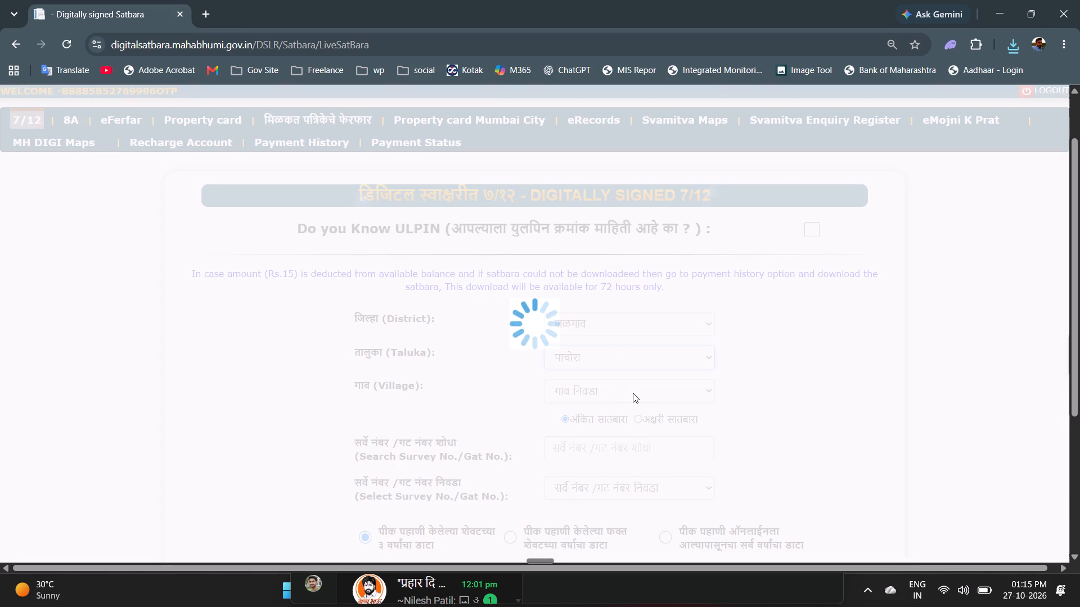
{"action": "left_click", "coordinate": [633, 389]}
{"action": "scroll", "coordinate": [625, 359], "scroll_direction": "down", "scroll_amount": 5}
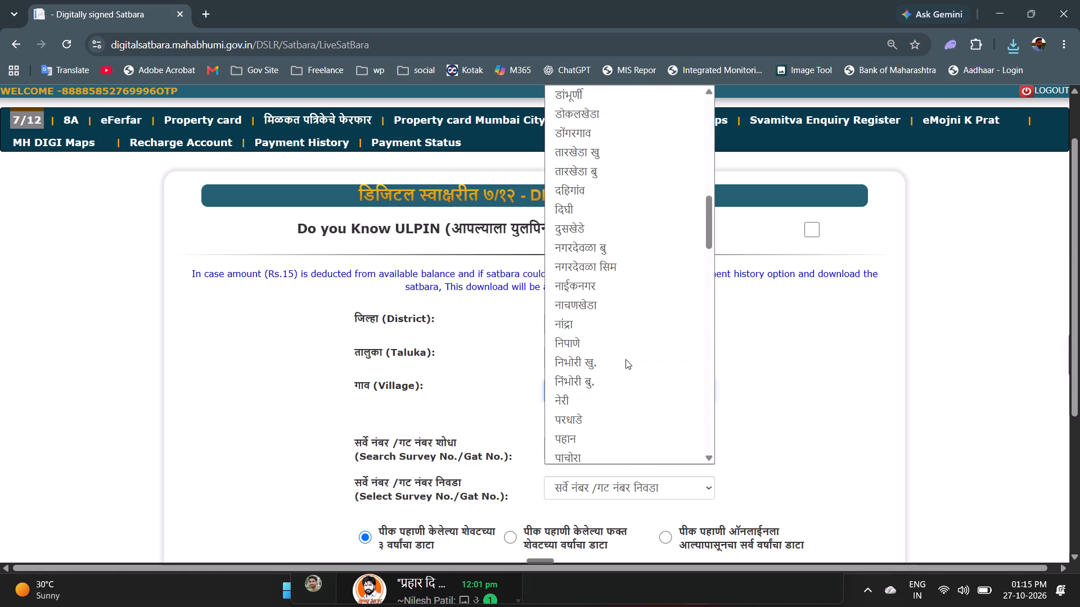
{"action": "scroll", "coordinate": [625, 359], "scroll_direction": "down", "scroll_amount": 2}
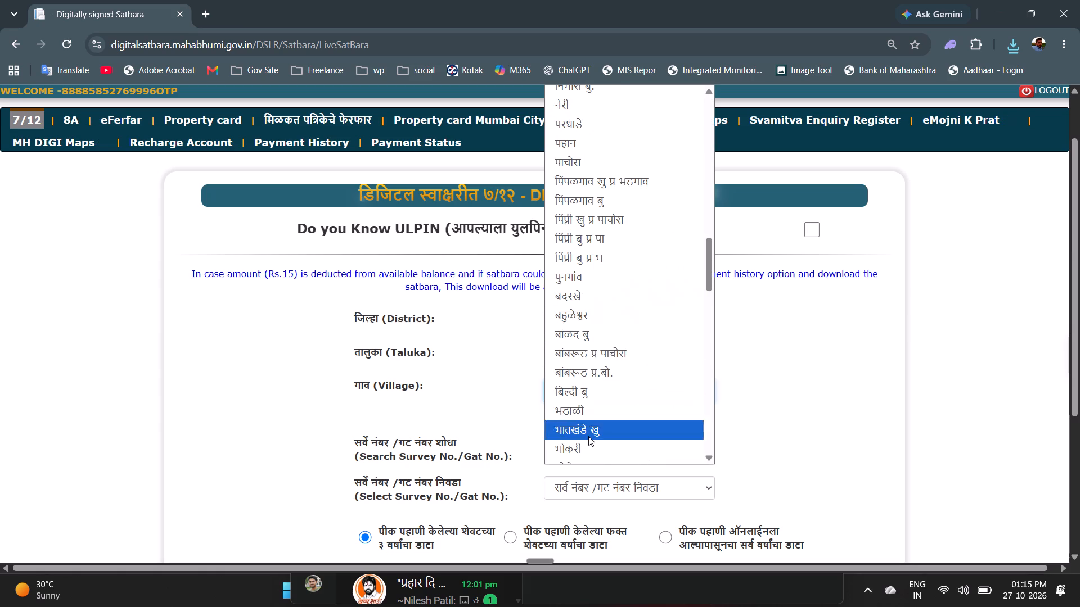
{"action": "scroll", "coordinate": [588, 436], "scroll_direction": "down", "scroll_amount": 2}
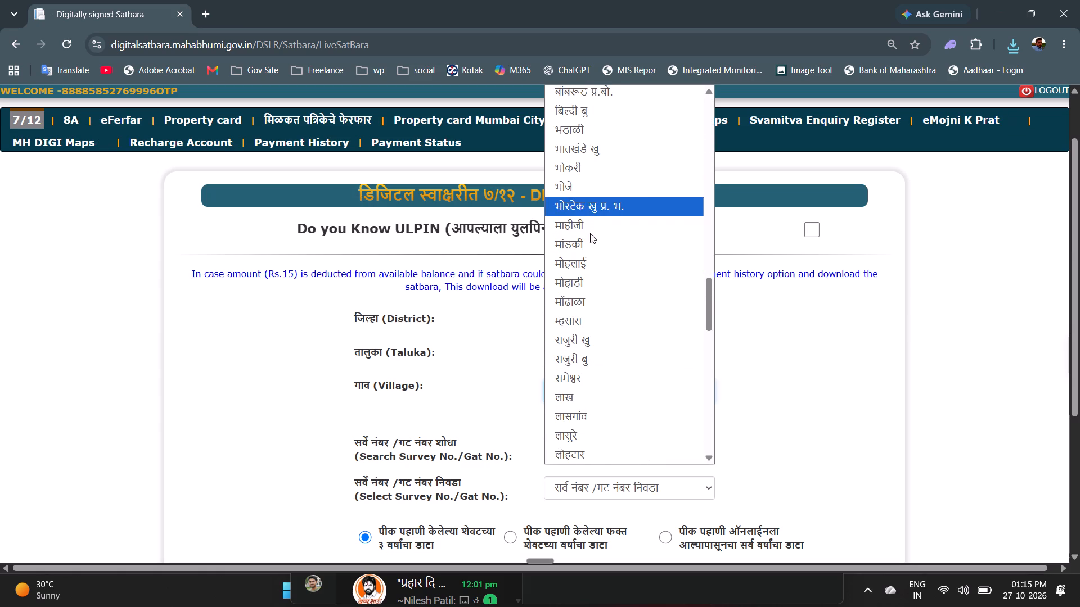
{"action": "left_click", "coordinate": [591, 240]}
Search for survey/gat number 3 and select 3/1 from the matching entries.
{"action": "left_click", "coordinate": [605, 446]}
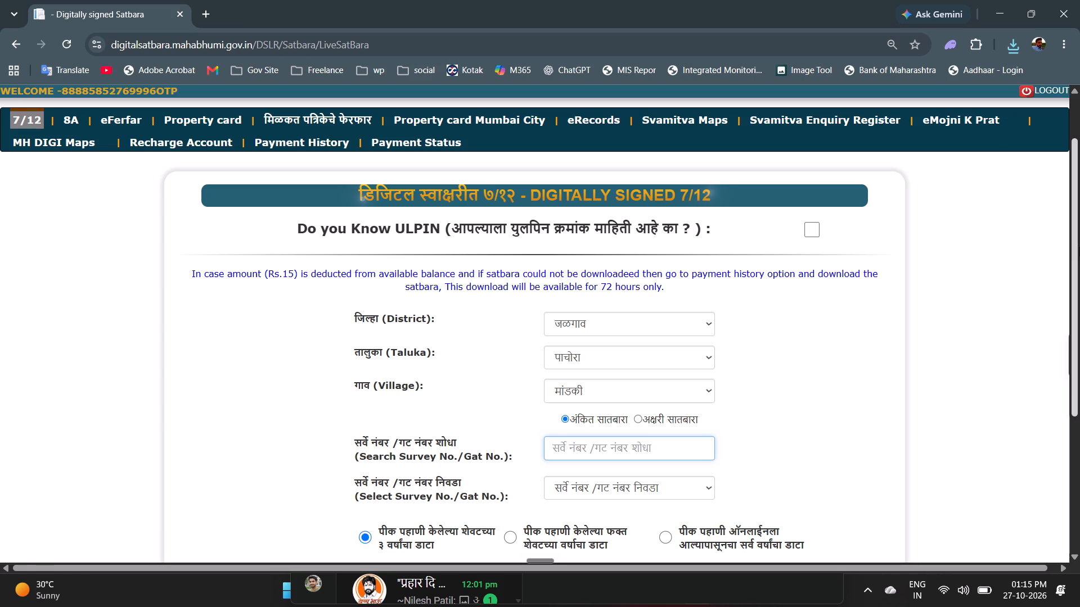
{"action": "key", "text": "3"}
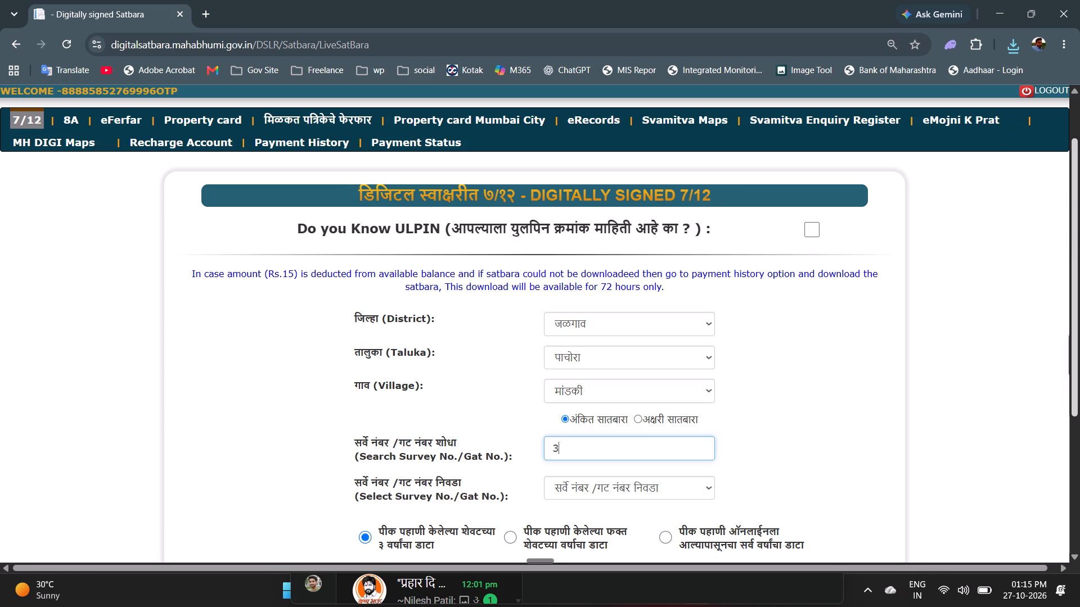
{"action": "left_click", "coordinate": [854, 429]}
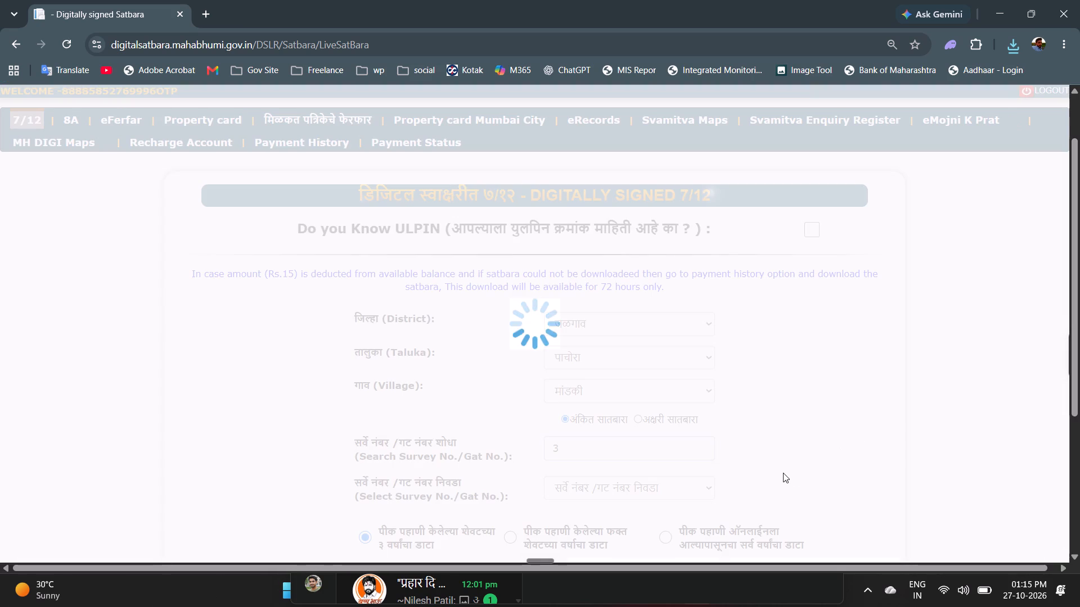
{"action": "left_click", "coordinate": [610, 489]}
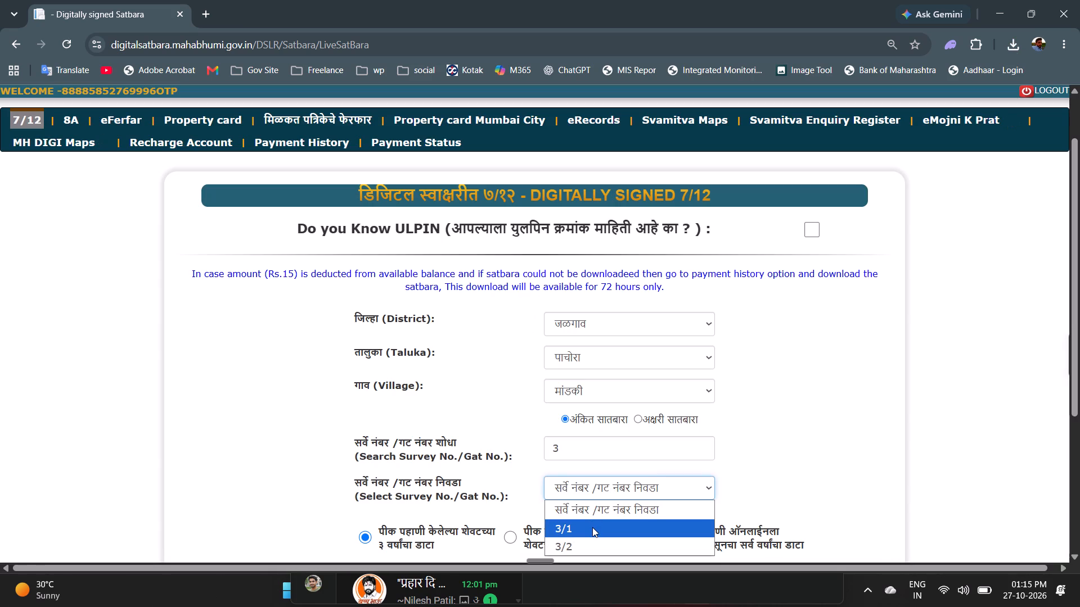
{"action": "left_click", "coordinate": [592, 527]}
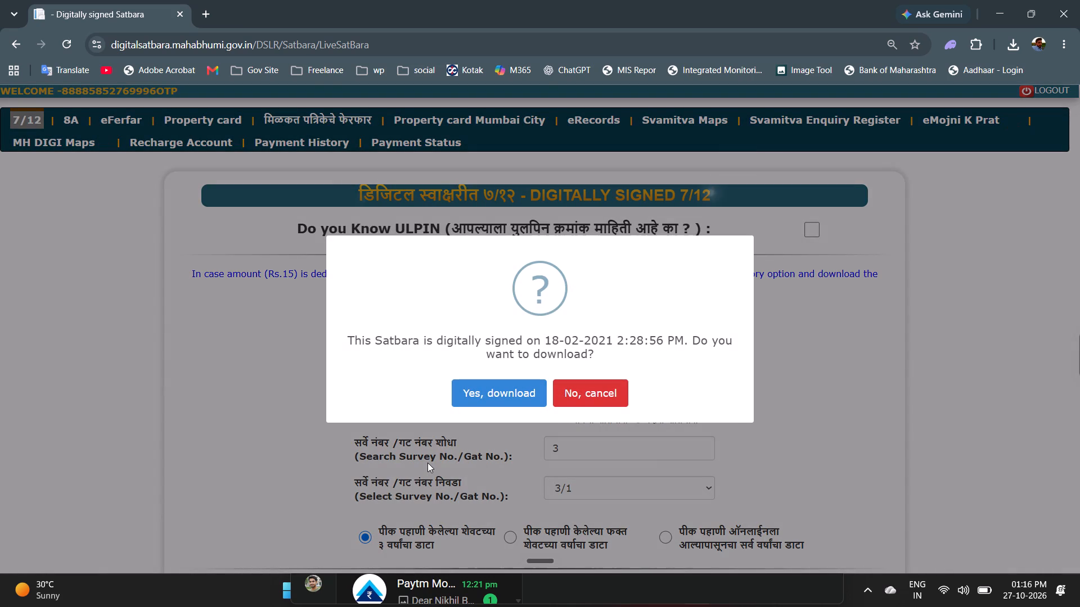
Accept the signed record and download the digitally signed 7/12 for 3/1.
{"action": "left_click", "coordinate": [473, 404]}
{"action": "scroll", "coordinate": [529, 460], "scroll_direction": "down", "scroll_amount": 3}
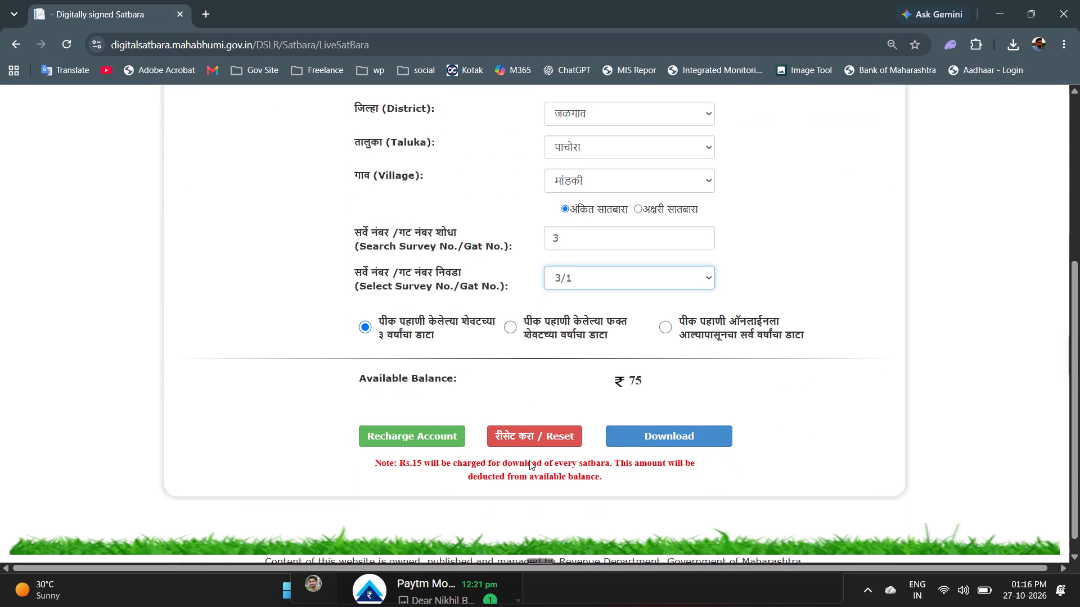
{"action": "left_click", "coordinate": [637, 436]}
{"action": "left_click", "coordinate": [538, 406]}
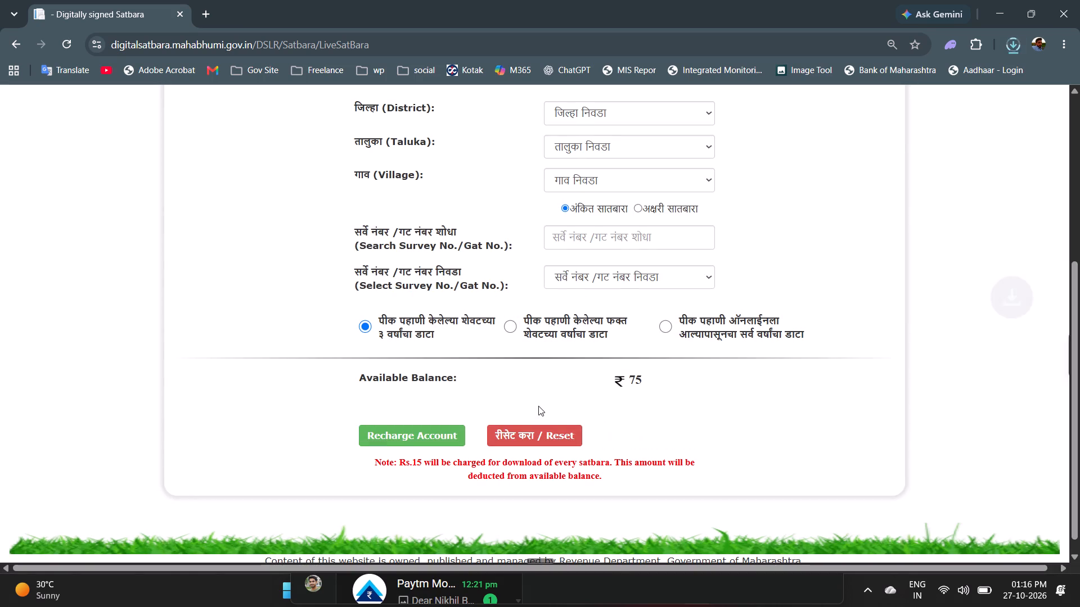
Set the location for another 7/12 record to district जळगाव, taluka पाचोरा and village मांडकी.
{"action": "scroll", "coordinate": [509, 378], "scroll_direction": "up", "scroll_amount": 3}
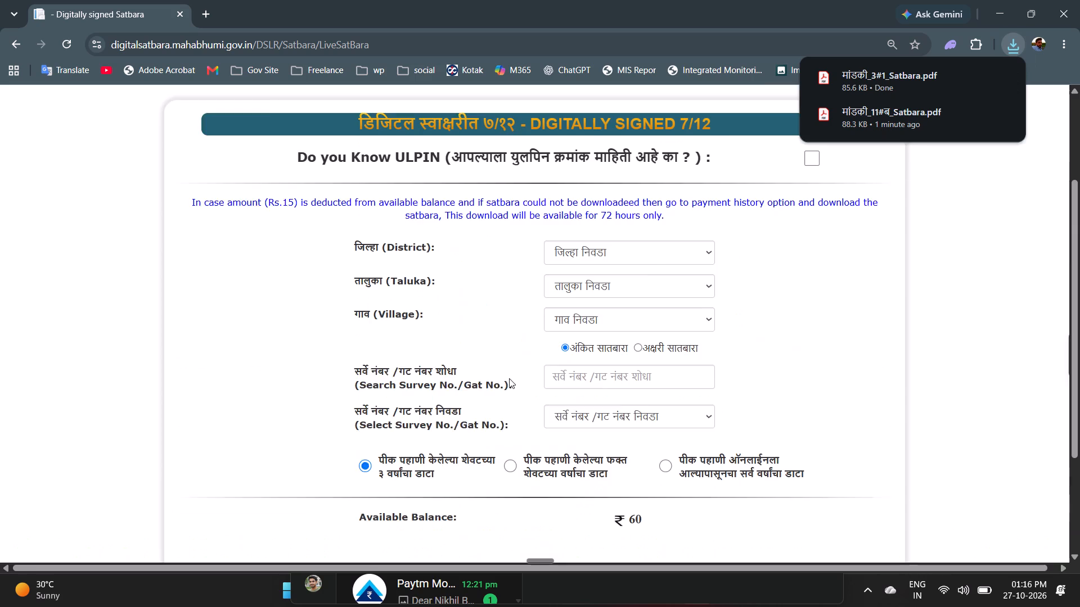
{"action": "left_click", "coordinate": [545, 324]}
{"action": "left_click", "coordinate": [571, 259]}
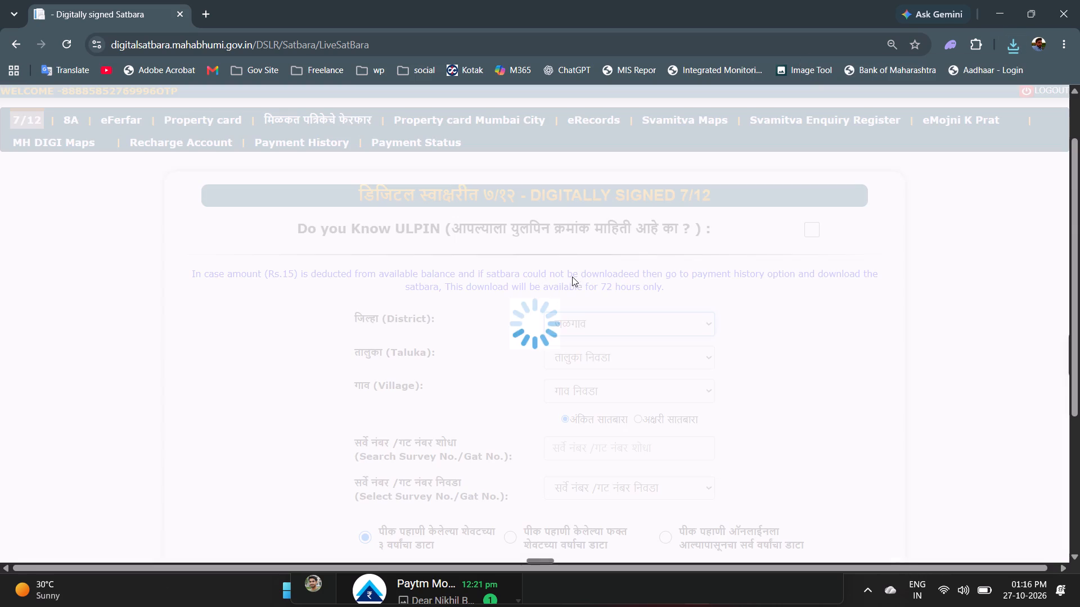
{"action": "left_click", "coordinate": [588, 356]}
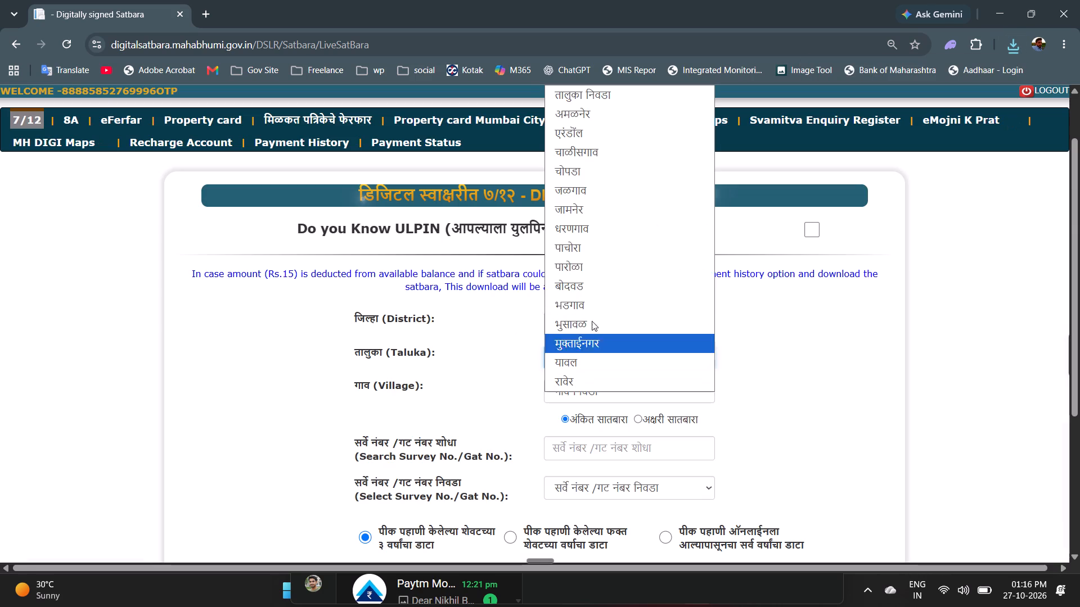
{"action": "left_click", "coordinate": [582, 253]}
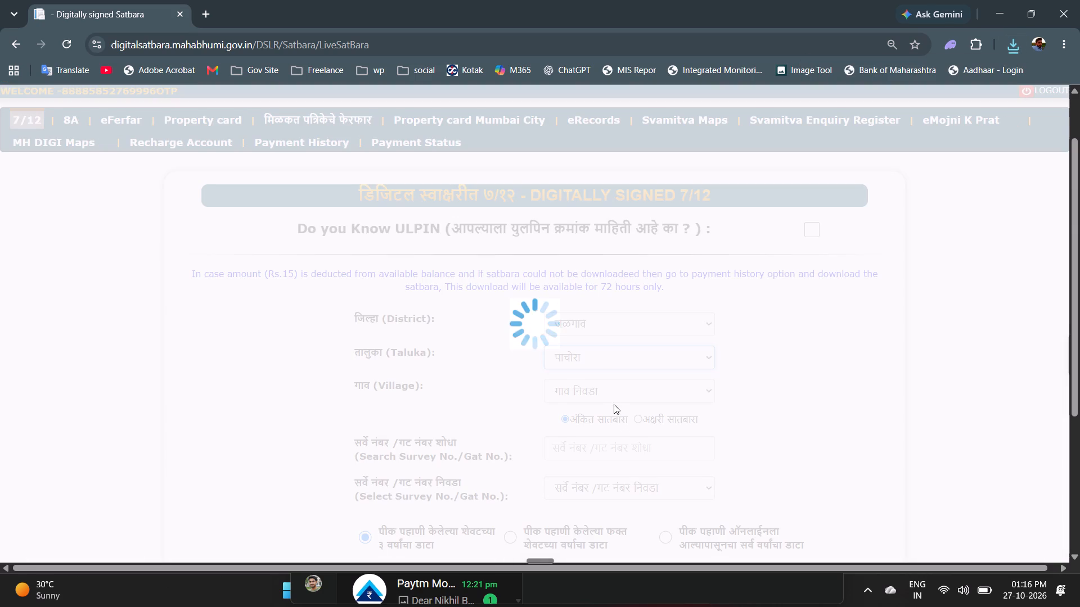
{"action": "left_click", "coordinate": [611, 398]}
{"action": "scroll", "coordinate": [611, 398], "scroll_direction": "down", "scroll_amount": 5}
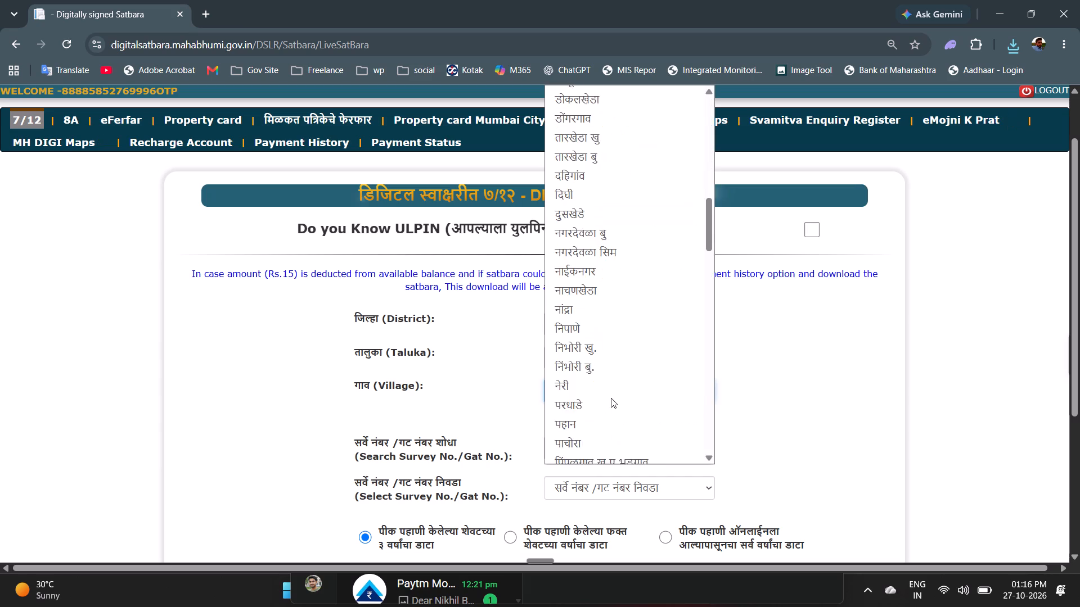
{"action": "scroll", "coordinate": [611, 398], "scroll_direction": "down", "scroll_amount": 3}
{"action": "left_click", "coordinate": [604, 382]}
Search for survey/gat number 30 and select 30 from the matching entries.
{"action": "left_click", "coordinate": [599, 445]}
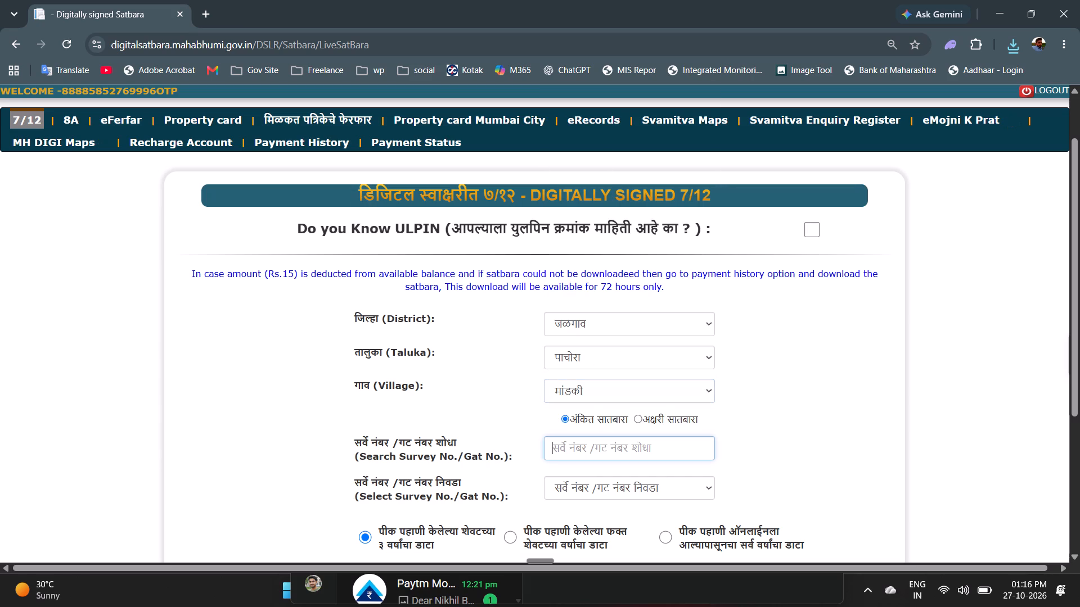
{"action": "type", "text": "30"}
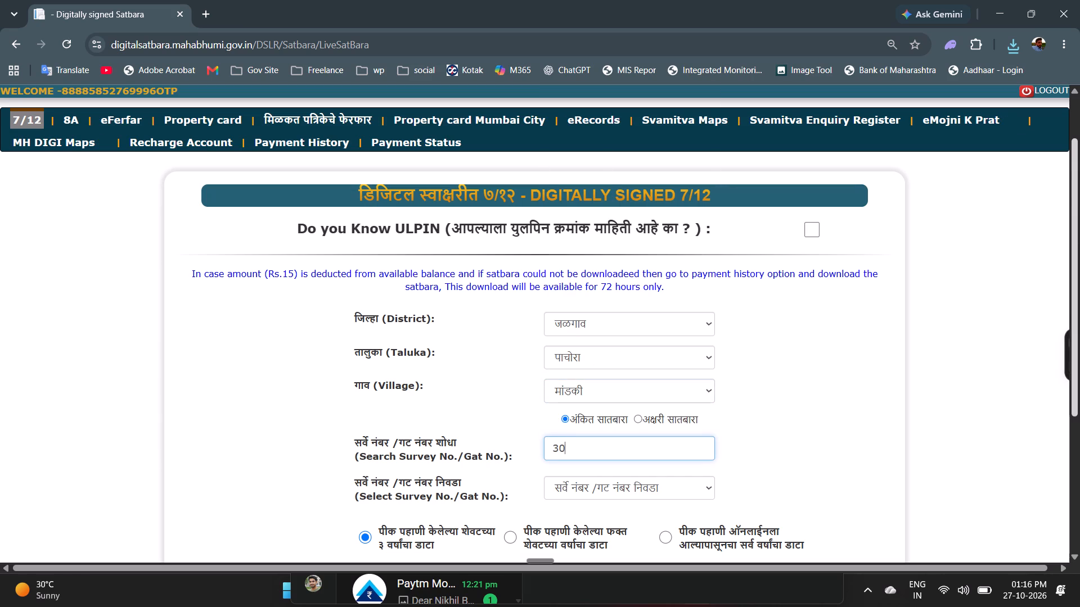
{"action": "left_click", "coordinate": [807, 441]}
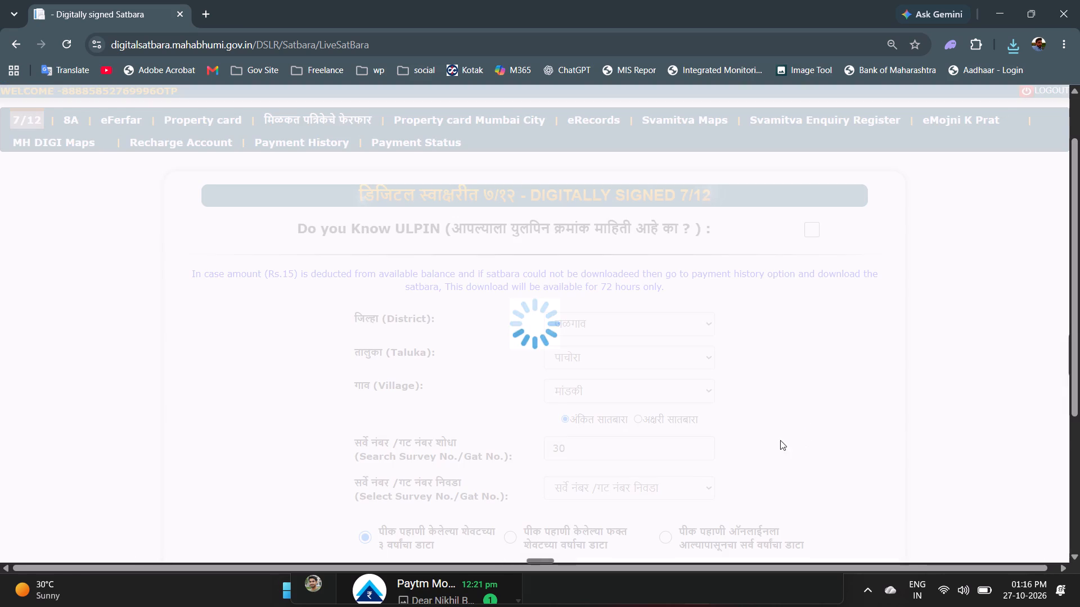
{"action": "left_click", "coordinate": [622, 493]}
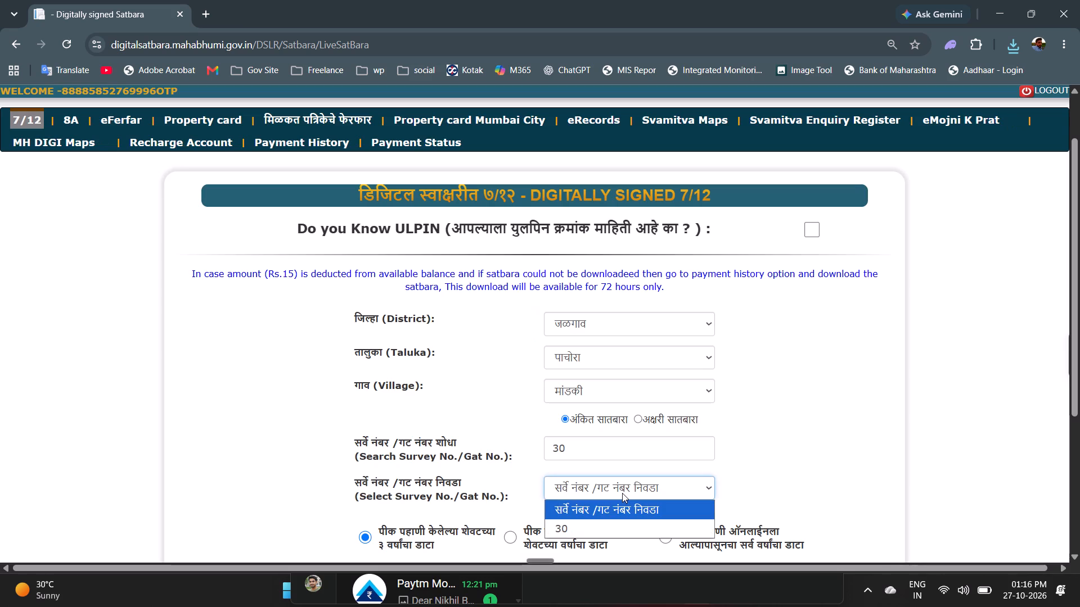
{"action": "left_click", "coordinate": [615, 521]}
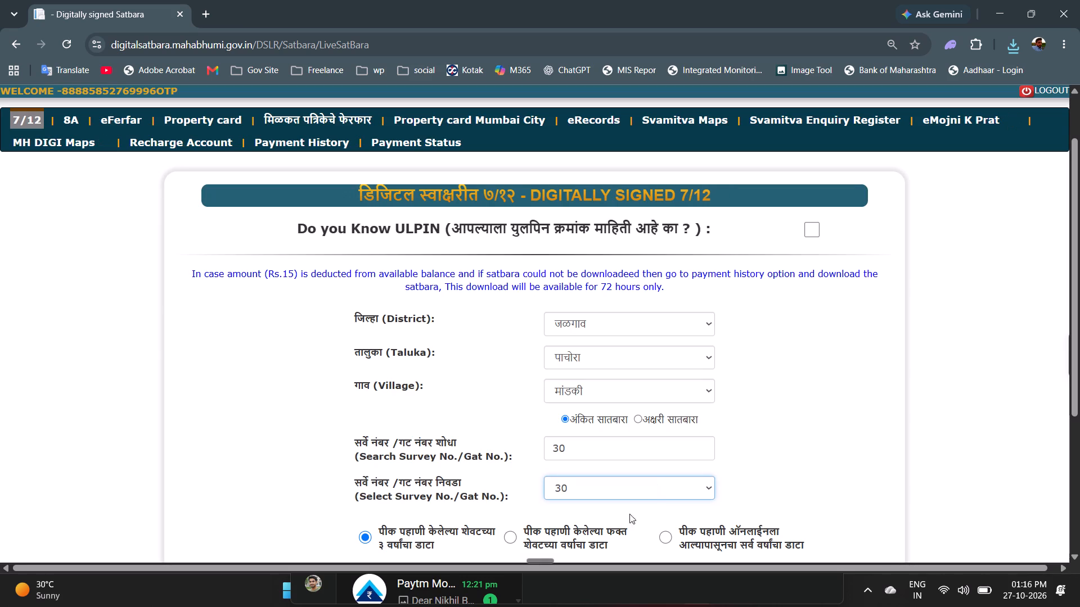
Accept the signed record for survey number 30 and request the download of its digitally signed 7/12.
{"action": "scroll", "coordinate": [727, 454], "scroll_direction": "down", "scroll_amount": 4}
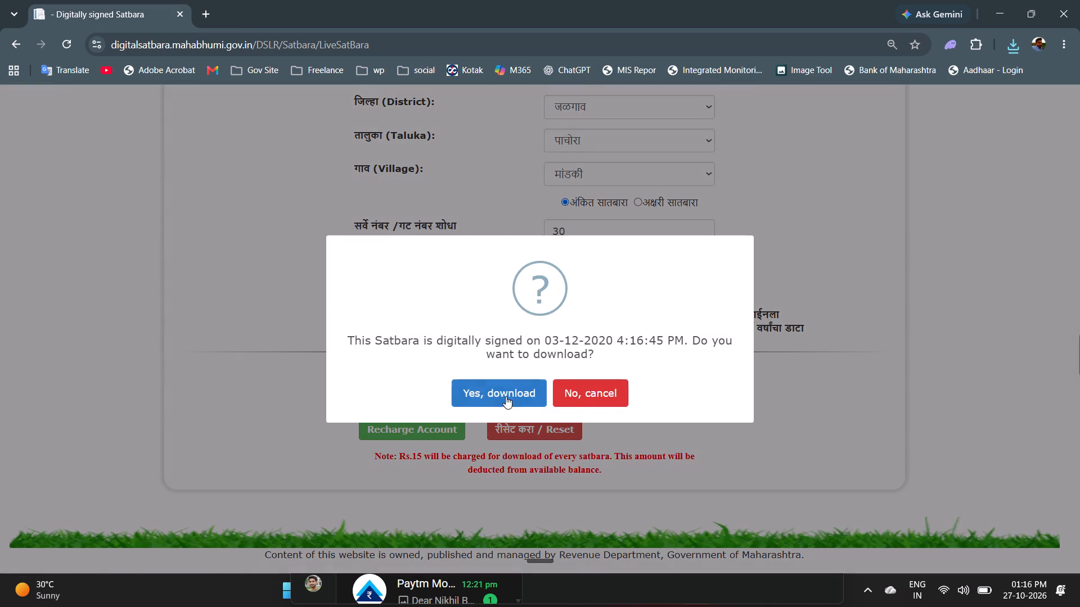
{"action": "left_click", "coordinate": [506, 396]}
{"action": "left_click", "coordinate": [644, 425]}
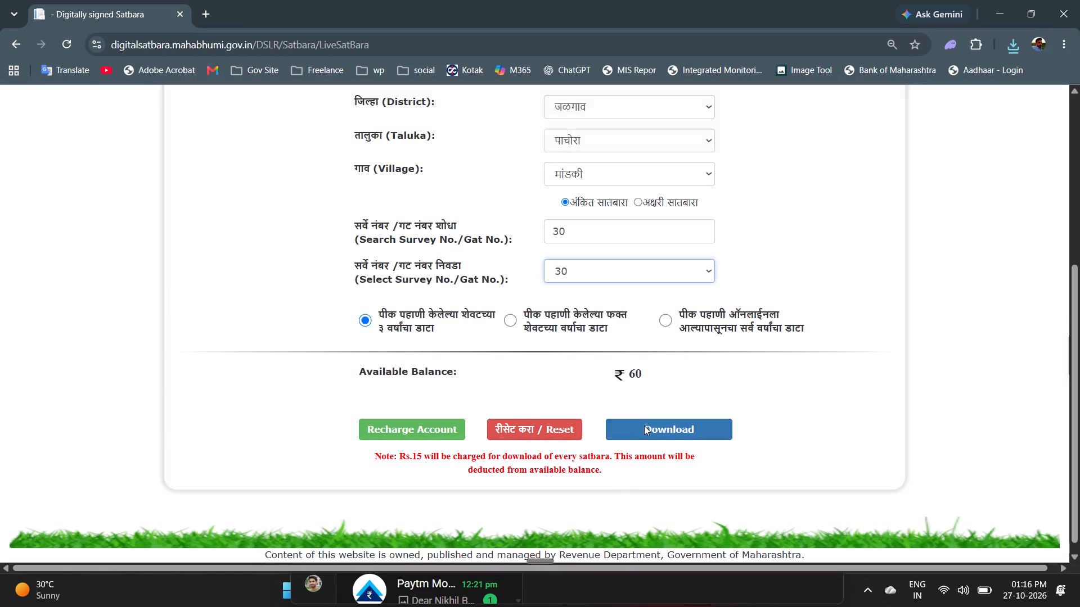
{"action": "left_click", "coordinate": [550, 410]}
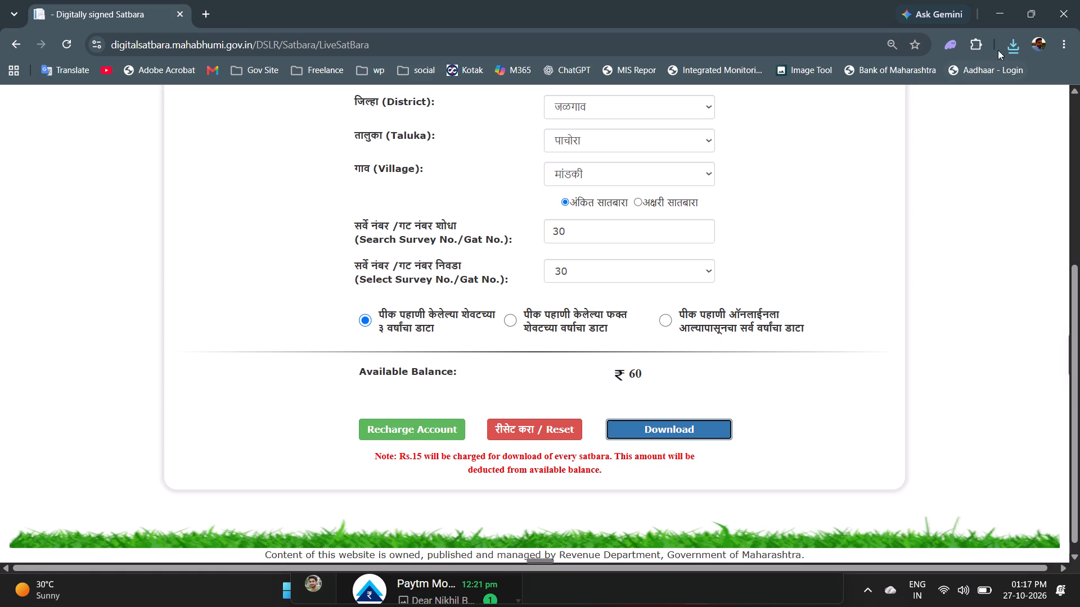
Check the recent downloads, request the signed 7/12 for survey number 30 again and approve the Rs.15 deduction.
{"action": "left_click", "coordinate": [1011, 44]}
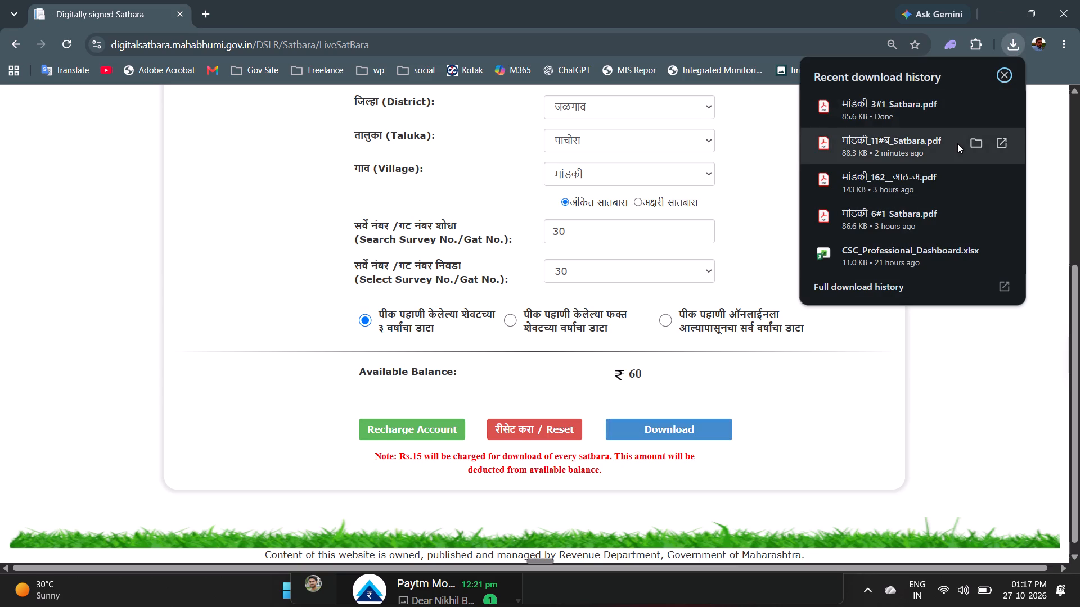
{"action": "left_click", "coordinate": [817, 395]}
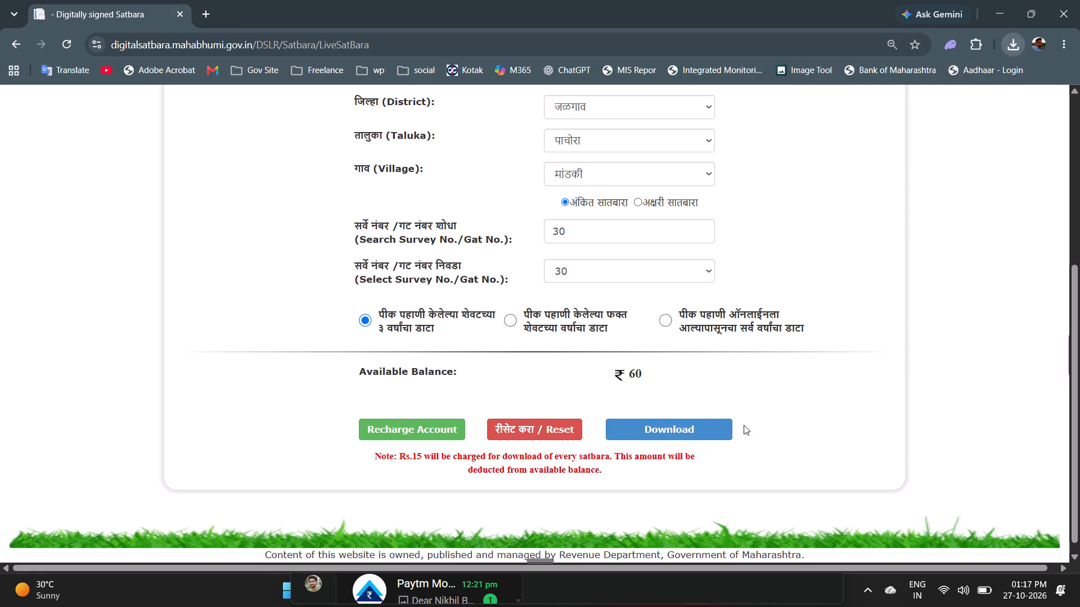
{"action": "left_click", "coordinate": [677, 435]}
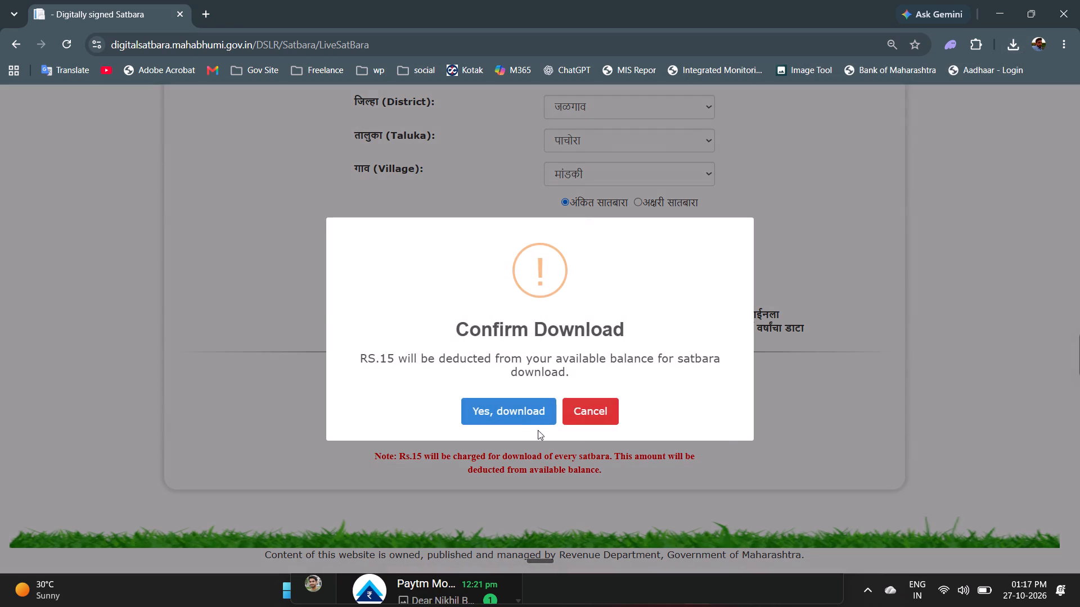
{"action": "left_click", "coordinate": [524, 415]}
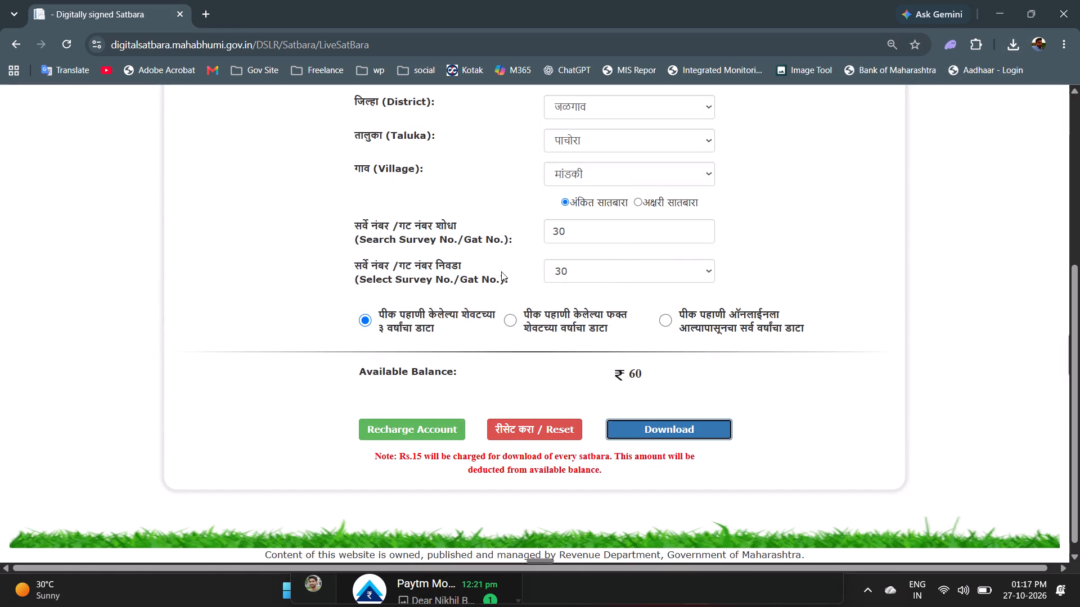
Choose district जळगाव for the next digitally signed 7/12 record.
{"action": "scroll", "coordinate": [465, 351], "scroll_direction": "up", "scroll_amount": 8}
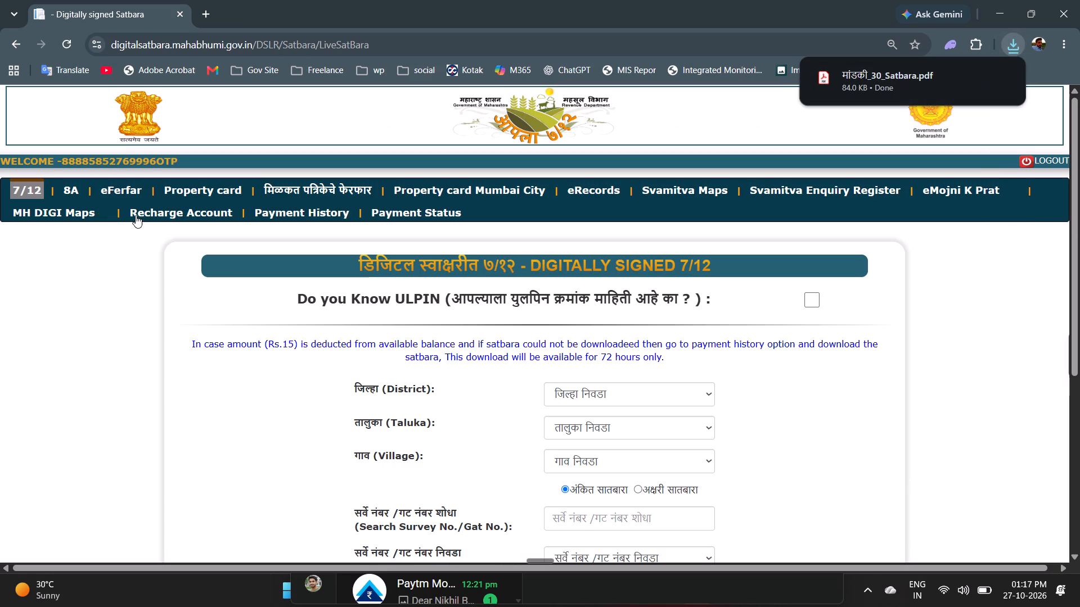
{"action": "scroll", "coordinate": [512, 391], "scroll_direction": "down", "scroll_amount": 4}
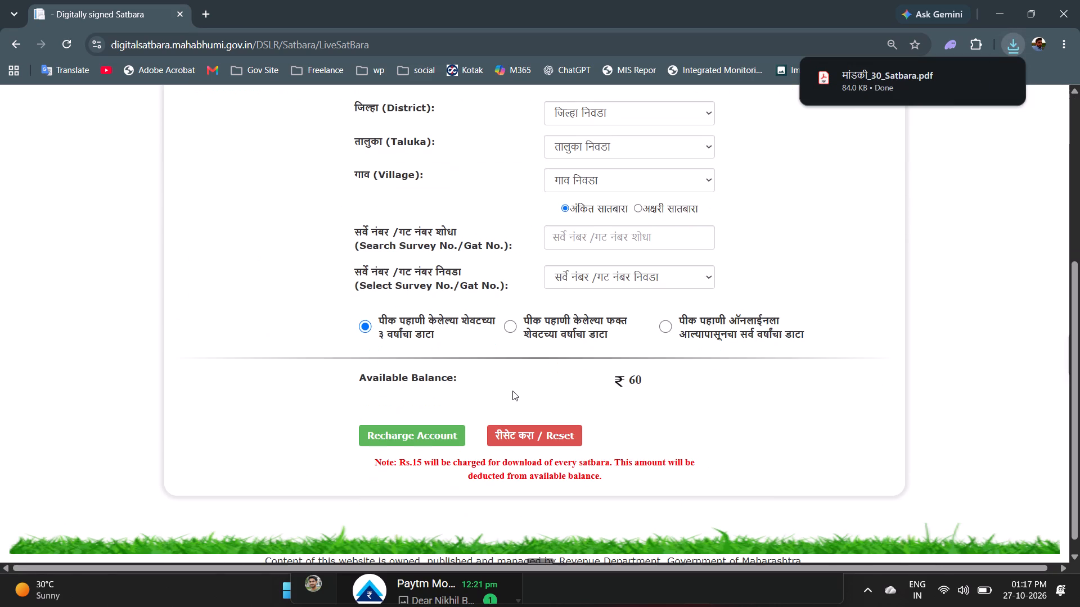
{"action": "left_click", "coordinate": [295, 337]}
{"action": "scroll", "coordinate": [618, 153], "scroll_direction": "up", "scroll_amount": 2}
{"action": "left_click", "coordinate": [614, 241]}
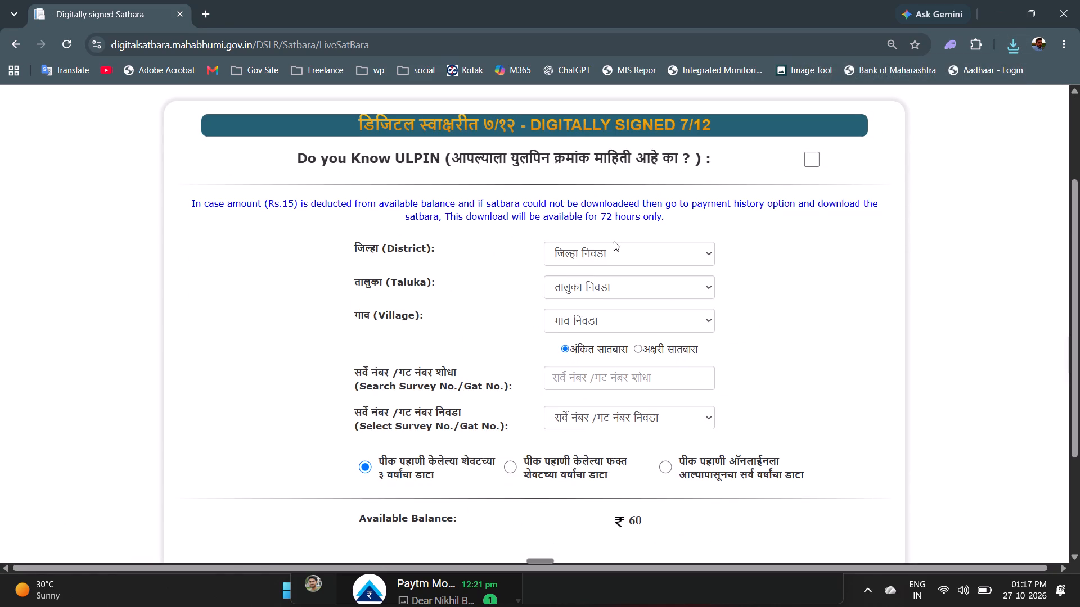
{"action": "left_click", "coordinate": [613, 246]}
{"action": "left_click", "coordinate": [611, 452]}
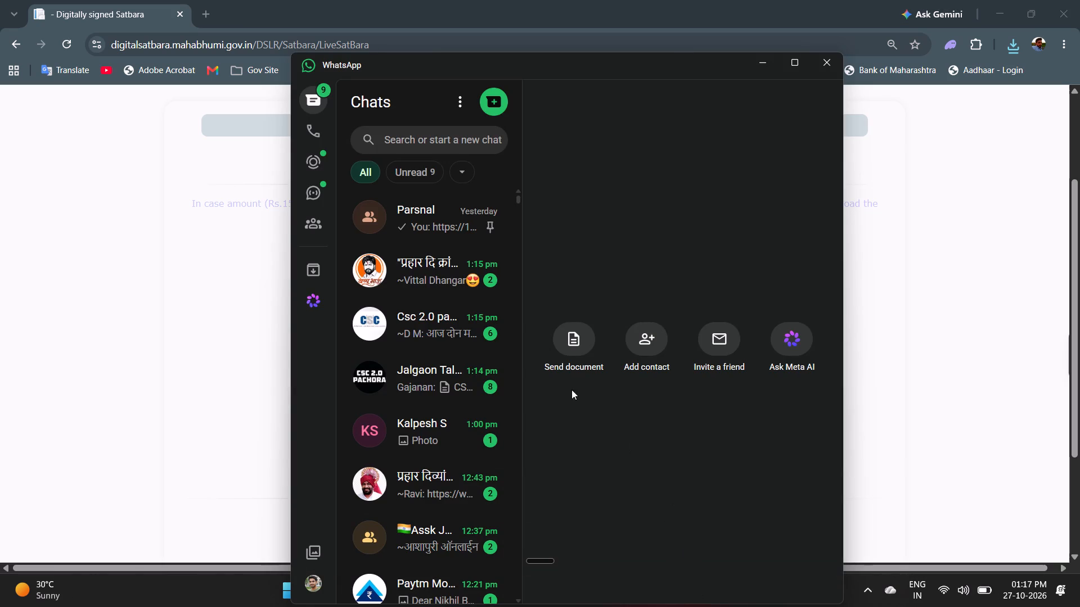
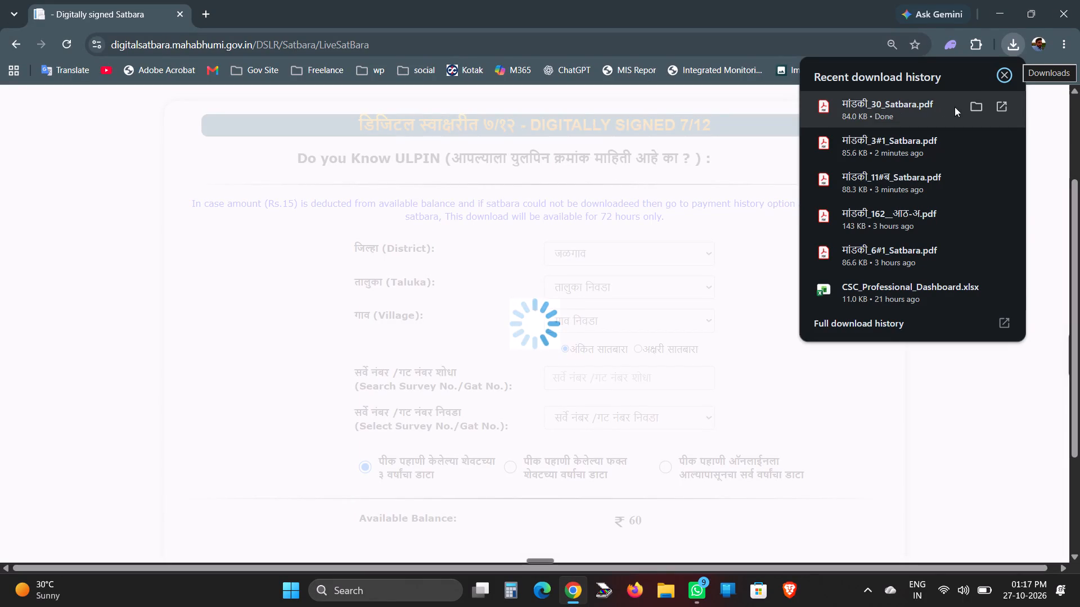
Open the downloaded 7/12 PDF for survey number 30, मांडकी_30_Satbara.pdf.
{"action": "left_click", "coordinate": [908, 111]}
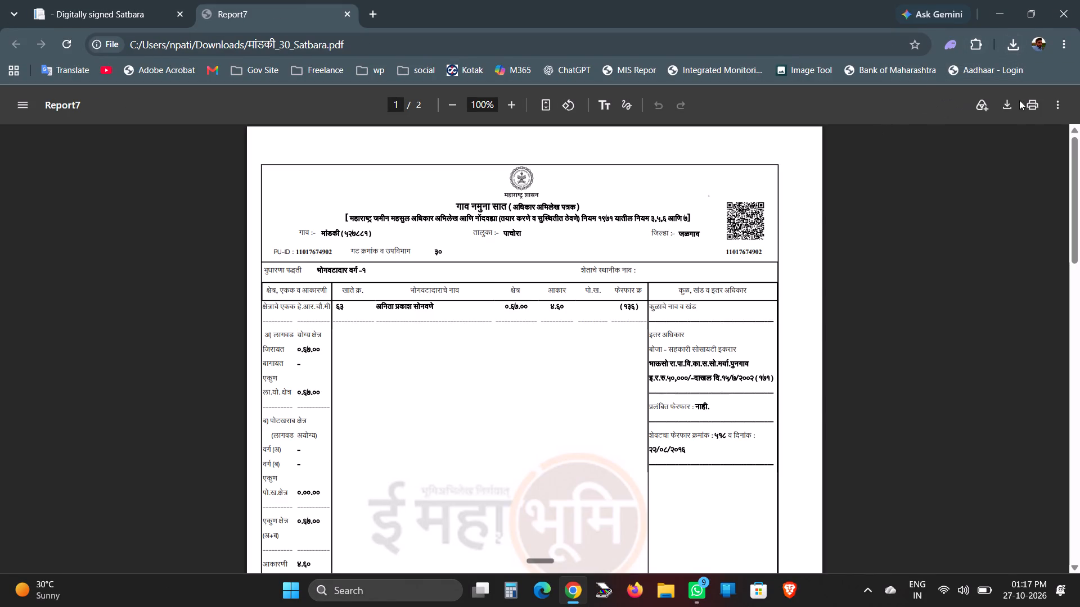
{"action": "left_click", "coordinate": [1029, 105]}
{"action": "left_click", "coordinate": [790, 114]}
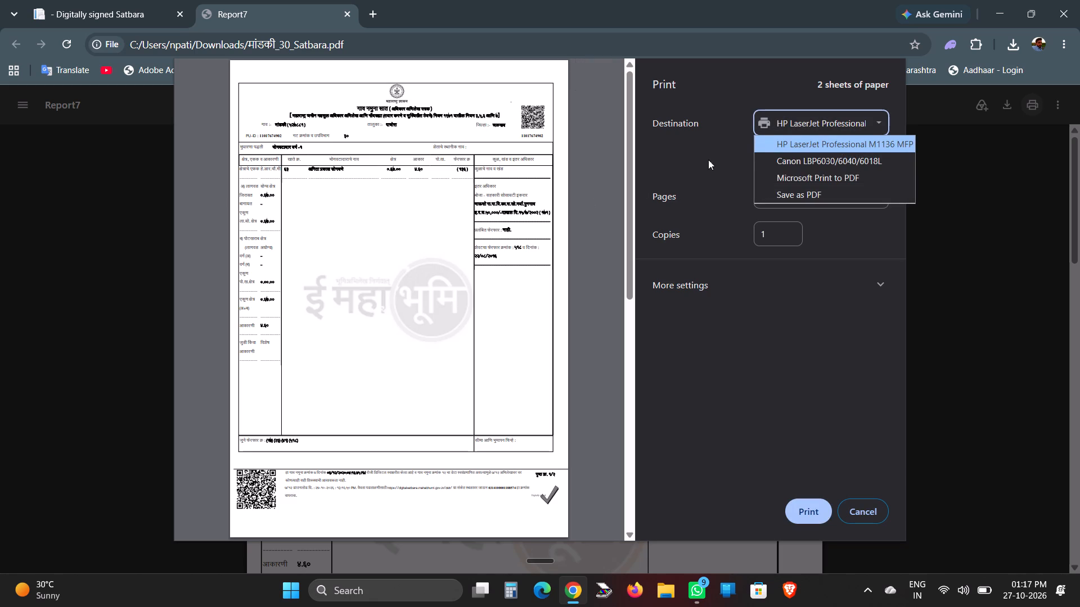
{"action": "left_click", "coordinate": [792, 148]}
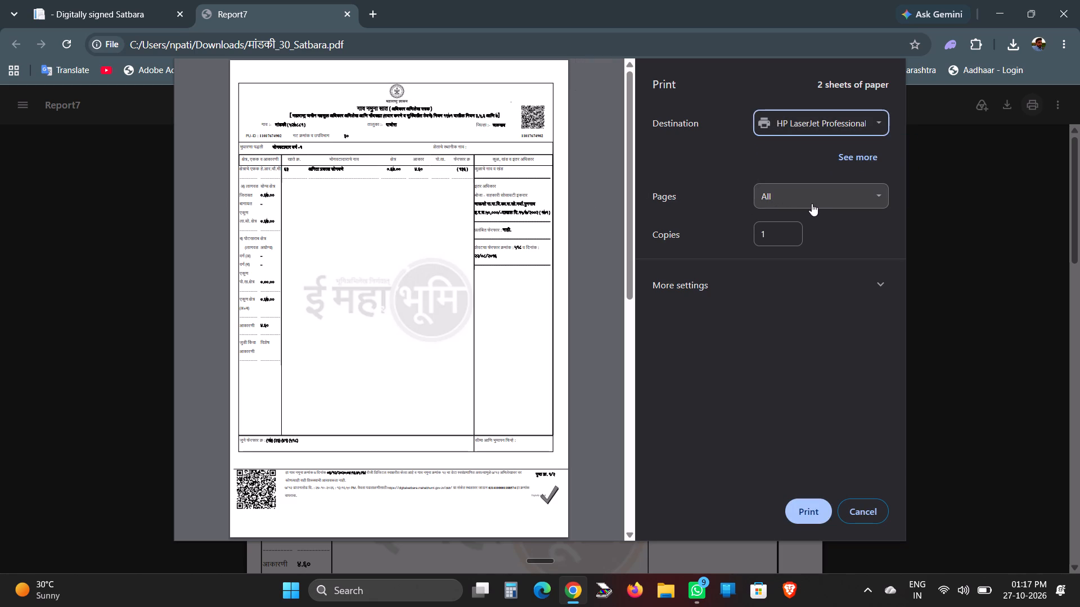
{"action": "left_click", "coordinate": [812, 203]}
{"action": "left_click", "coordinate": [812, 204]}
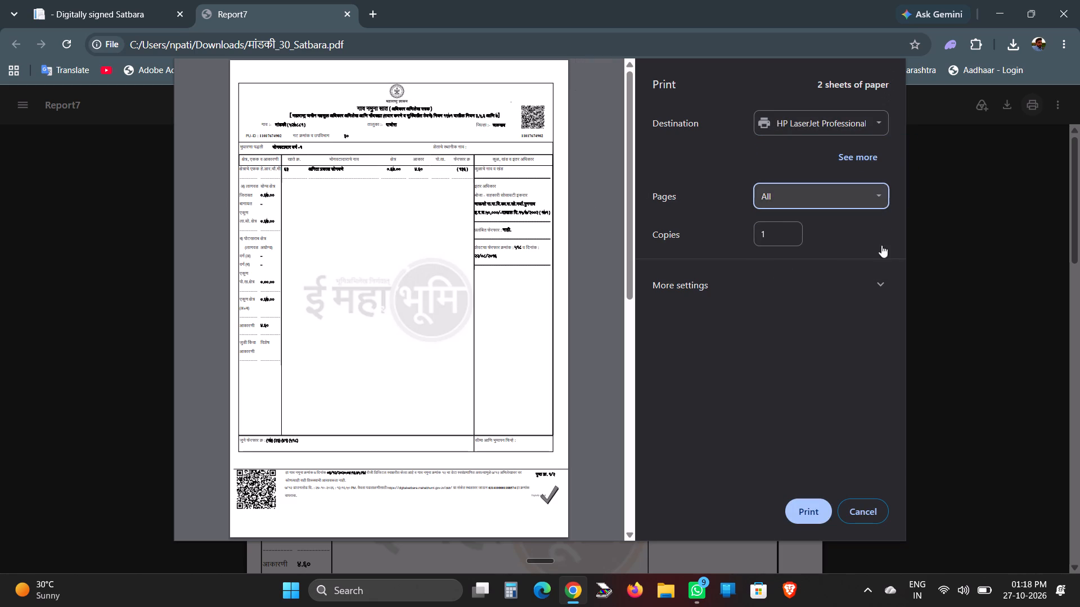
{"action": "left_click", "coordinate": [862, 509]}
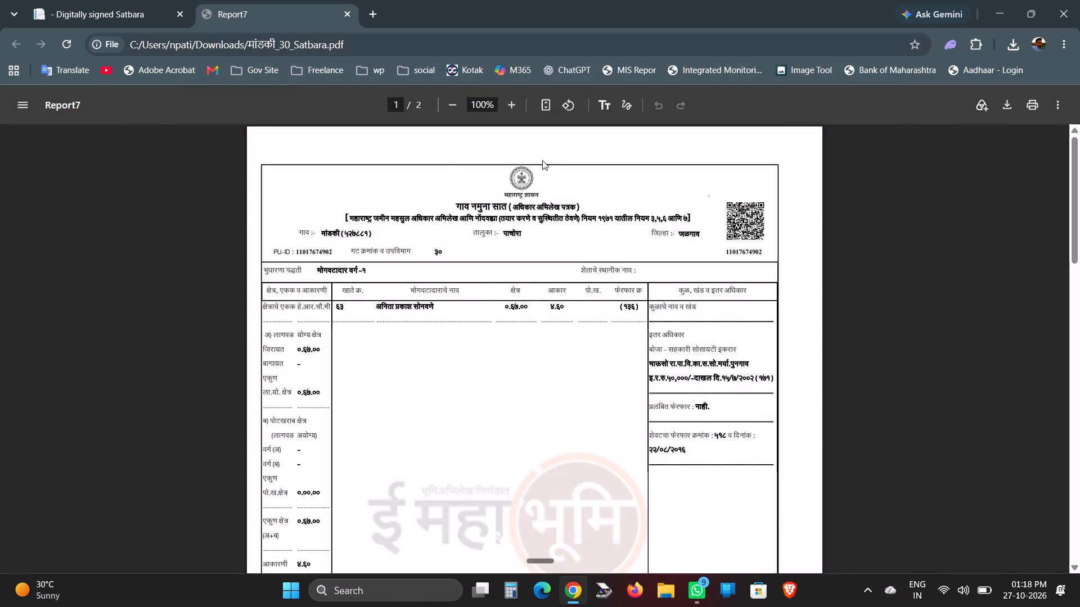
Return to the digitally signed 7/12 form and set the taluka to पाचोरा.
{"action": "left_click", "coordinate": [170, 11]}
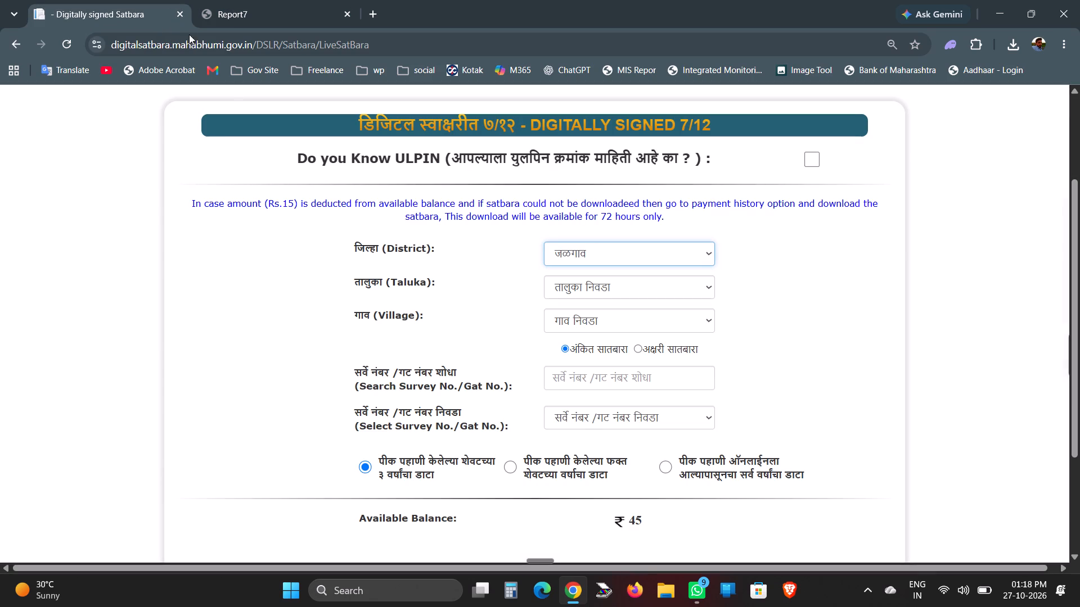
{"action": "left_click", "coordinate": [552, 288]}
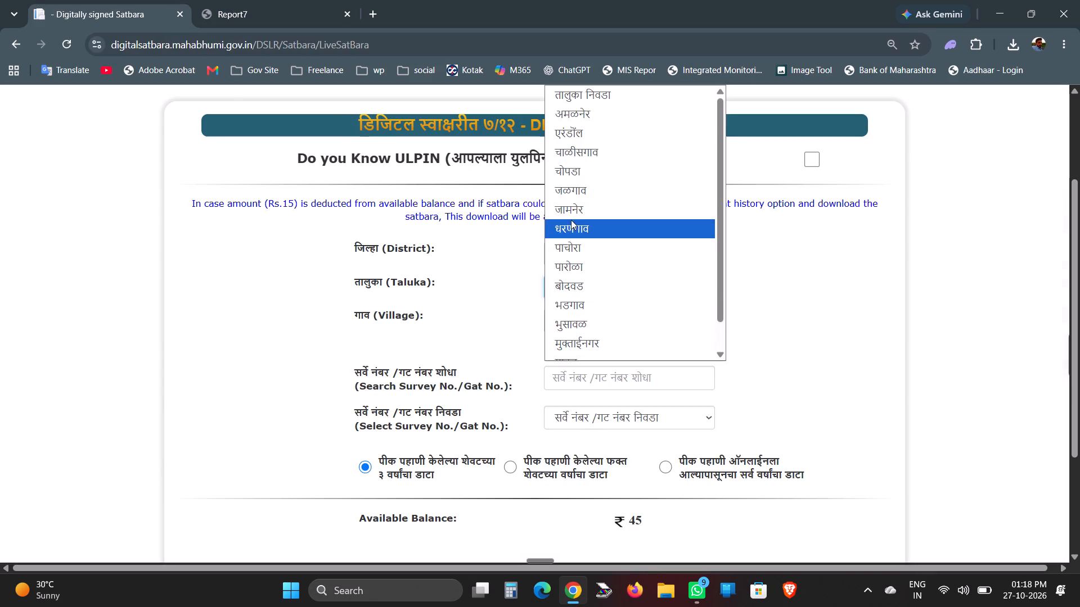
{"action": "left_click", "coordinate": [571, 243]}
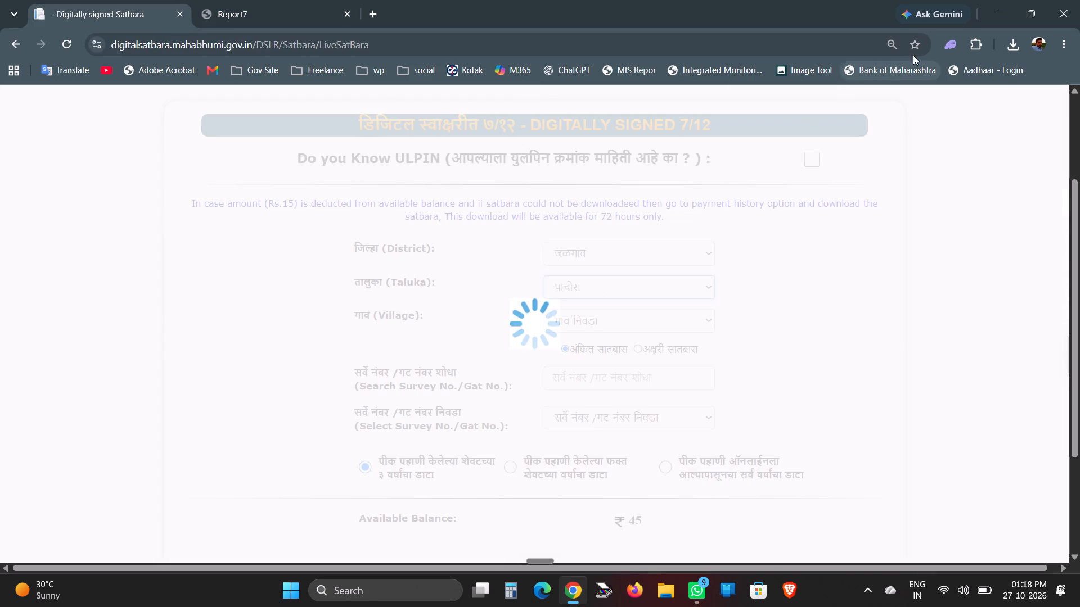
Open the downloaded मांडकी_30, मांडकी_3#1 and मांडकी_11#ब Satbara PDFs together from the Downloads folder.
{"action": "left_click", "coordinate": [1010, 43]}
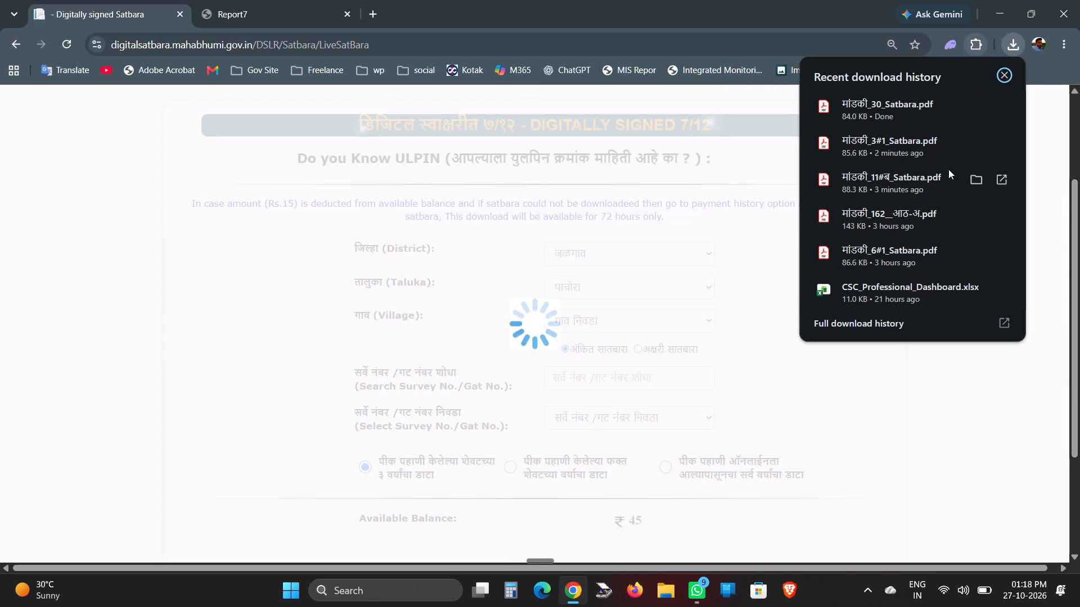
{"action": "left_click", "coordinate": [979, 105]}
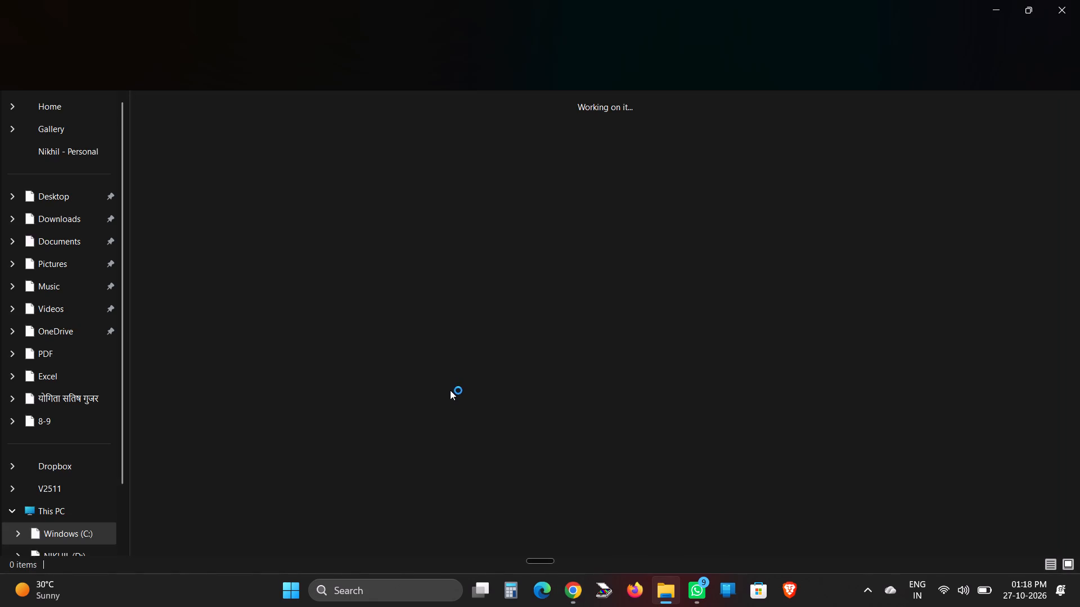
{"action": "left_click", "coordinate": [284, 162]}
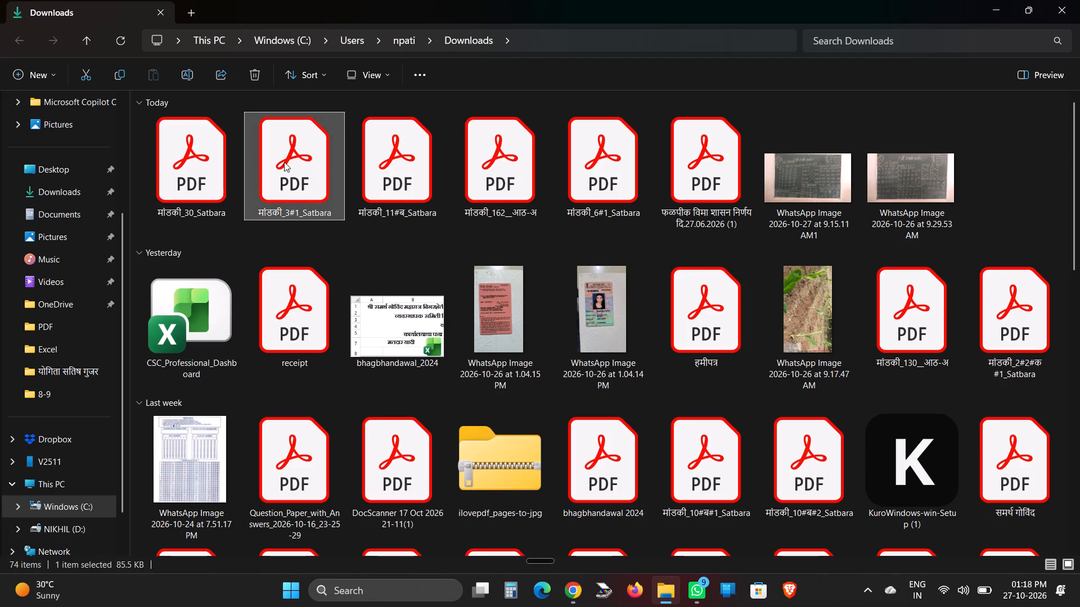
{"action": "left_click", "coordinate": [371, 156], "text": "ctrl"}
{"action": "left_click", "coordinate": [153, 152], "text": "ctrl"}
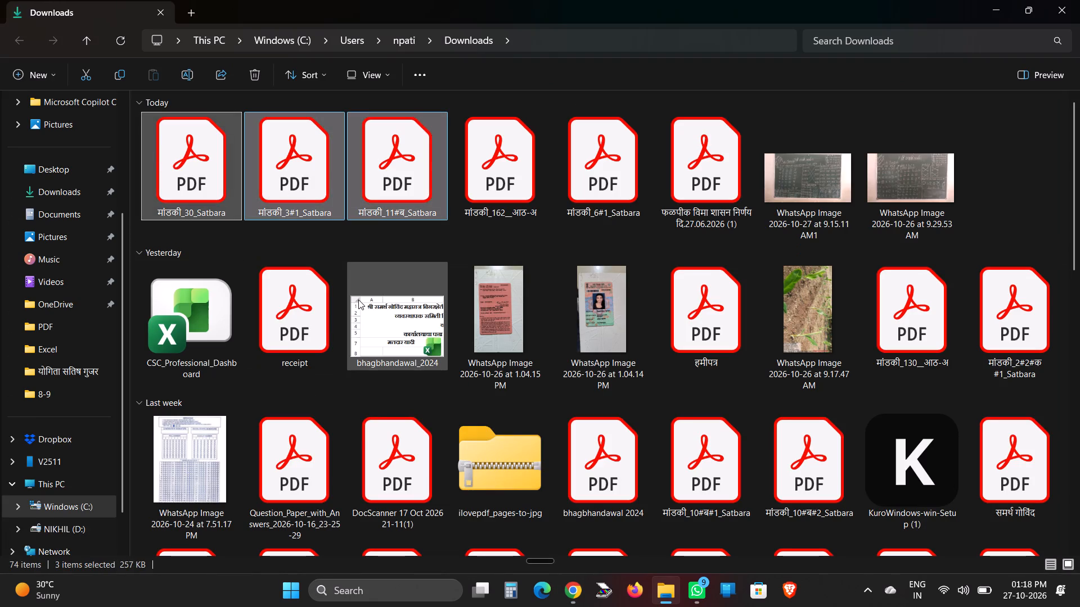
{"action": "key", "text": "Return"}
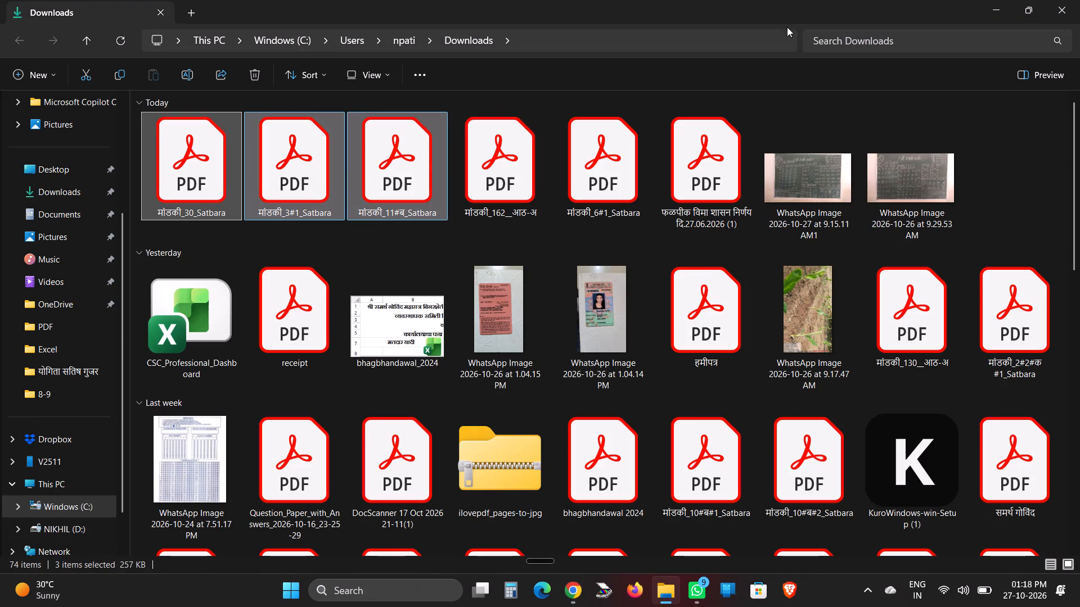
{"action": "left_click", "coordinate": [994, 10]}
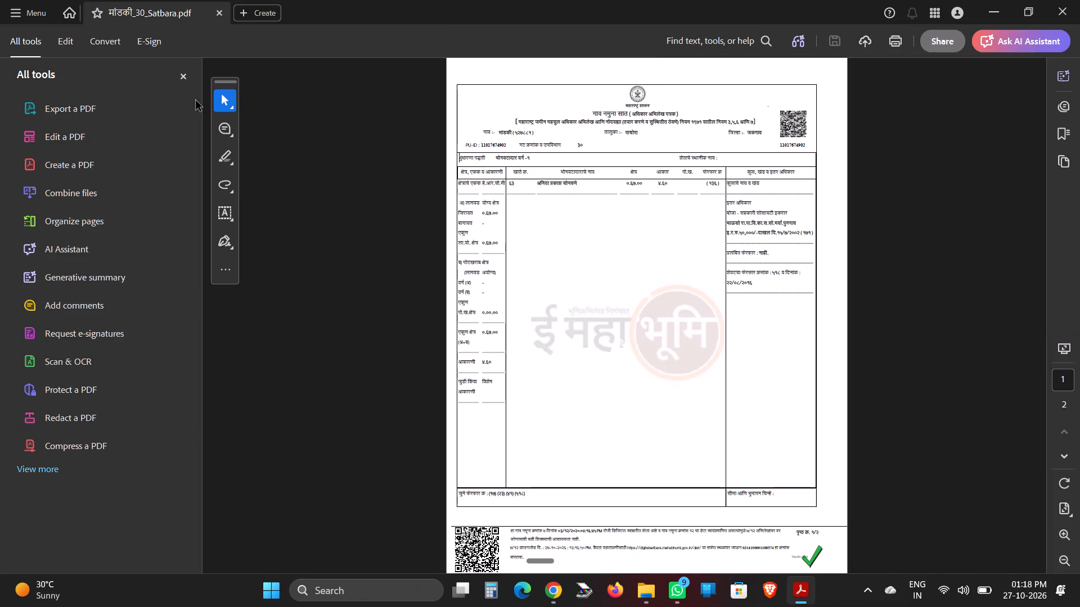
Print मांडकी_30_Satbara (1).pdf on both sides with the HP LaserJet Professional M1136 MFP, using FastRes 600 quality and EconoMode.
{"action": "left_click", "coordinate": [188, 81]}
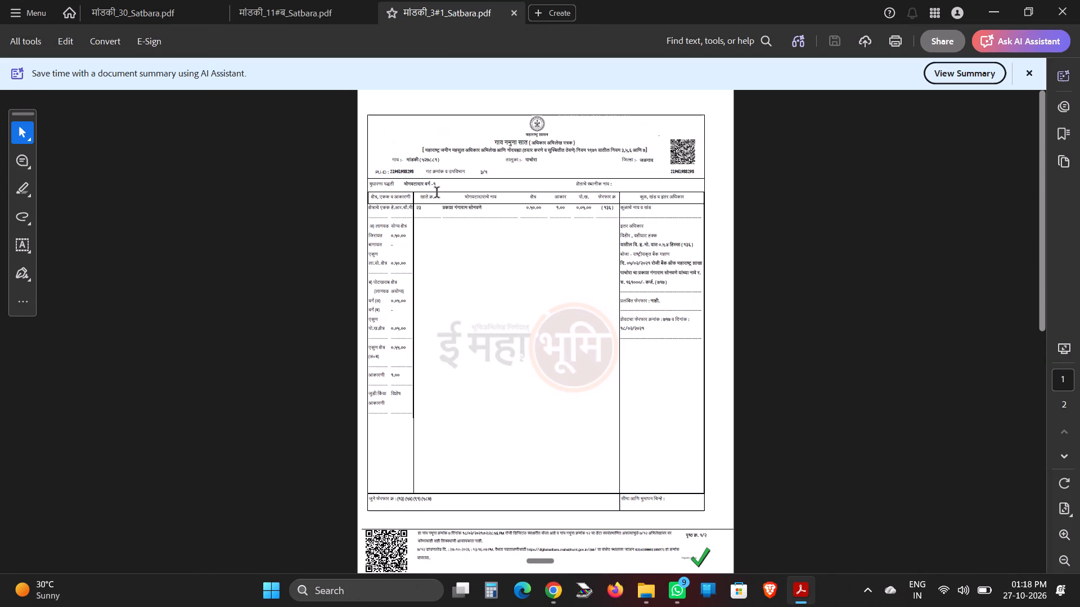
{"action": "left_click", "coordinate": [642, 206]}
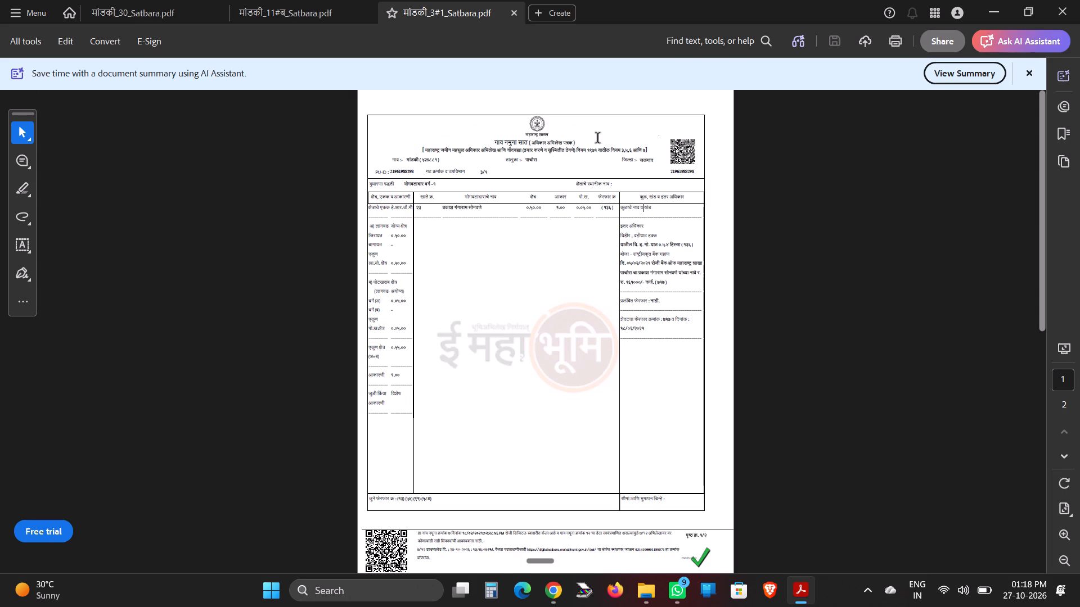
{"action": "left_click", "coordinate": [901, 40]}
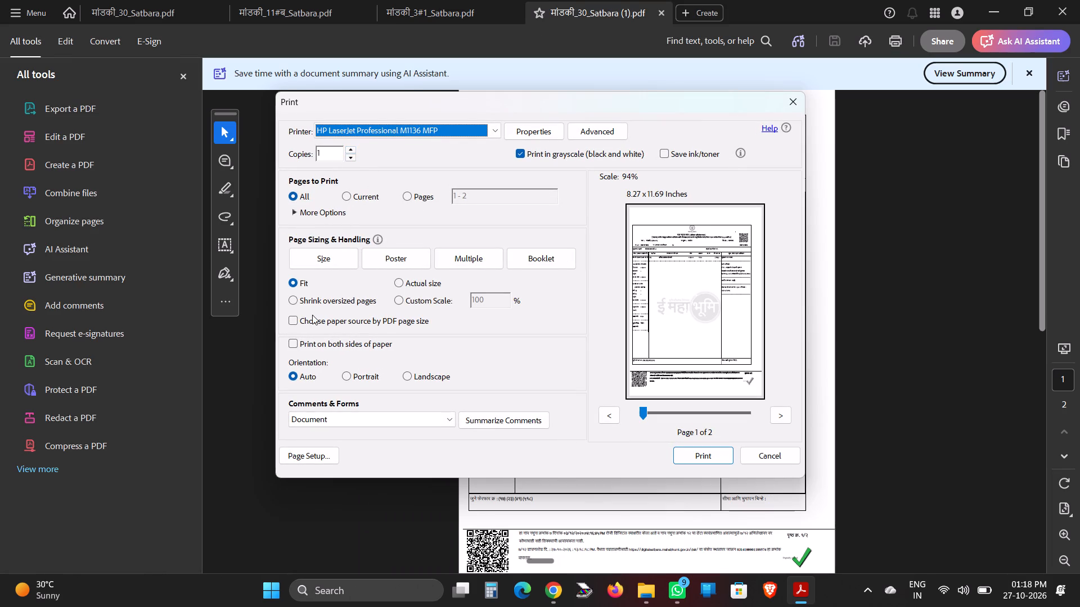
{"action": "left_click", "coordinate": [303, 347]}
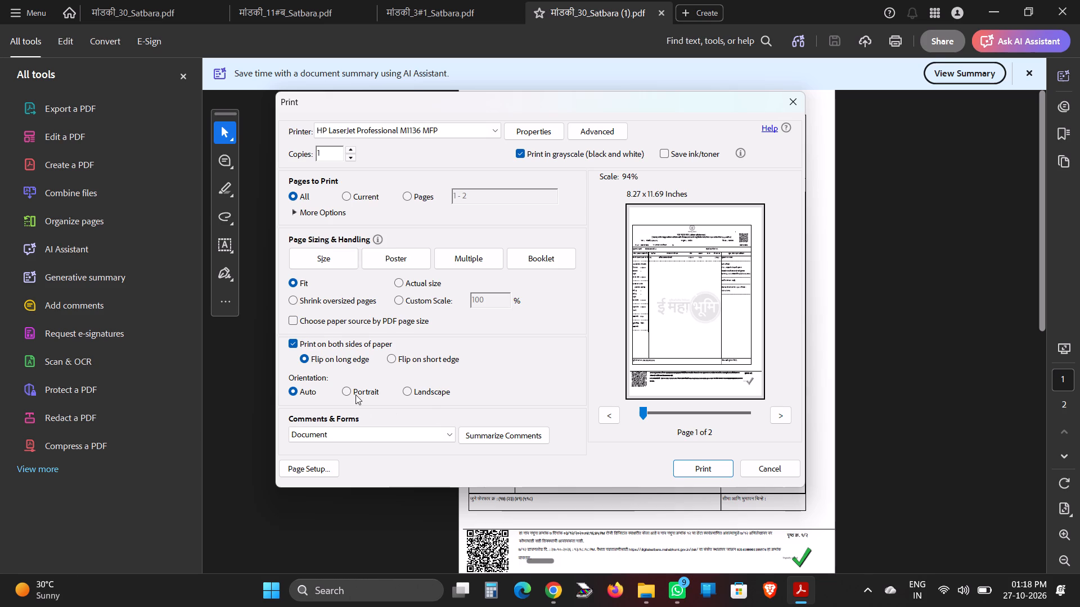
{"action": "left_click", "coordinate": [555, 125]}
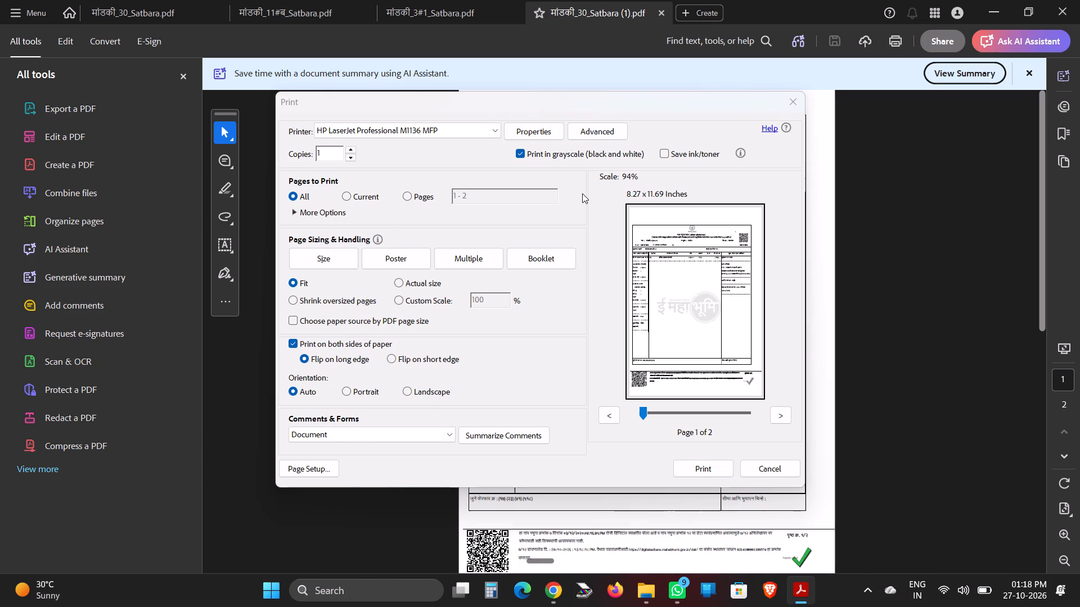
{"action": "left_click", "coordinate": [586, 343]}
{"action": "left_click", "coordinate": [586, 361]}
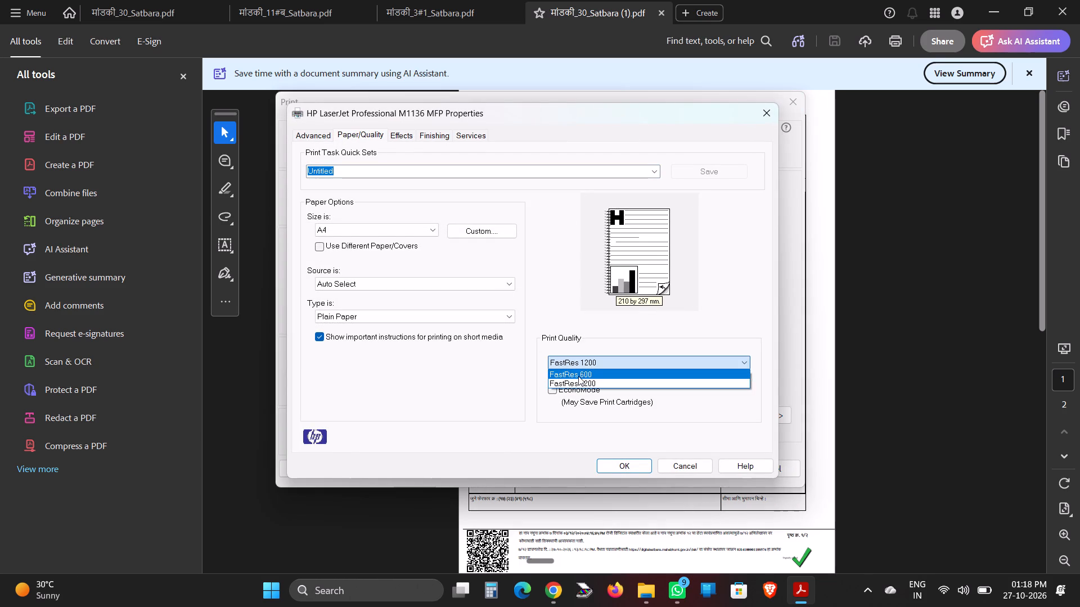
{"action": "left_click", "coordinate": [578, 376]}
{"action": "left_click", "coordinate": [551, 388]}
{"action": "left_click", "coordinate": [615, 466]}
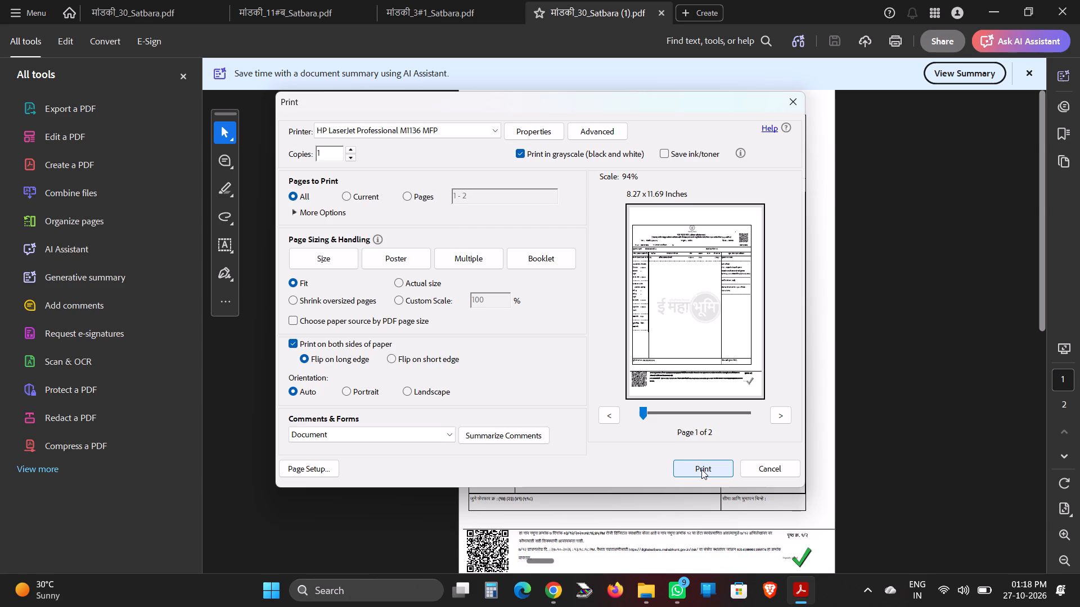
{"action": "left_click", "coordinate": [701, 469]}
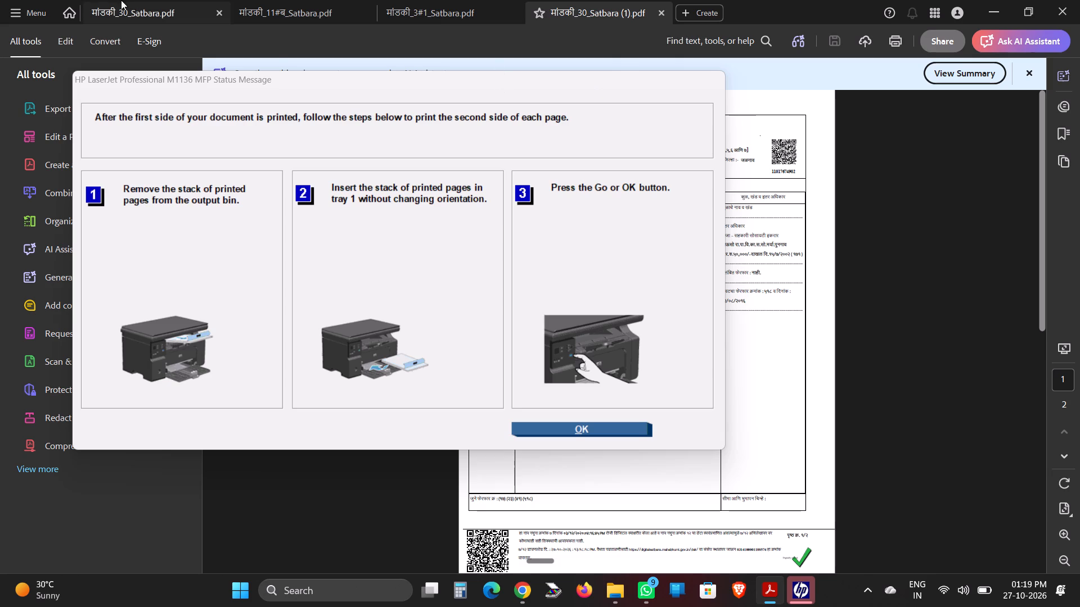
{"action": "left_click", "coordinate": [420, 13]}
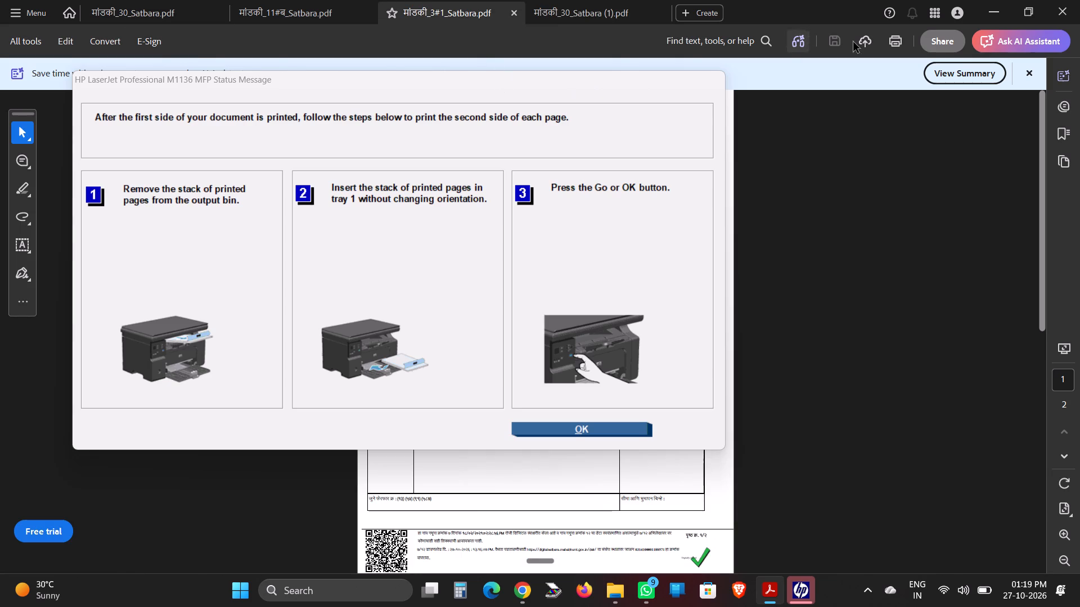
{"action": "left_click", "coordinate": [887, 43]}
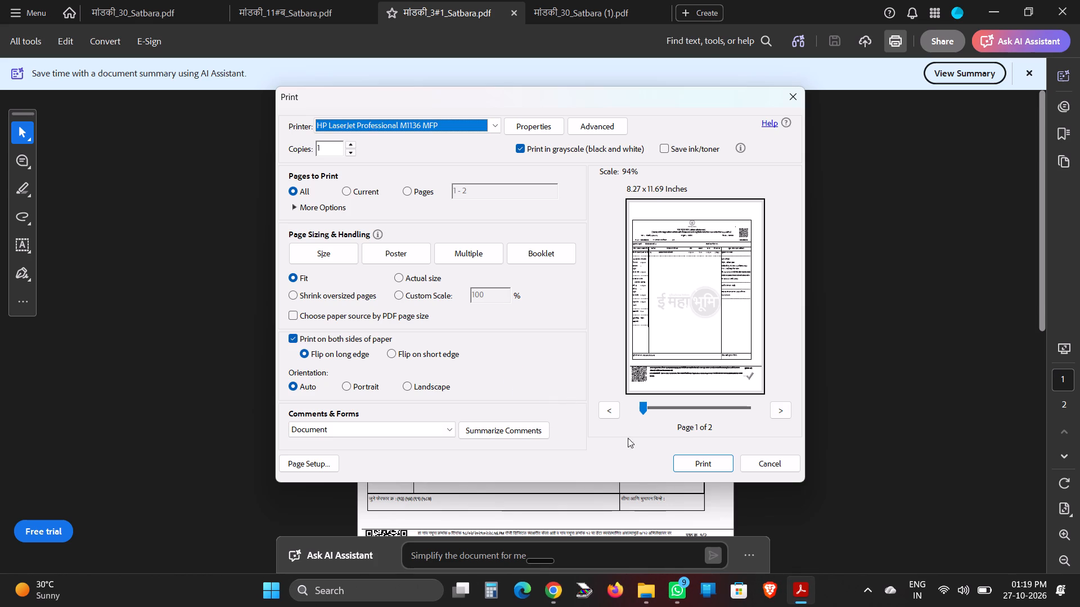
{"action": "left_click", "coordinate": [699, 465]}
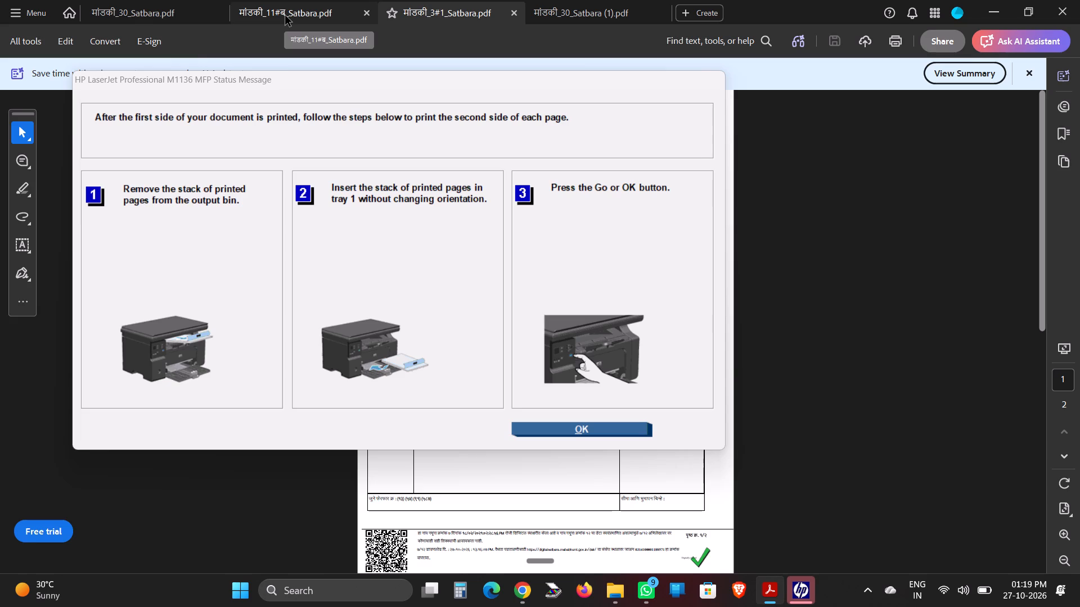
{"action": "left_click", "coordinate": [894, 38]}
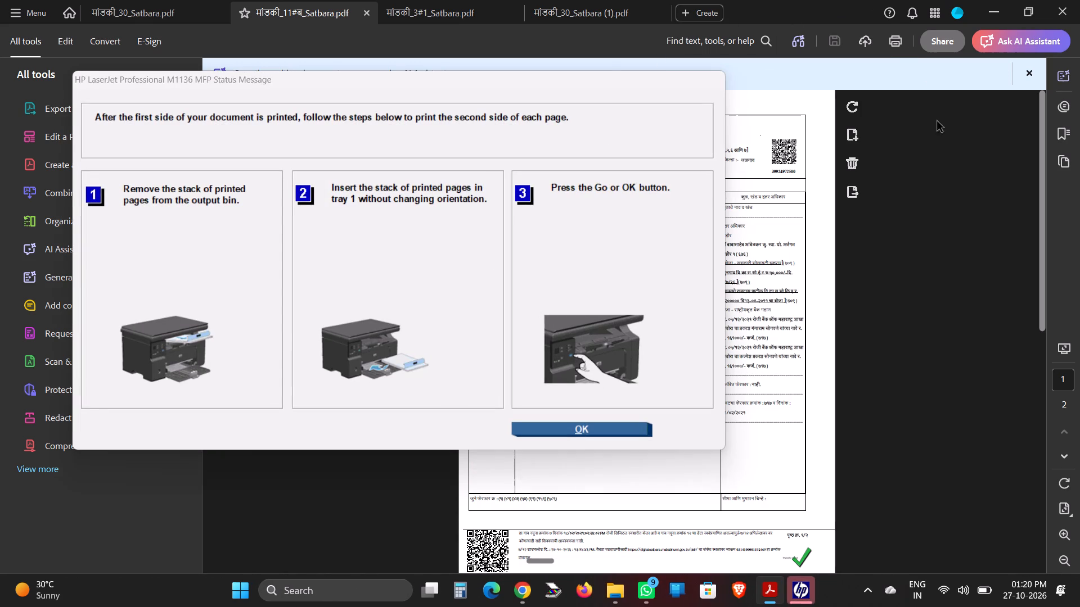
Switch to Chrome and return to the digitally signed 7/12 form.
{"action": "left_click", "coordinate": [528, 595]}
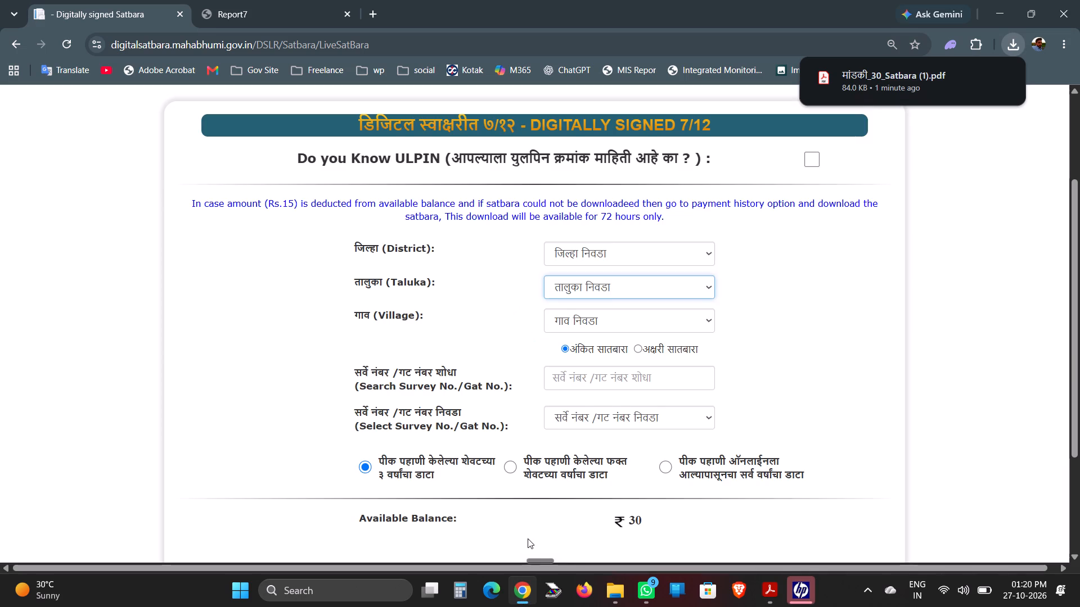
{"action": "scroll", "coordinate": [525, 527], "scroll_direction": "down", "scroll_amount": 3}
{"action": "scroll", "coordinate": [515, 517], "scroll_direction": "up", "scroll_amount": 6}
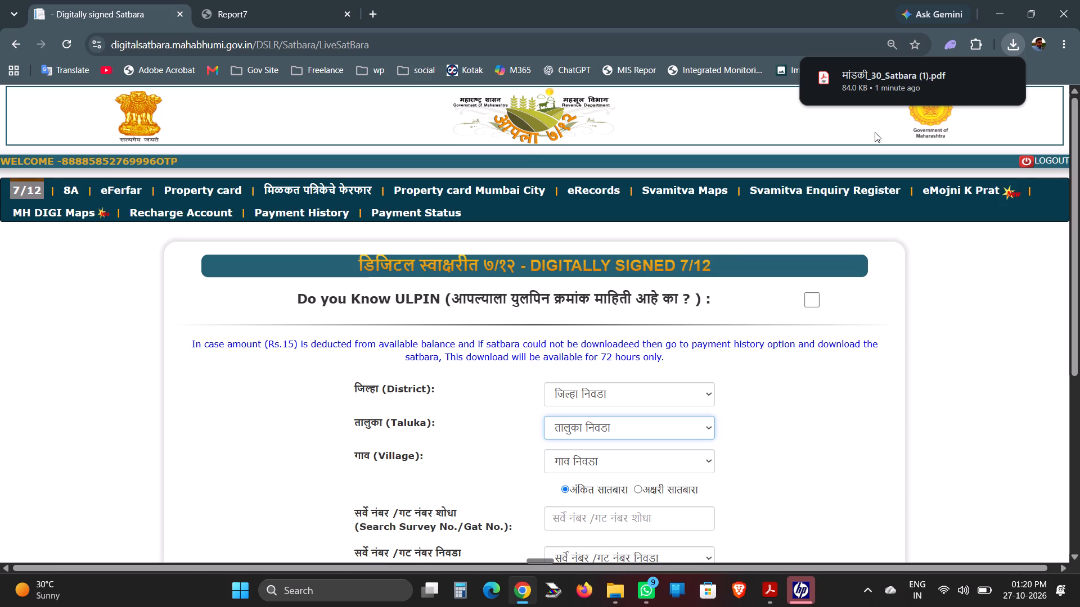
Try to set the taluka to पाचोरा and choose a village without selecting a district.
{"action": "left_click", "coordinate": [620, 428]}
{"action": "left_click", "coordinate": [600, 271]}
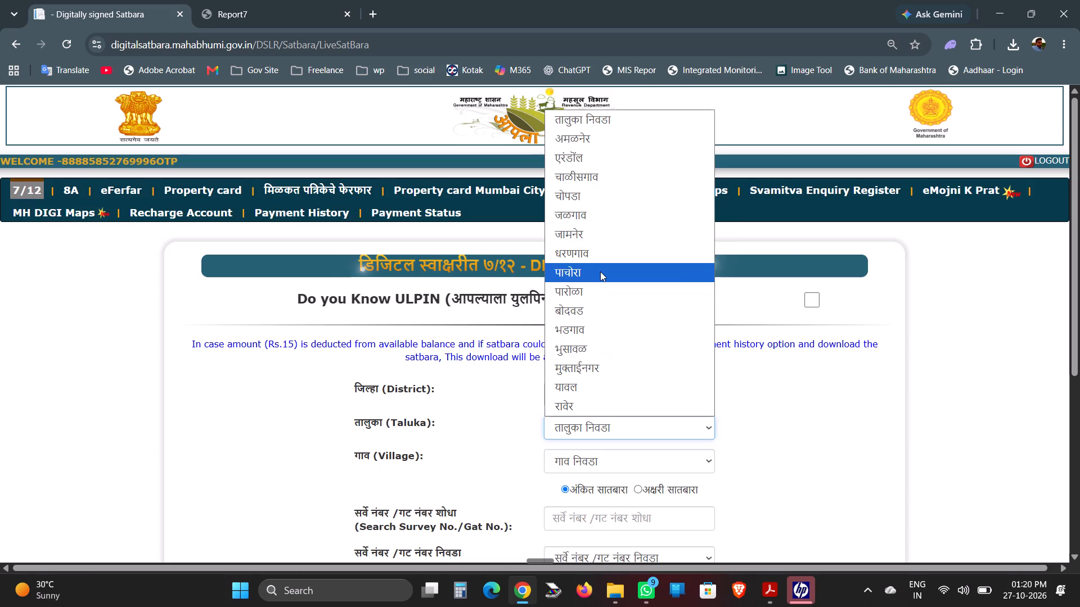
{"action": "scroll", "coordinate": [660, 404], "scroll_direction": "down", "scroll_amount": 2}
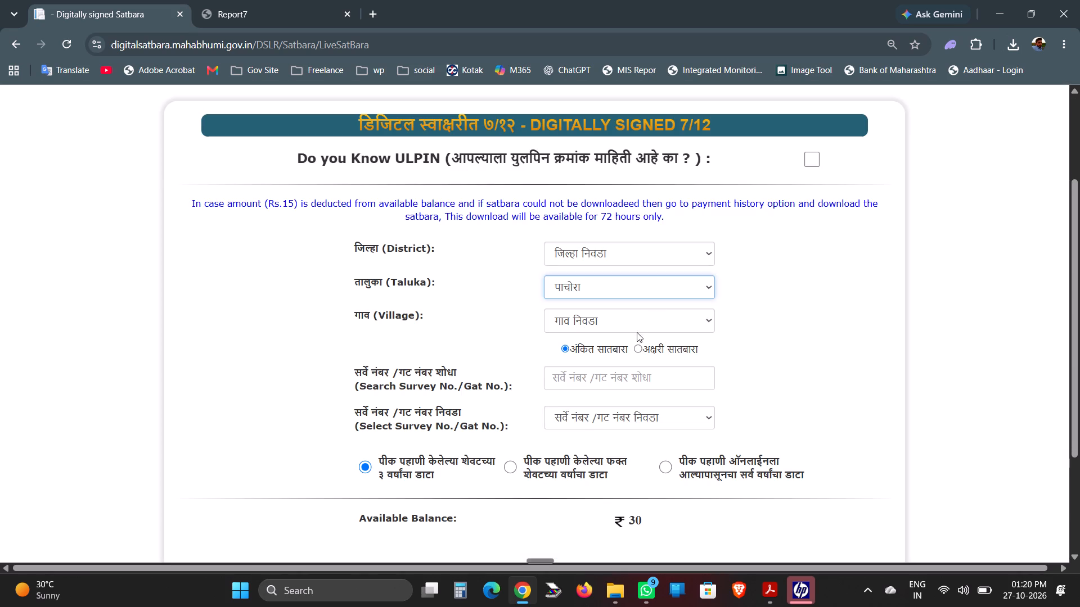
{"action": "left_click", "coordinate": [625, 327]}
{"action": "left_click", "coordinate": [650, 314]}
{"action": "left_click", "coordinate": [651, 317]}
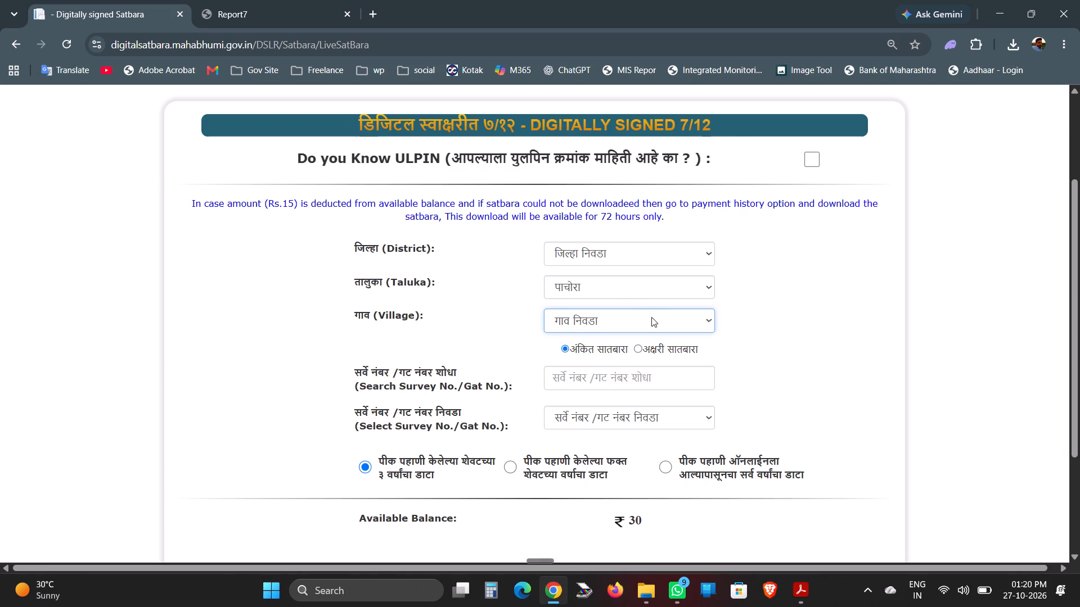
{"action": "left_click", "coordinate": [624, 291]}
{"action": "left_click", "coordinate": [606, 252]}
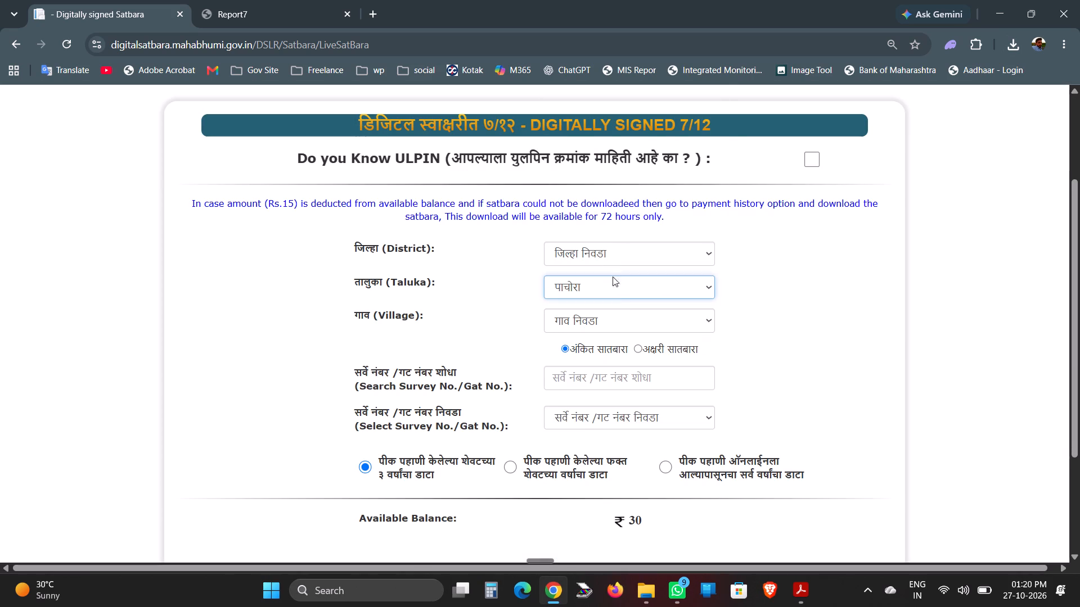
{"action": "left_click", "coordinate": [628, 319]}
Set the district to जळगाव and the taluka to पाचोरा in the digitally signed 7/12 form.
{"action": "left_click", "coordinate": [611, 245]}
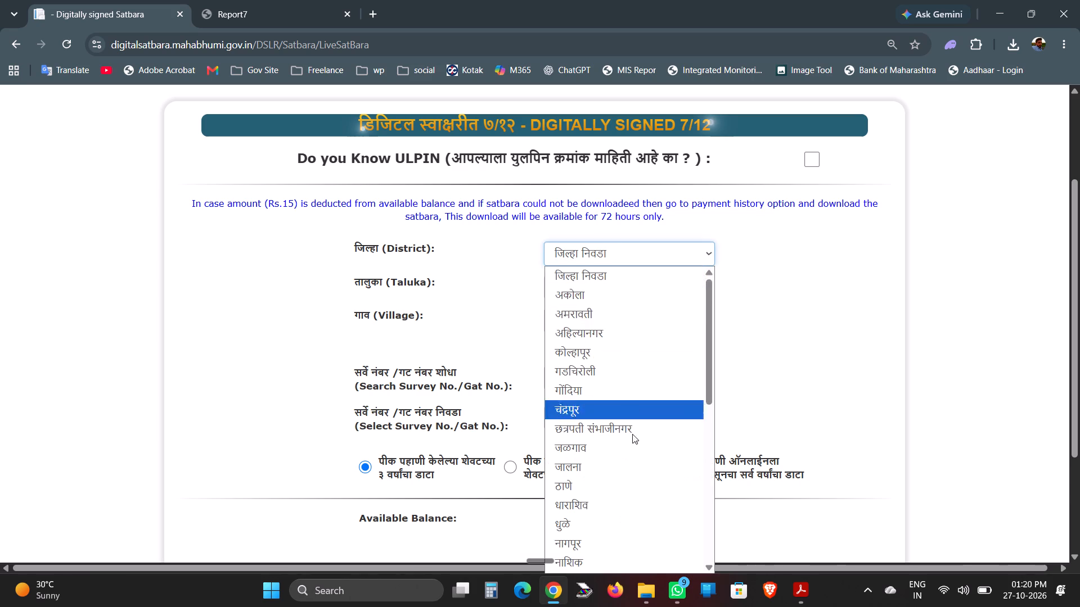
{"action": "left_click", "coordinate": [633, 454]}
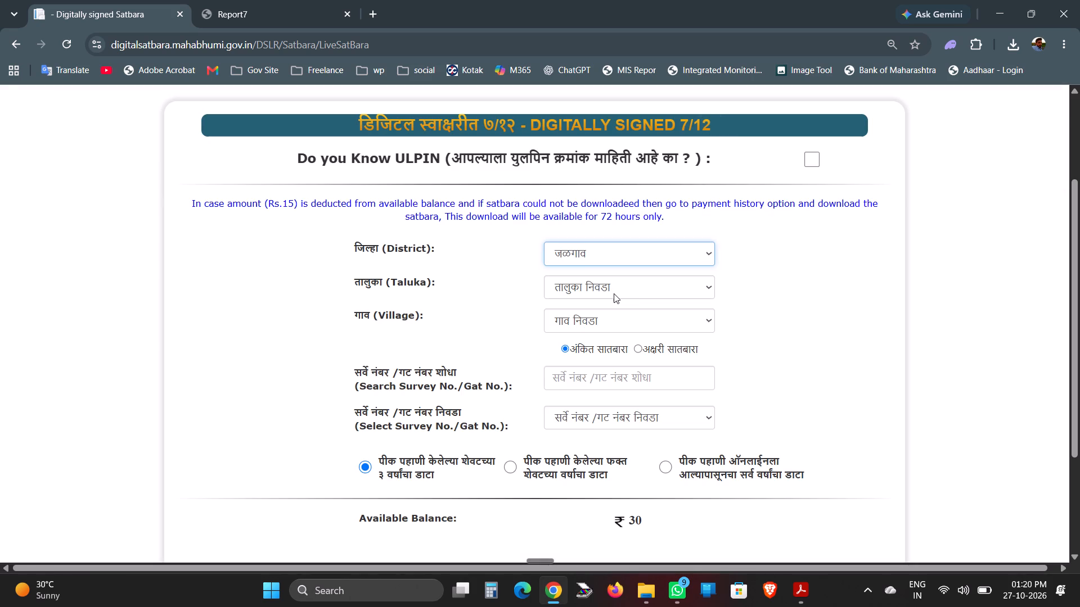
{"action": "left_click", "coordinate": [566, 292]}
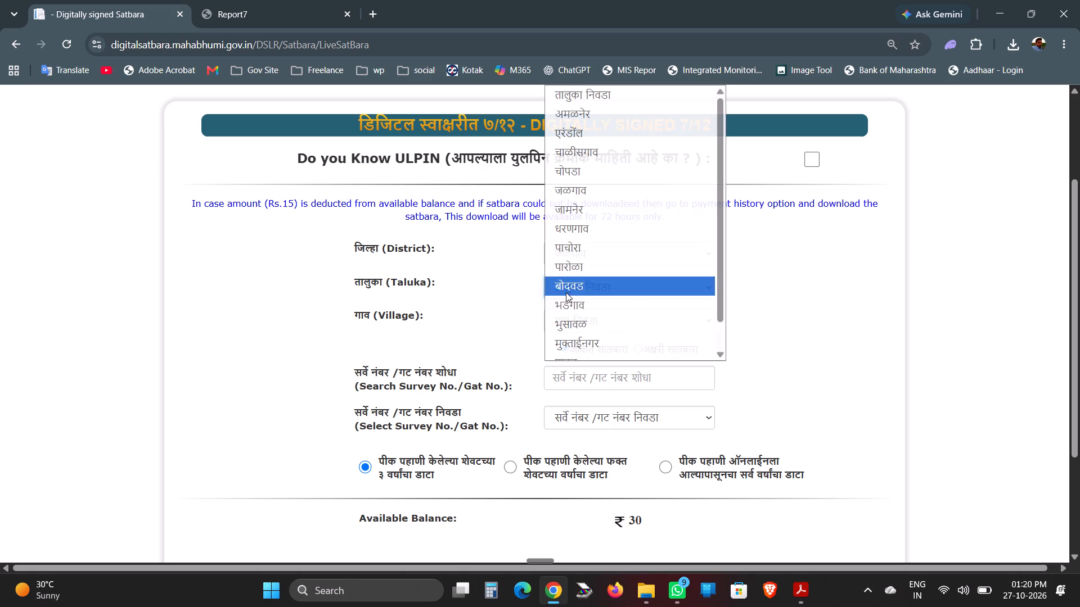
{"action": "left_click", "coordinate": [568, 250]}
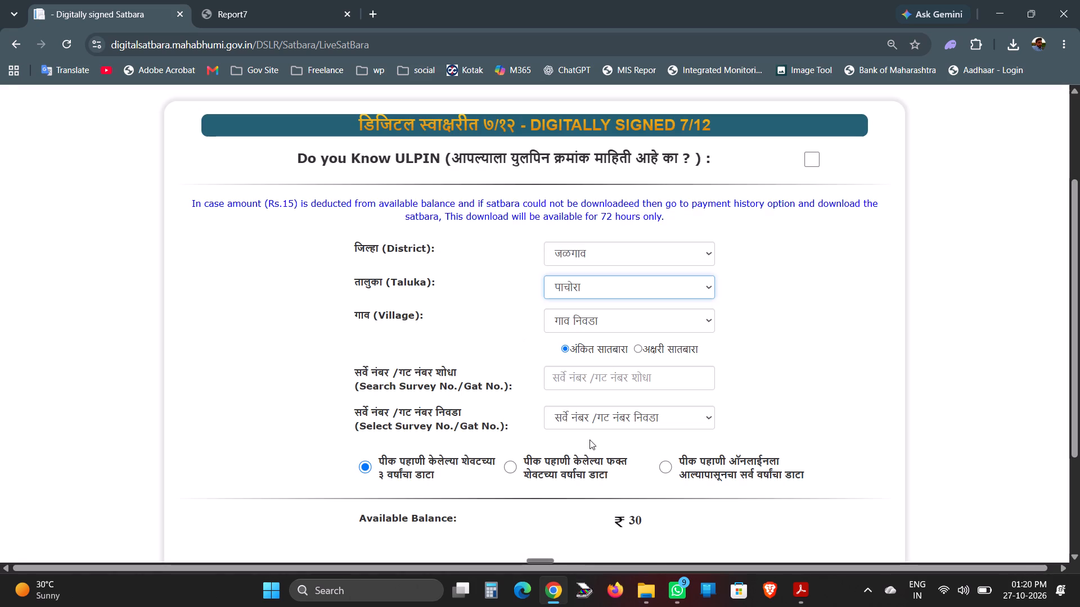
{"action": "left_click", "coordinate": [800, 596]}
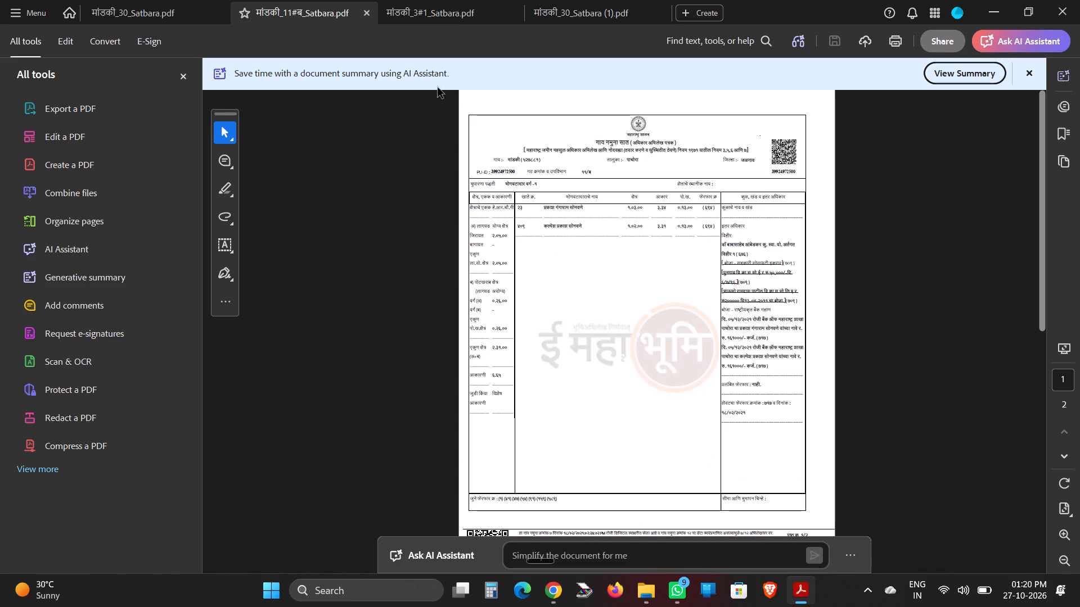
{"action": "left_click", "coordinate": [409, 12]}
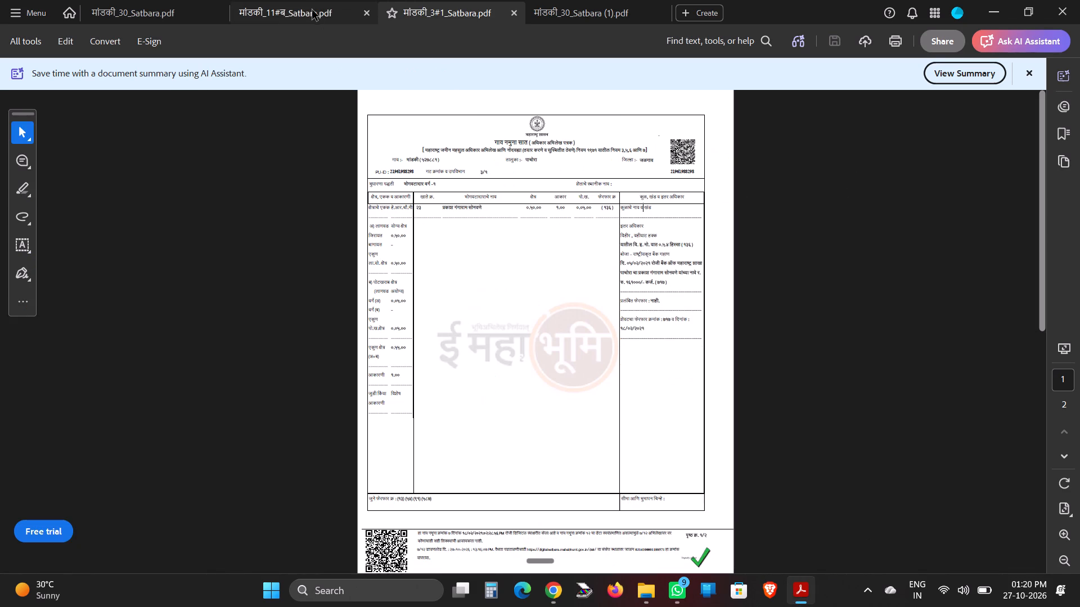
{"action": "left_click", "coordinate": [312, 10]}
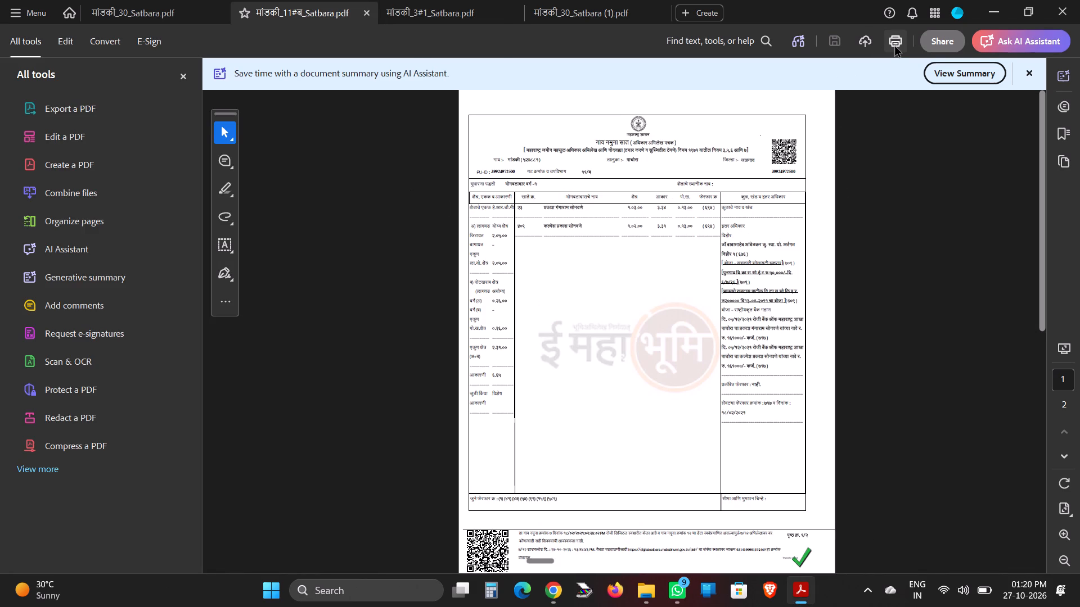
{"action": "left_click", "coordinate": [895, 47]}
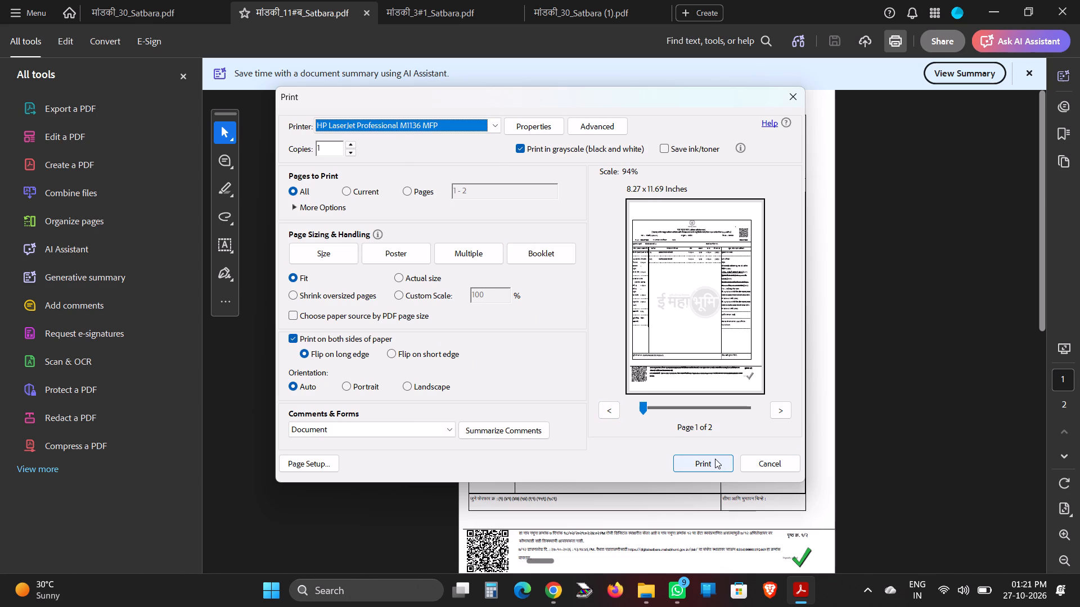
{"action": "left_click", "coordinate": [348, 143]}
{"action": "left_click", "coordinate": [681, 459]}
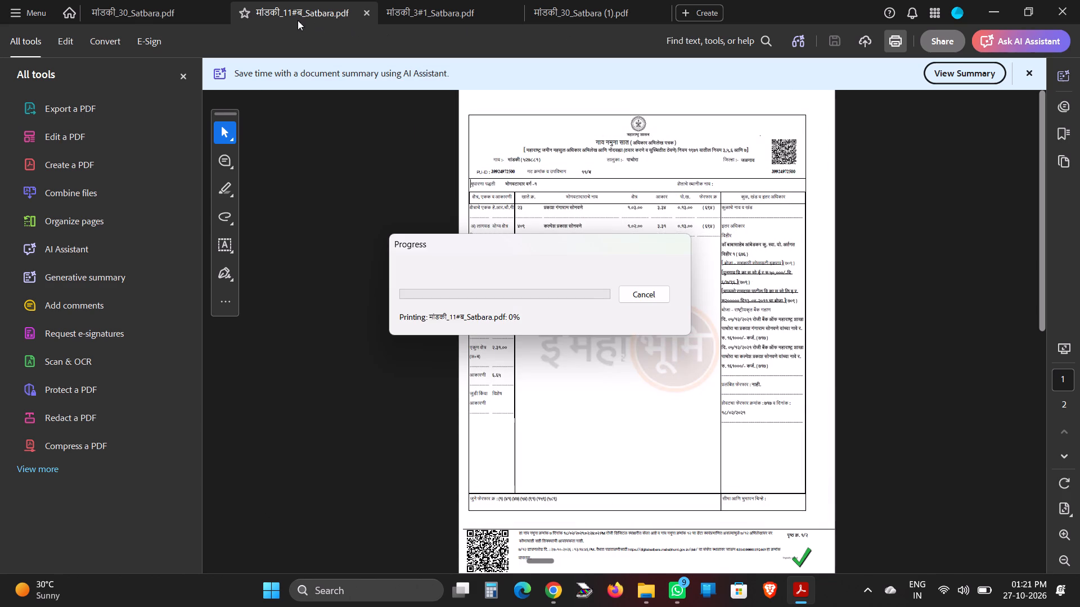
Return to the 7/12 form in Chrome and set the village to मांडकी.
{"action": "left_click", "coordinate": [988, 4]}
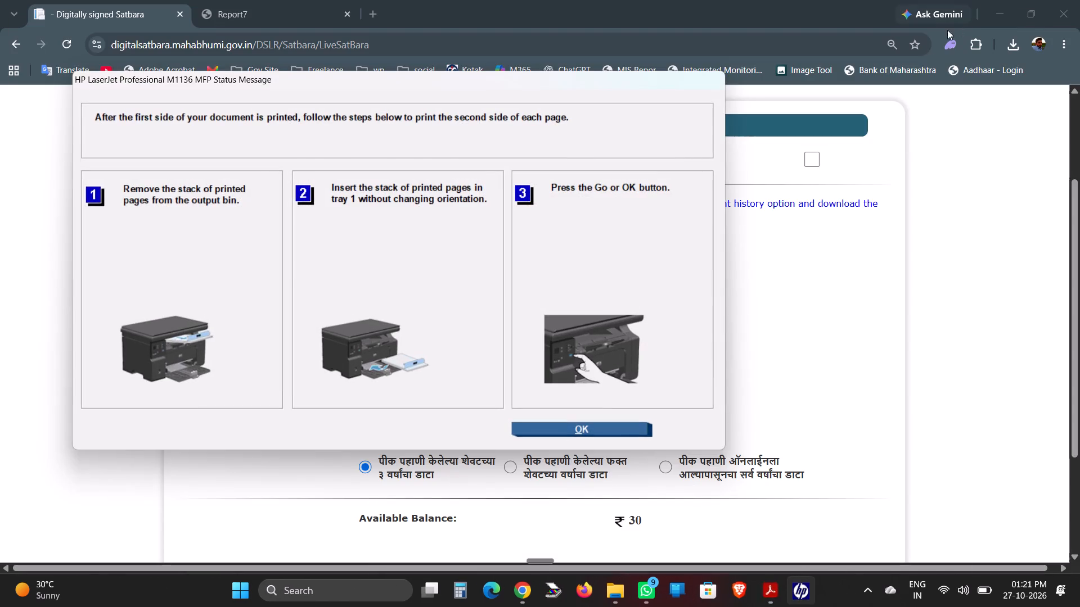
{"action": "left_click", "coordinate": [850, 251]}
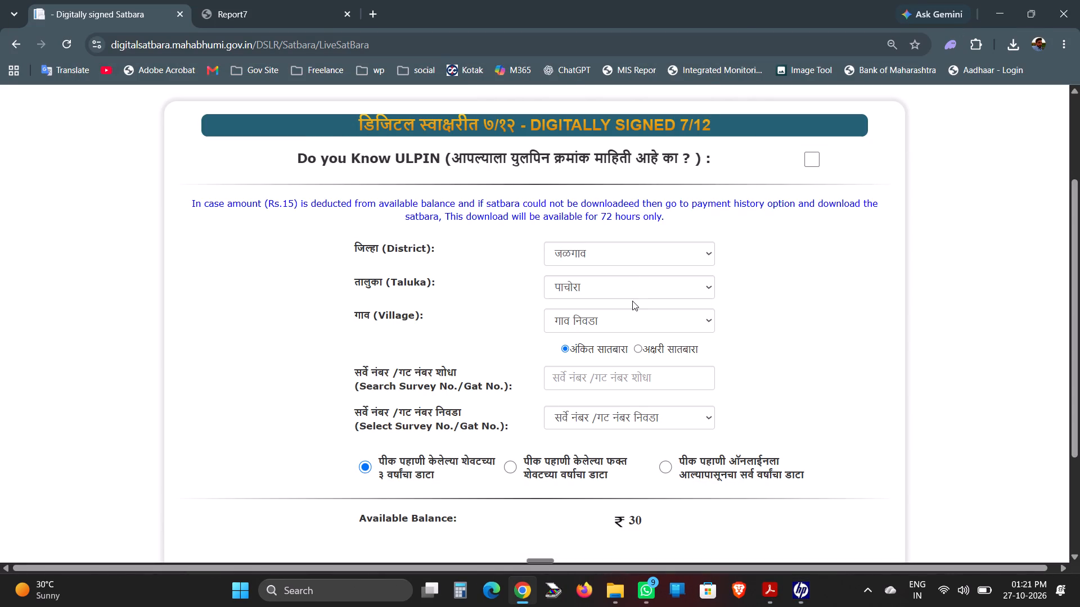
{"action": "left_click", "coordinate": [636, 330]}
{"action": "scroll", "coordinate": [633, 308], "scroll_direction": "down", "scroll_amount": 7}
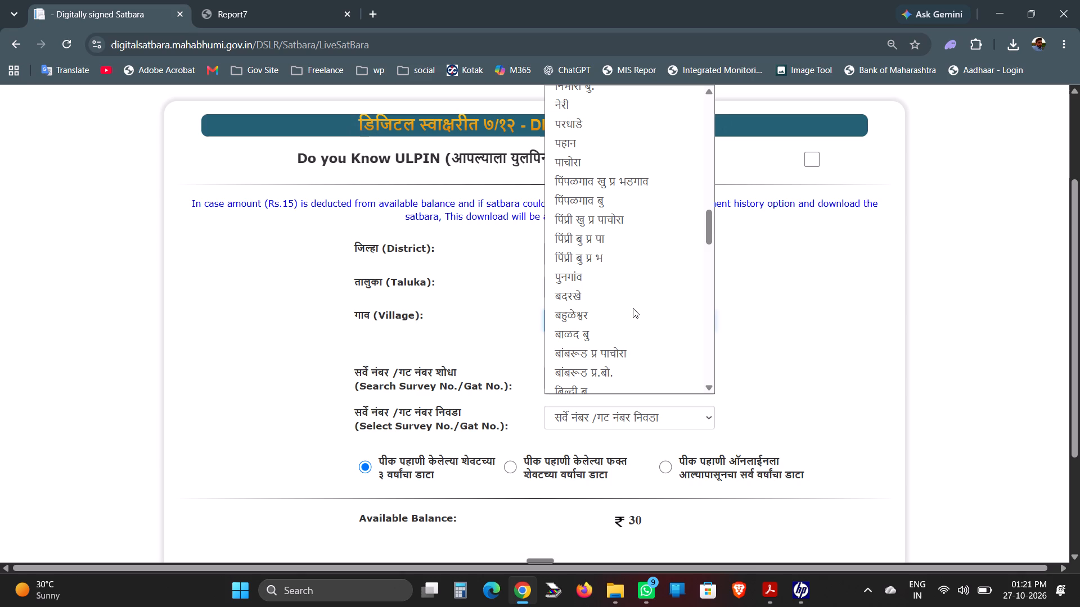
{"action": "scroll", "coordinate": [633, 308], "scroll_direction": "down", "scroll_amount": 2}
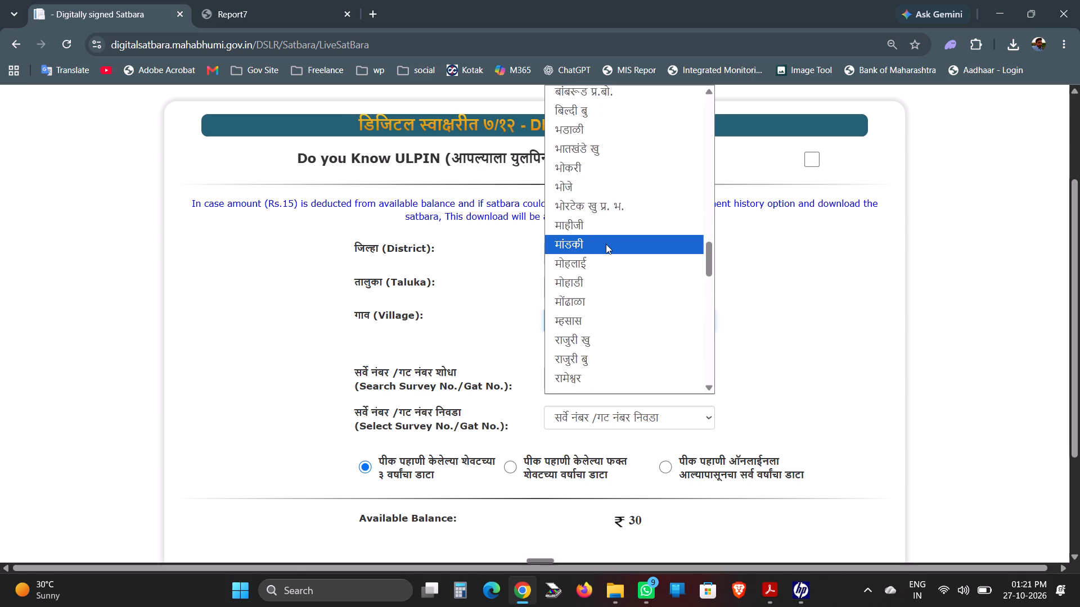
Choose मांडकी as the village in the 7/12 form and activate the survey number search field.
{"action": "left_click", "coordinate": [606, 244]}
{"action": "left_click", "coordinate": [571, 377]}
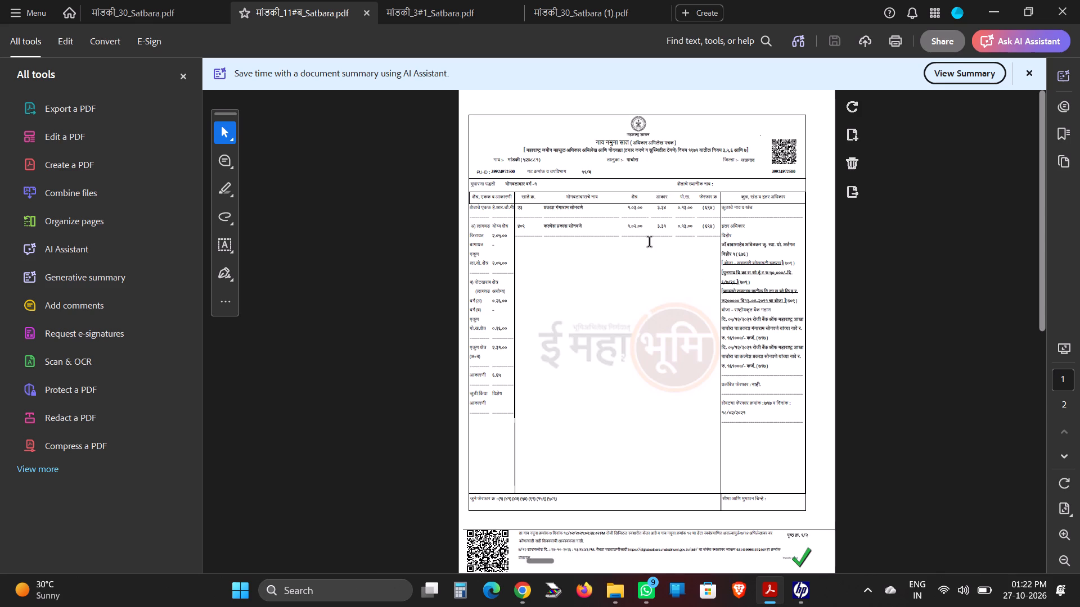
{"action": "key", "text": "ctrl+p"}
{"action": "left_click", "coordinate": [400, 197]}
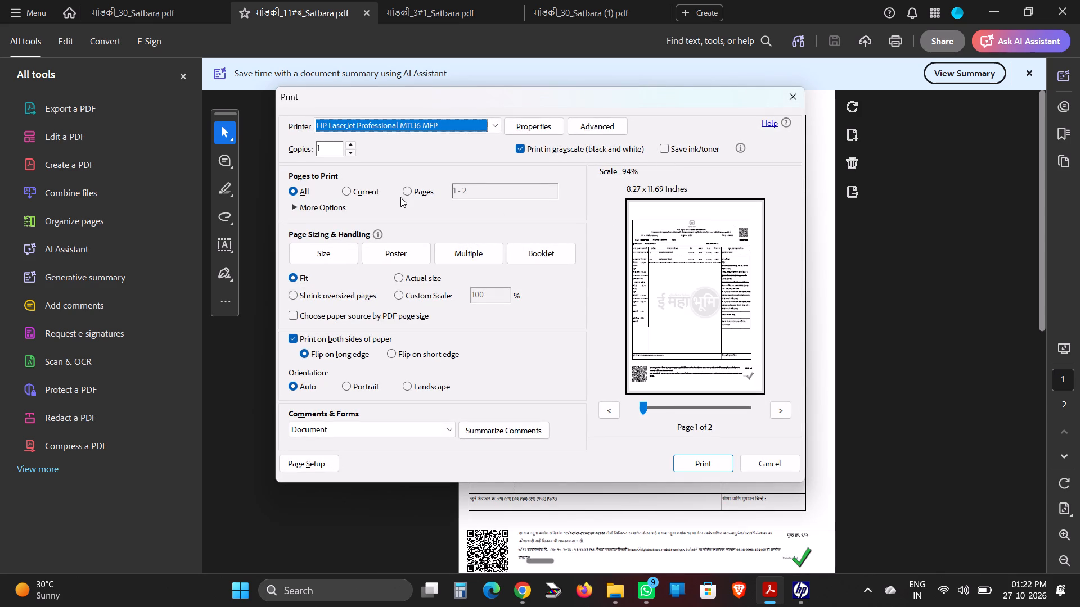
{"action": "left_click", "coordinate": [409, 191]}
{"action": "left_click", "coordinate": [463, 192]}
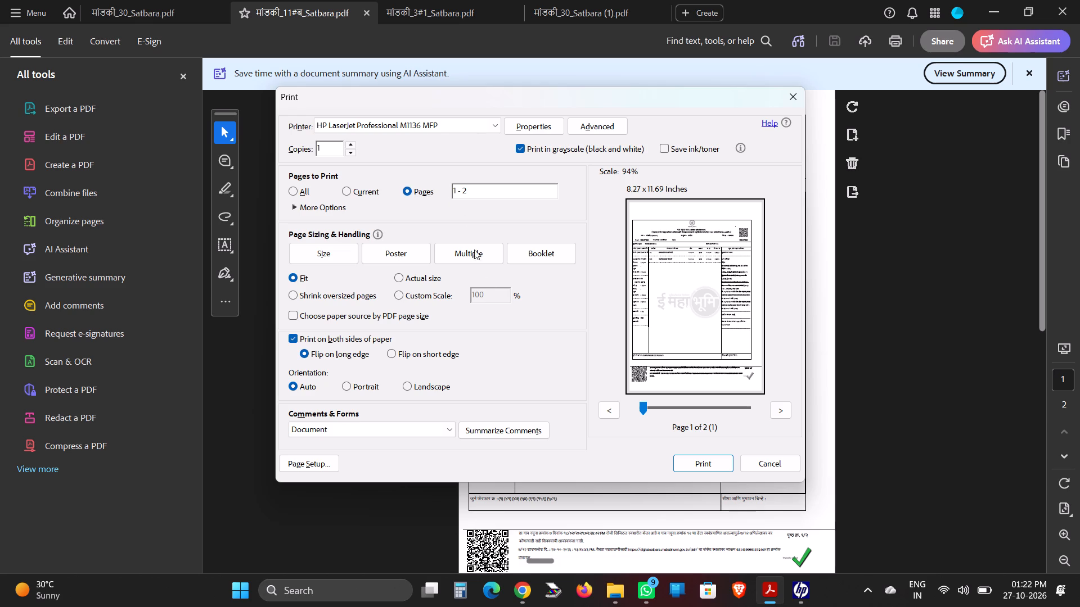
{"action": "key", "text": "BackSpace"}
{"action": "key", "text": "BackSpace"}
{"action": "key", "text": "BackSpace"}
{"action": "key", "text": "BackSpace"}
{"action": "key", "text": "BackSpace"}
{"action": "key", "text": "BackSpace"}
{"action": "key", "text": "BackSpace"}
{"action": "key", "text": "BackSpace"}
{"action": "key", "text": "BackSpace"}
{"action": "key", "text": "BackSpace"}
{"action": "key", "text": "BackSpace"}
{"action": "key", "text": "BackSpace"}
{"action": "key", "text": "BackSpace"}
{"action": "key", "text": "BackSpace"}
{"action": "key", "text": "BackSpace"}
{"action": "key", "text": "BackSpace"}
{"action": "left_click", "coordinate": [485, 215]}
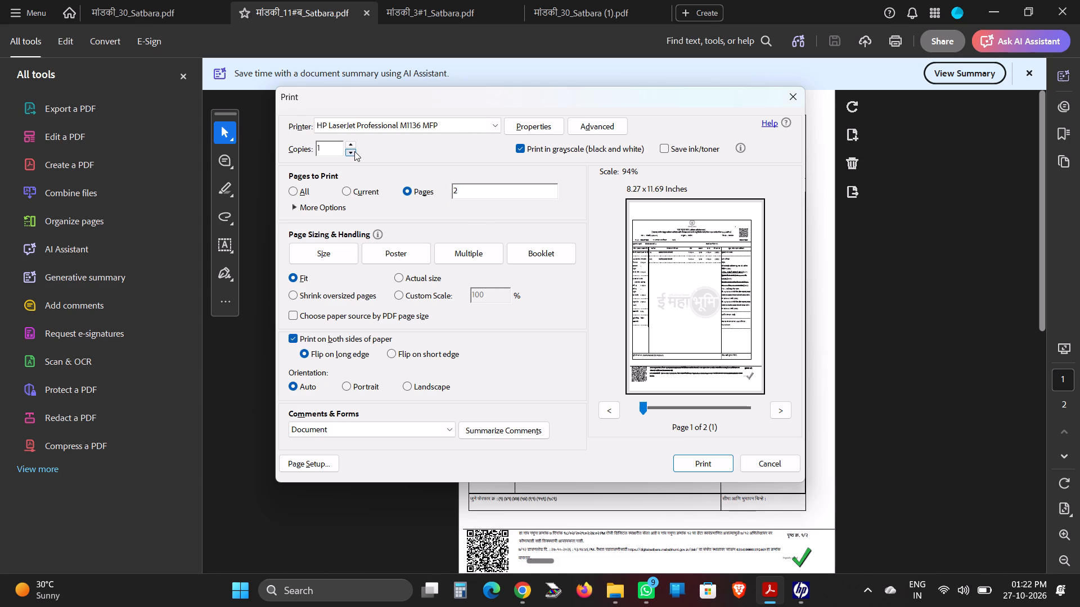
{"action": "left_click", "coordinate": [351, 146]}
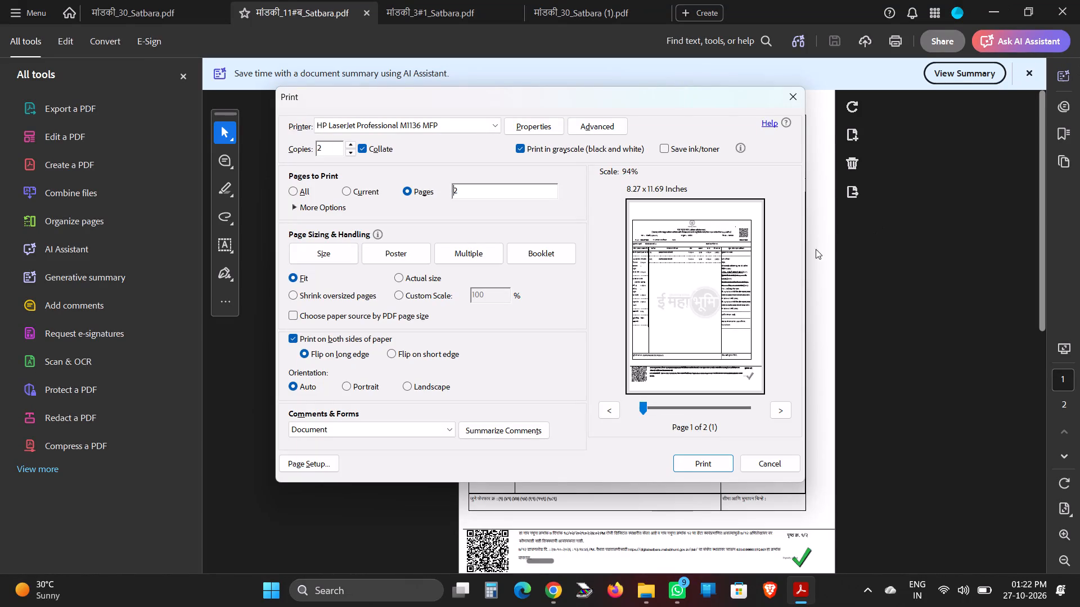
{"action": "left_click", "coordinate": [682, 301]}
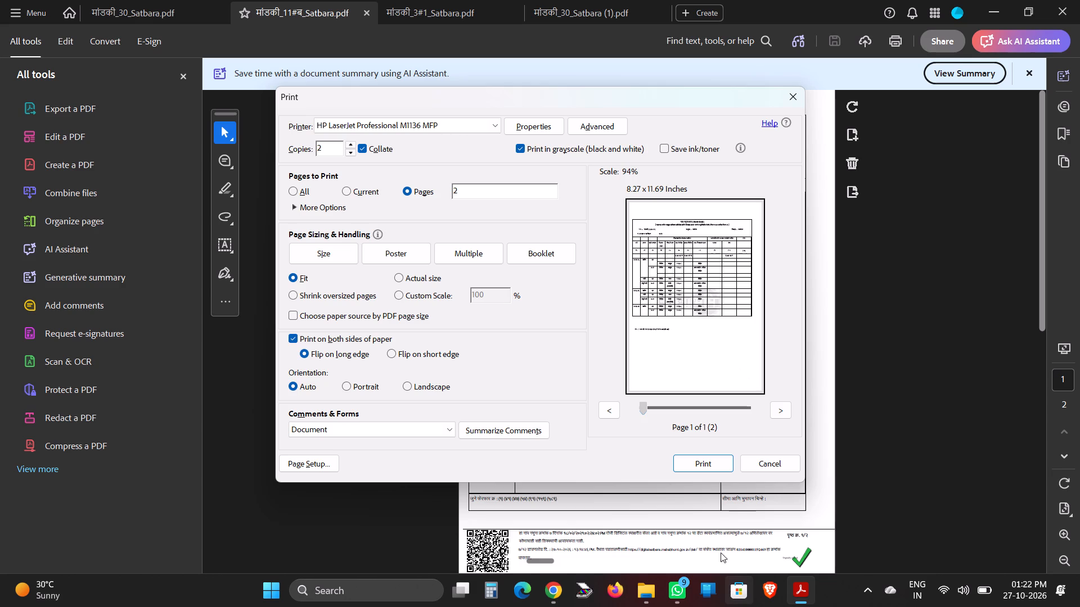
{"action": "left_click", "coordinate": [701, 461]}
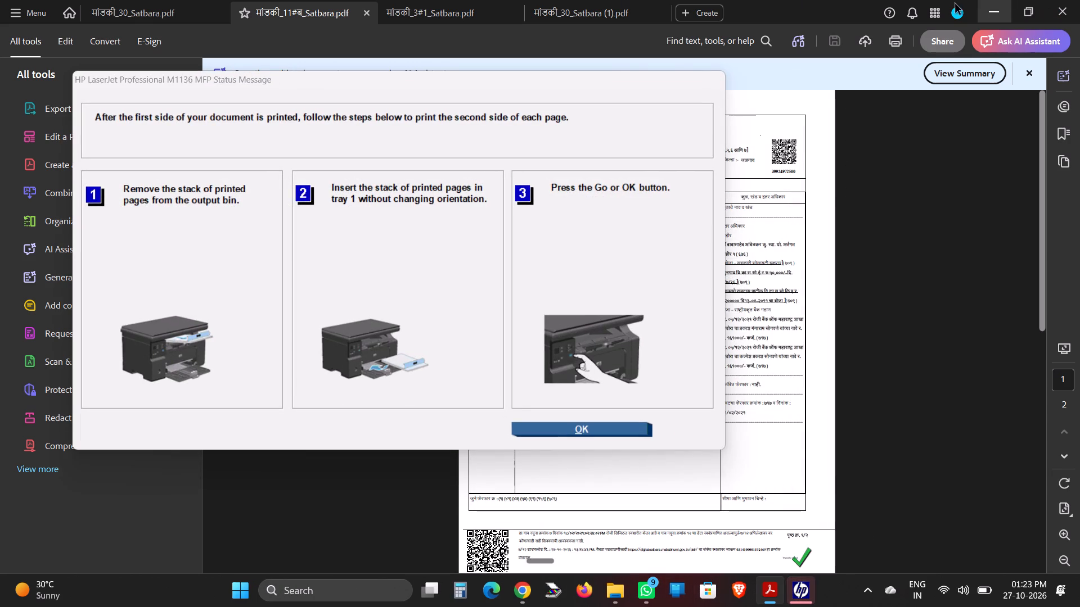
Switch to Chrome and return to the top of the digitally signed 7/12 page.
{"action": "left_click", "coordinate": [532, 588]}
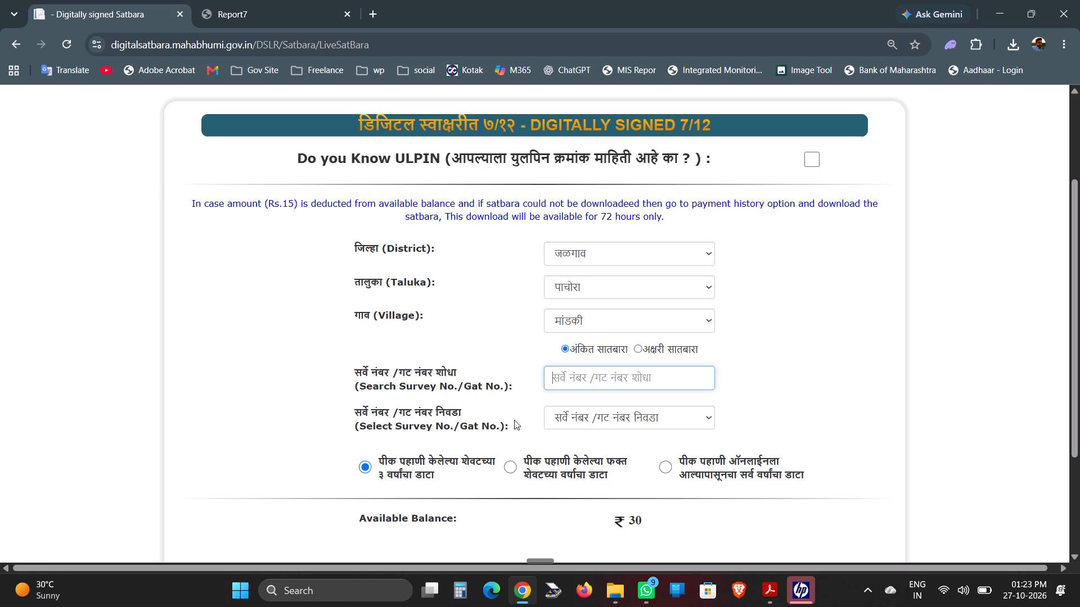
{"action": "scroll", "coordinate": [525, 431], "scroll_direction": "up", "scroll_amount": 4}
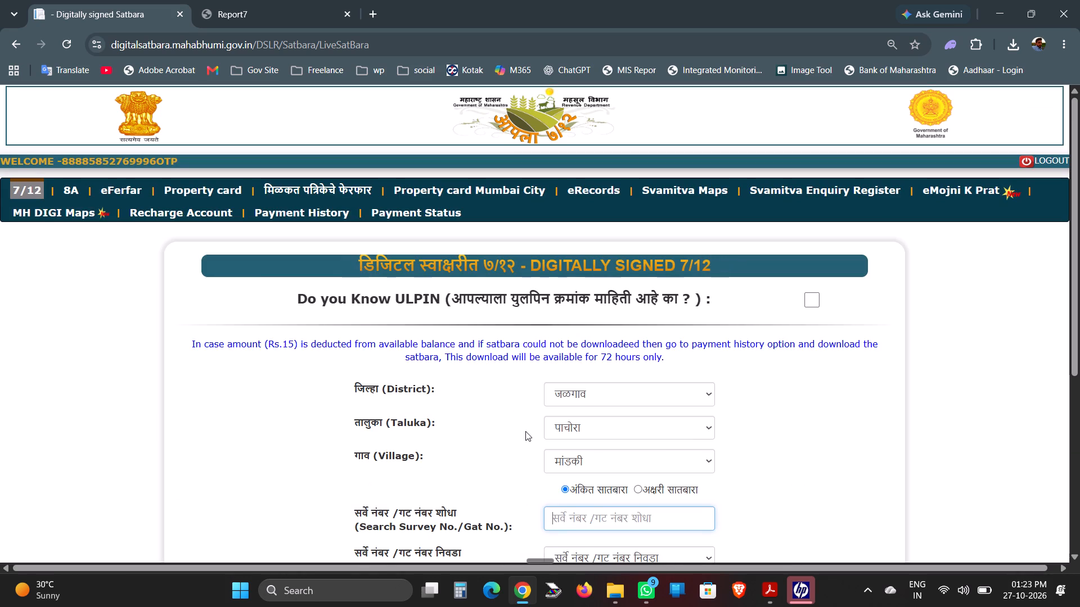
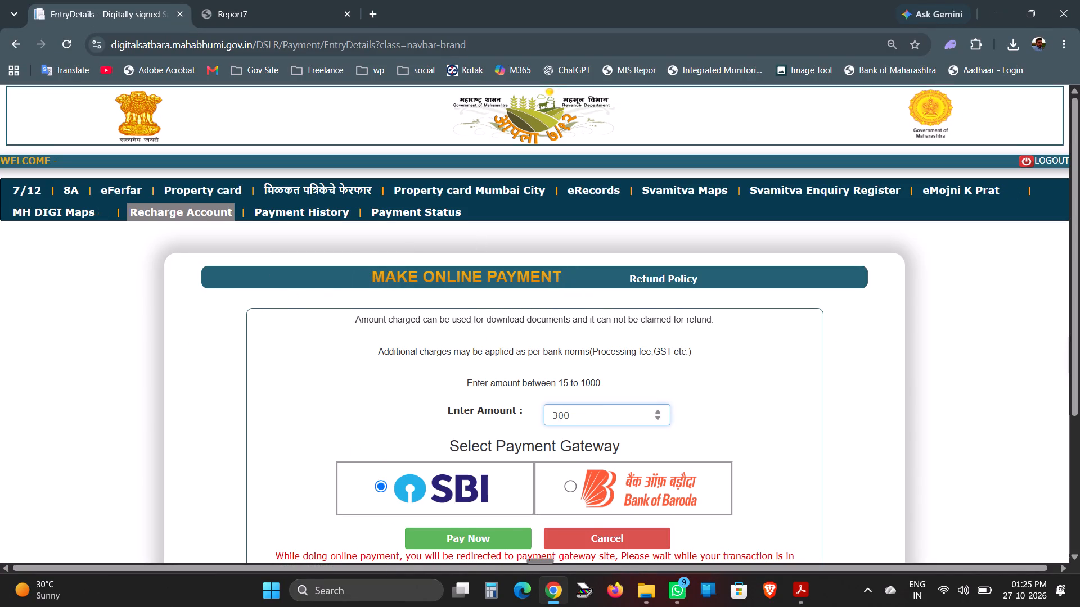
Submit the 300 account recharge for online payment through the SBI gateway.
{"action": "scroll", "coordinate": [557, 427], "scroll_direction": "down", "scroll_amount": 4}
{"action": "left_click", "coordinate": [481, 339]}
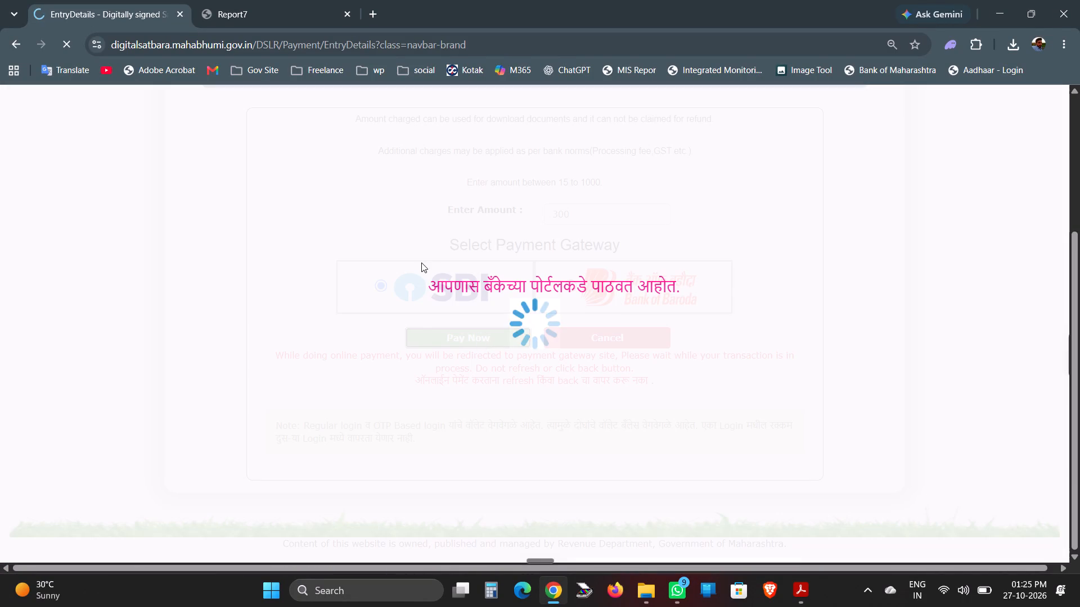
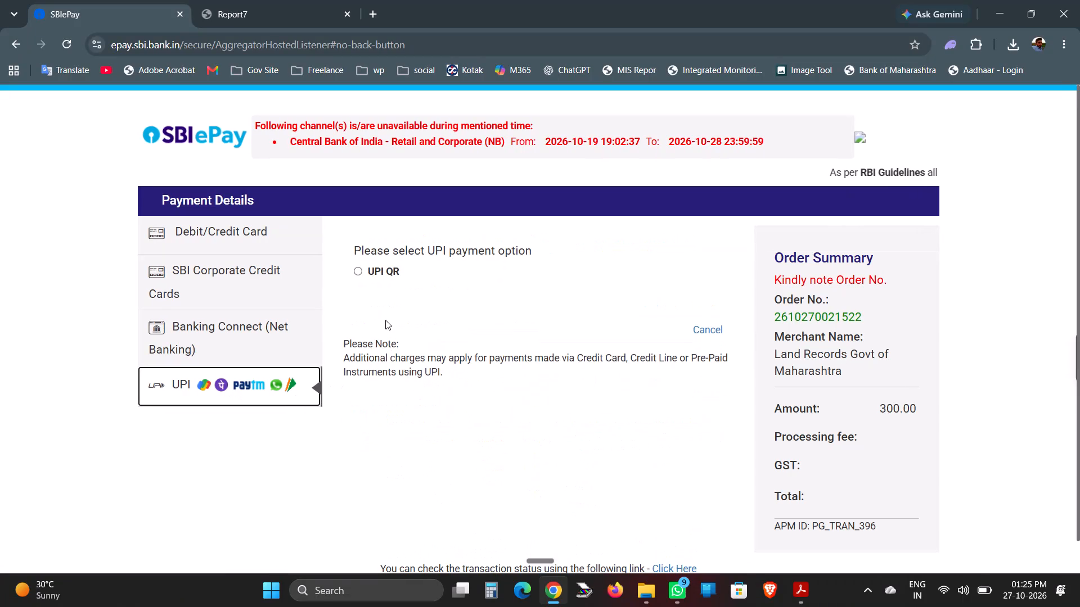
Choose UPI QR as the payment option for the 300 recharge and proceed with the payment.
{"action": "left_click", "coordinate": [379, 278]}
{"action": "left_click", "coordinate": [418, 327]}
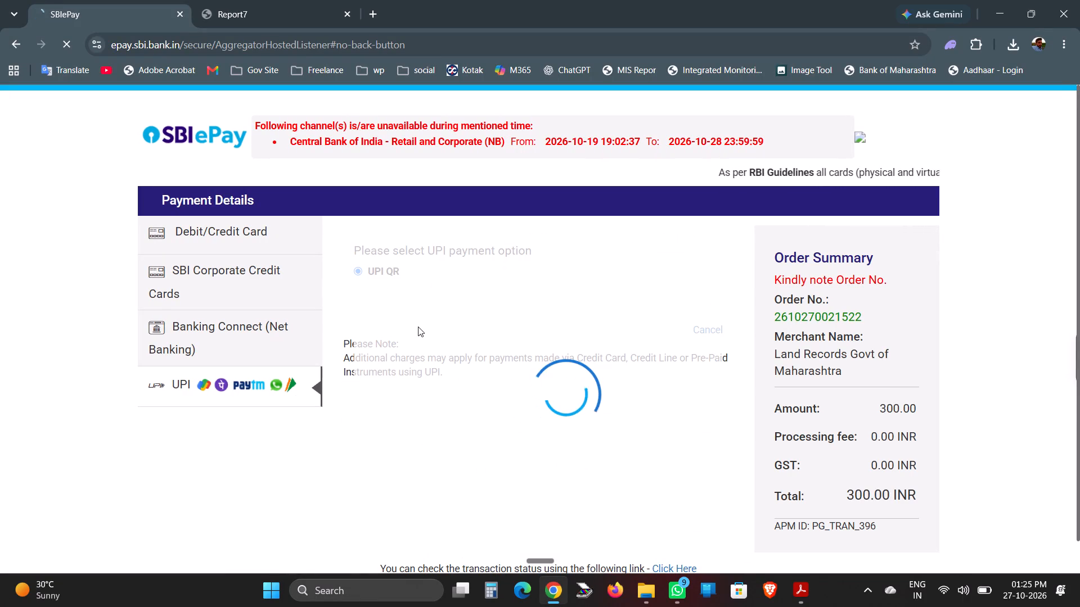
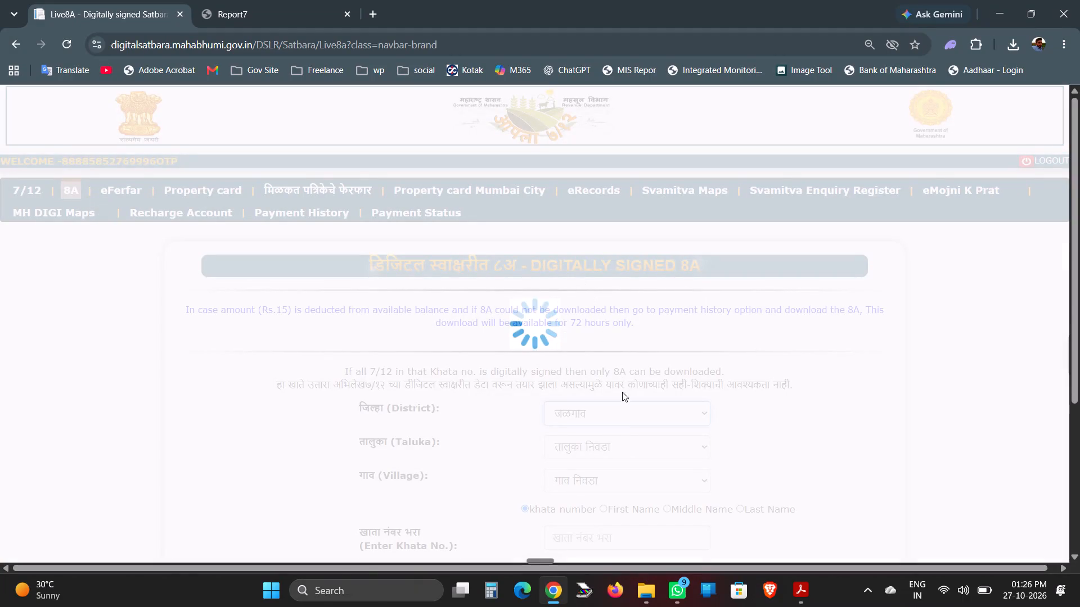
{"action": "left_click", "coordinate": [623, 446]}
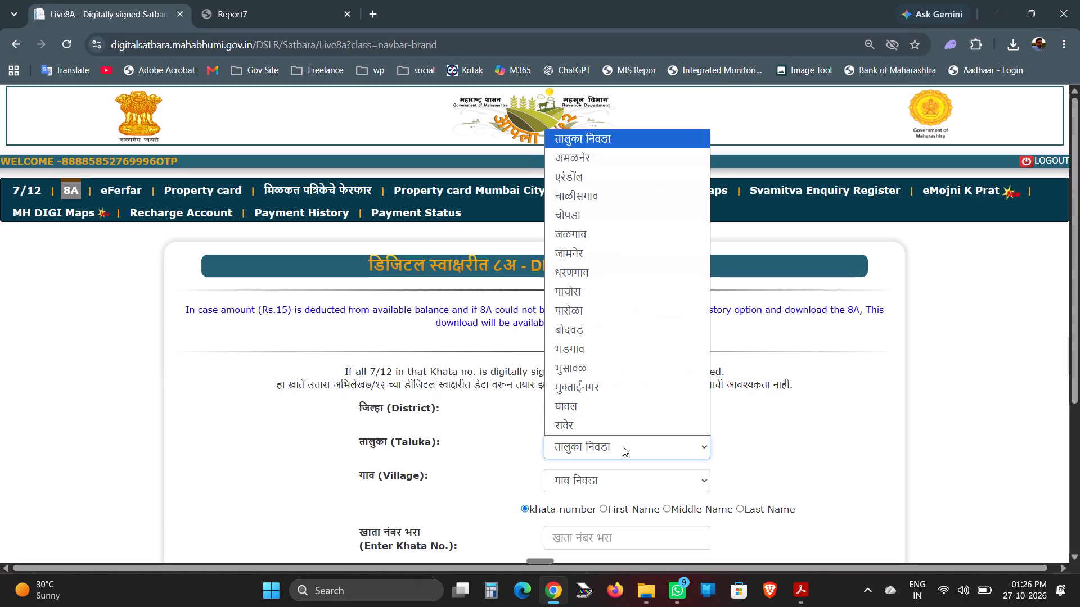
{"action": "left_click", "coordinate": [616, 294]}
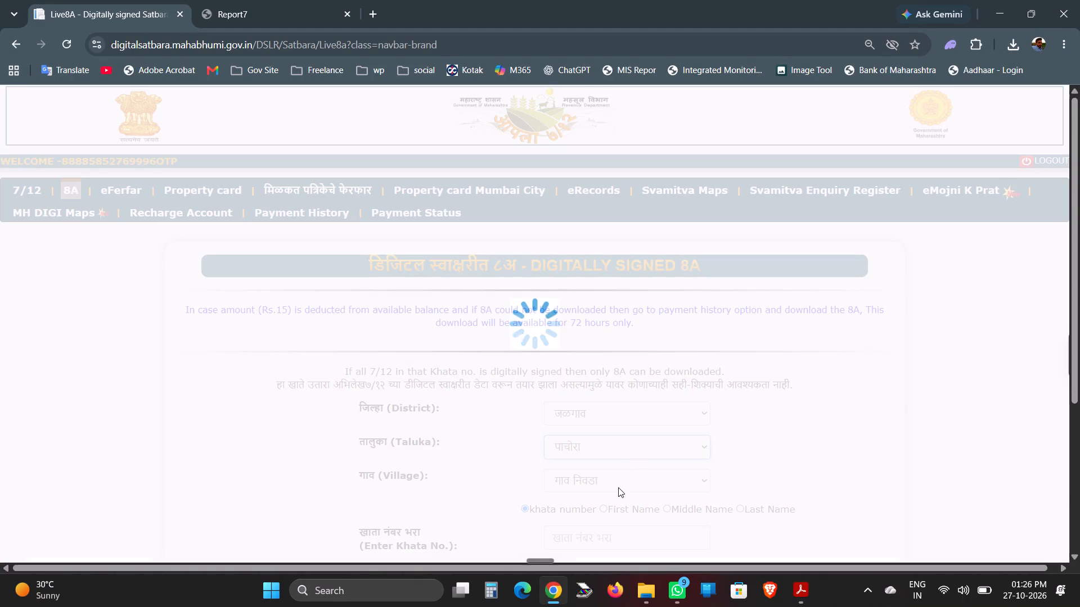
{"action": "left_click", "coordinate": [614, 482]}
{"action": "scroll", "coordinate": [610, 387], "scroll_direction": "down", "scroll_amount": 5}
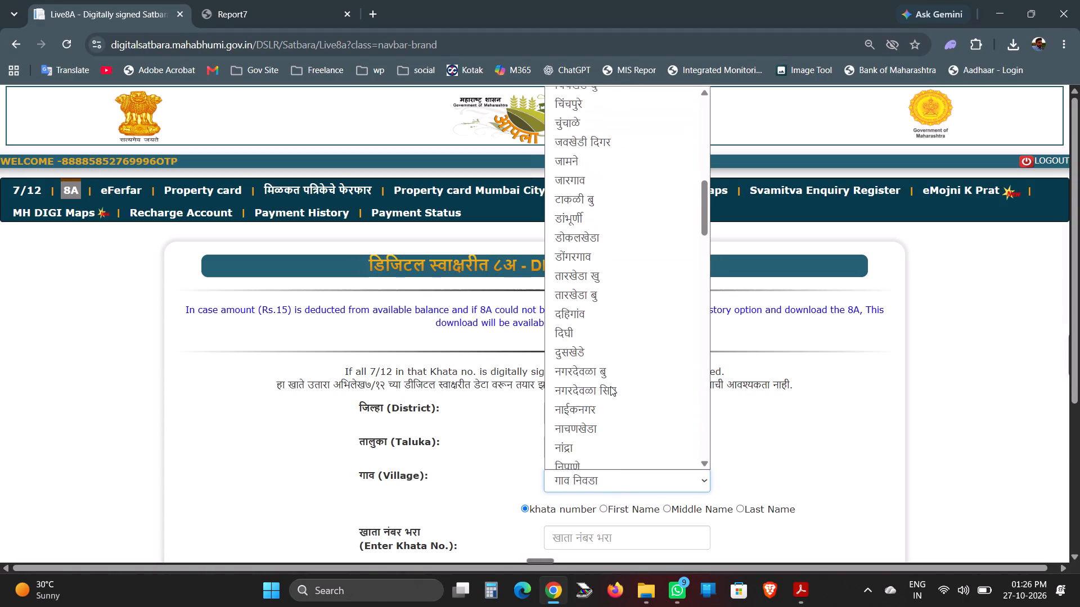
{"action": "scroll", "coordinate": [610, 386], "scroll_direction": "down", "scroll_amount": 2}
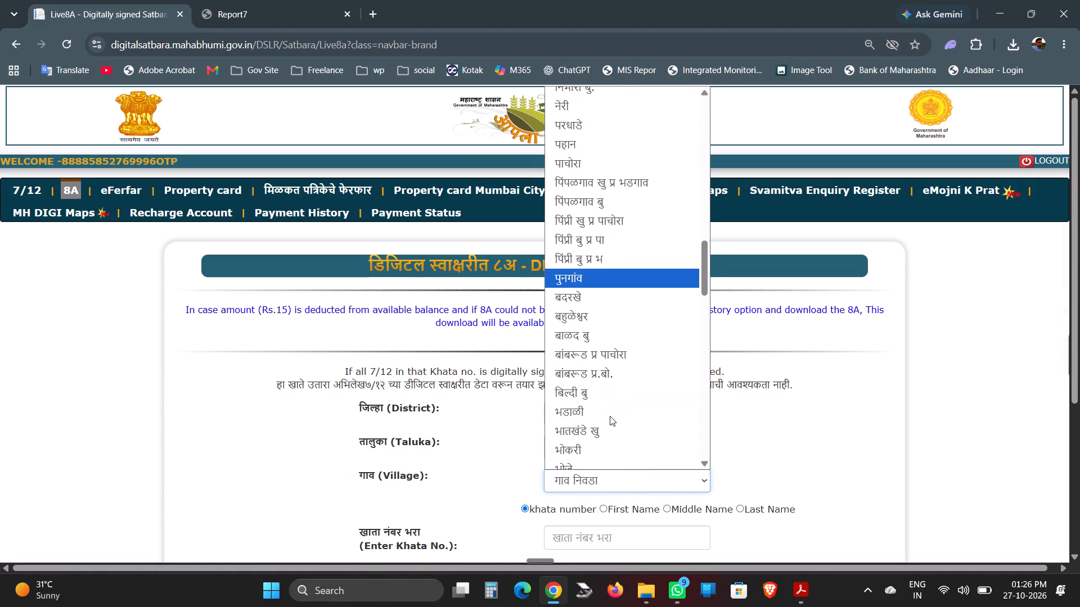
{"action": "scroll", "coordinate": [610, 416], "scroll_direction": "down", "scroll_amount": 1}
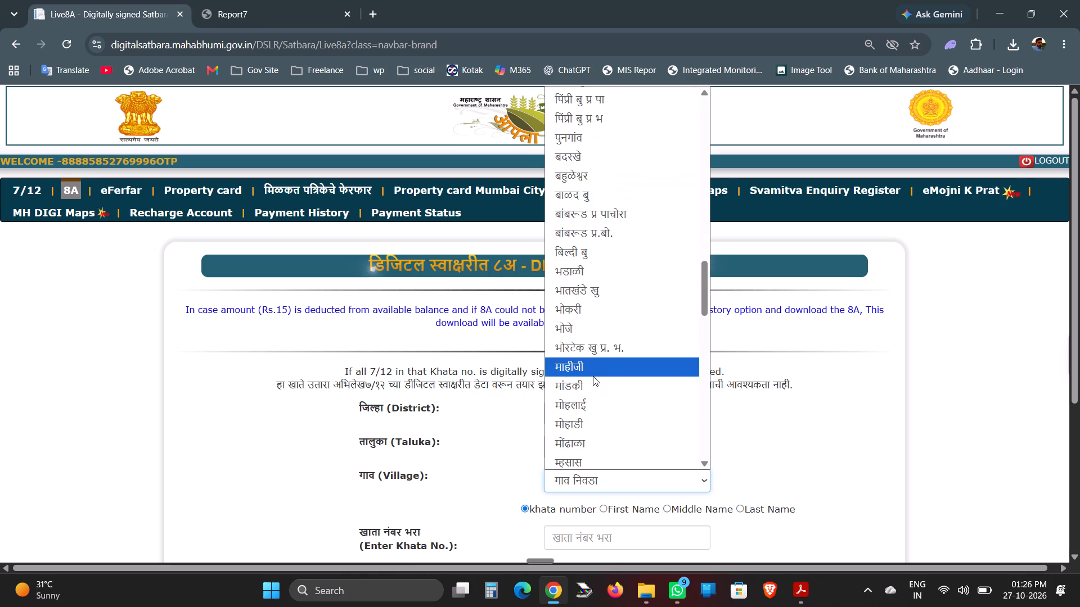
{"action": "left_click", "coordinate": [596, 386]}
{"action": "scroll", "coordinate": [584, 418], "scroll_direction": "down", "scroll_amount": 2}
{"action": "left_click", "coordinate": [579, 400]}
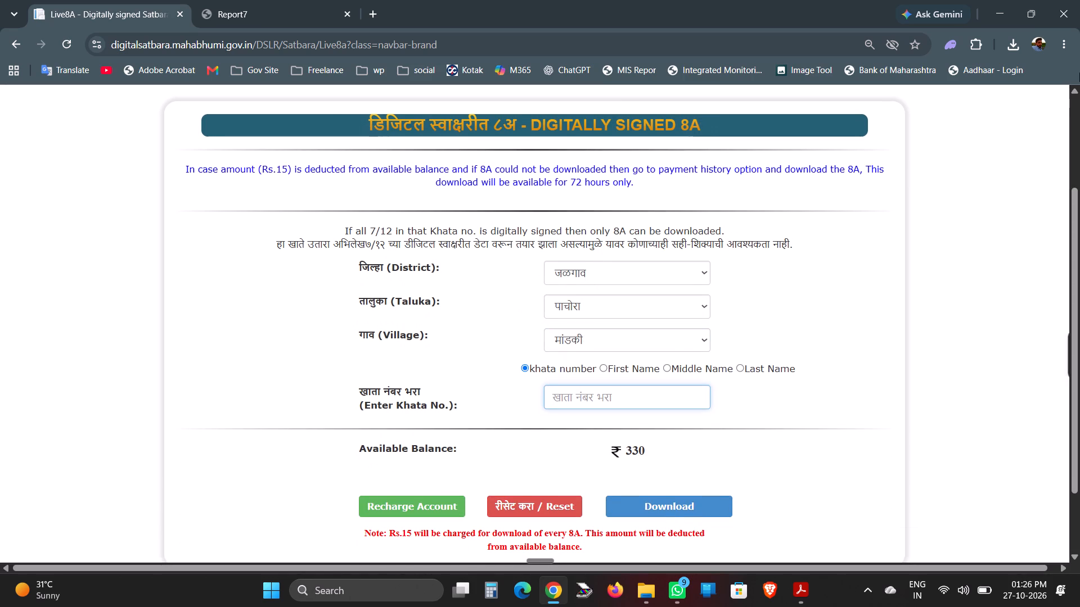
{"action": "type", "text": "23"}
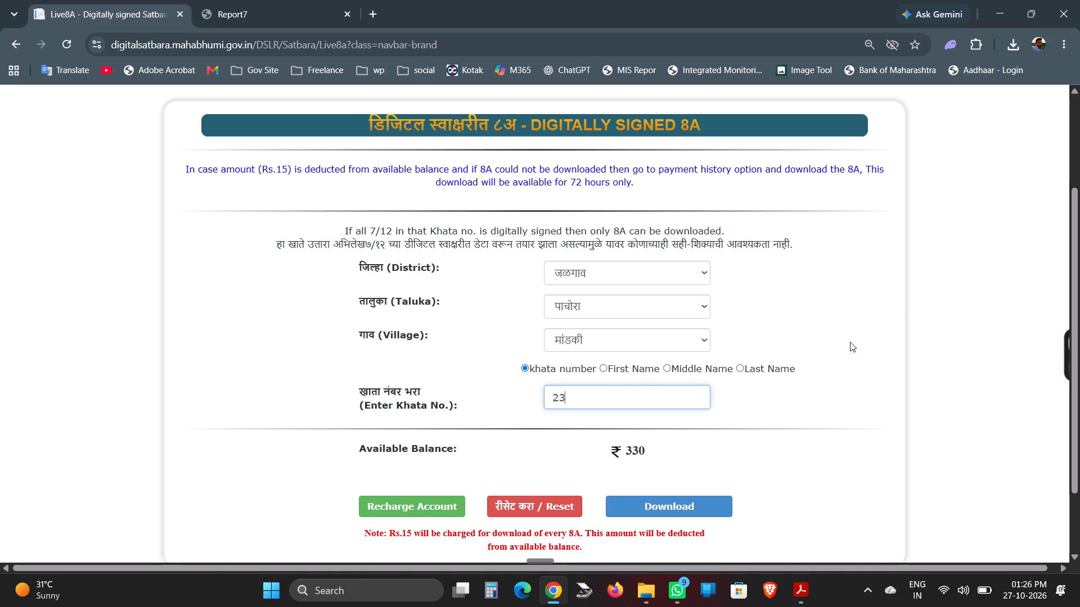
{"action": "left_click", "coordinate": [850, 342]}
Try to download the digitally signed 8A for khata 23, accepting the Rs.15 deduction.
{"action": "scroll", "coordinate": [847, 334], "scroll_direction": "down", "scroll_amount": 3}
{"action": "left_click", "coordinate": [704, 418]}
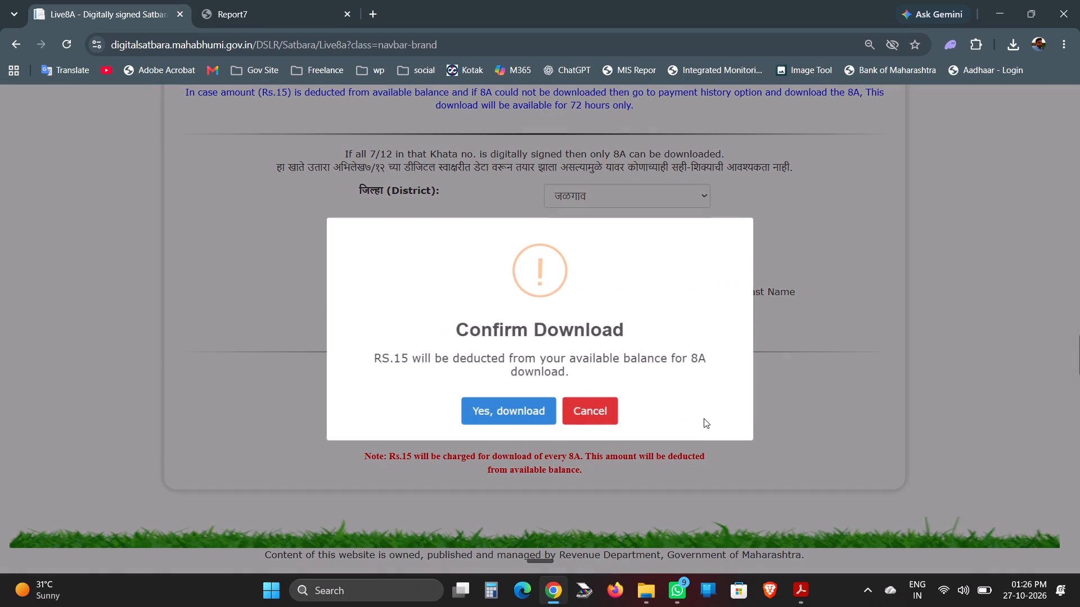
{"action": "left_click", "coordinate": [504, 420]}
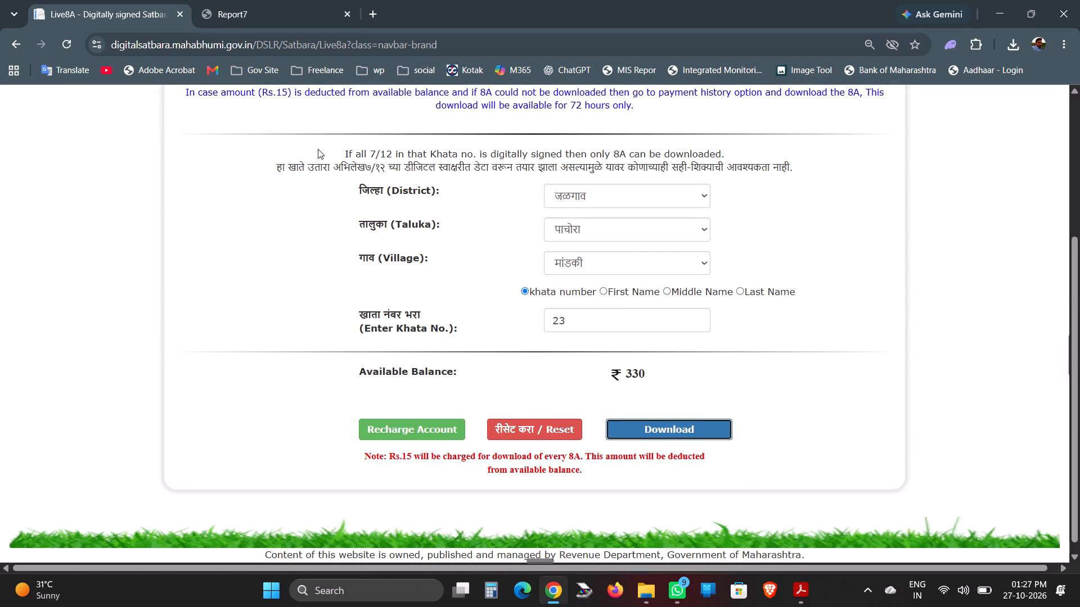
Close the Report7 browser tab.
{"action": "left_click", "coordinate": [289, 15]}
{"action": "left_click", "coordinate": [343, 19]}
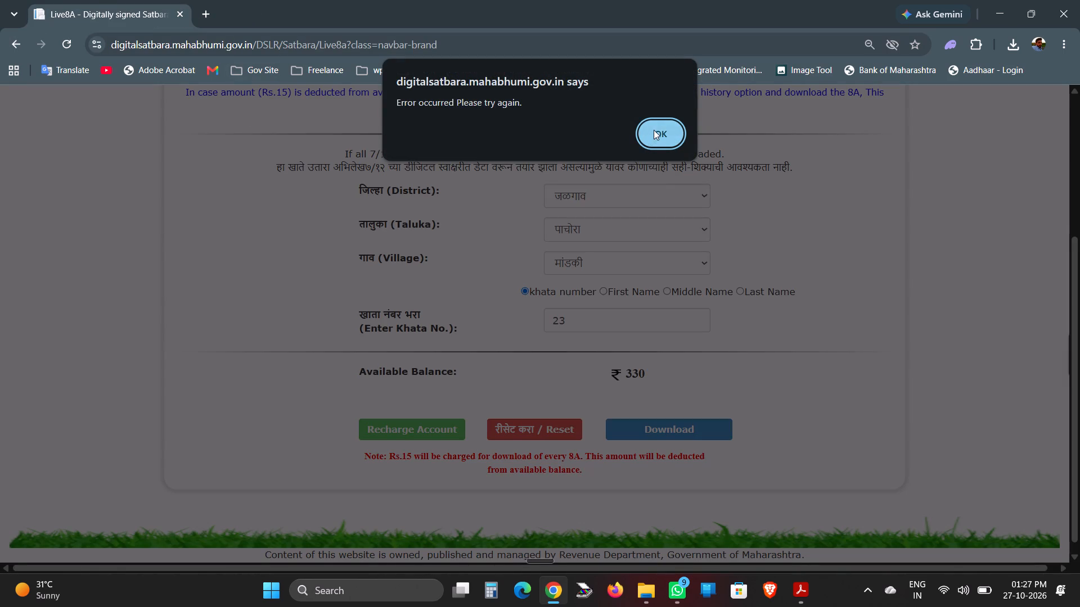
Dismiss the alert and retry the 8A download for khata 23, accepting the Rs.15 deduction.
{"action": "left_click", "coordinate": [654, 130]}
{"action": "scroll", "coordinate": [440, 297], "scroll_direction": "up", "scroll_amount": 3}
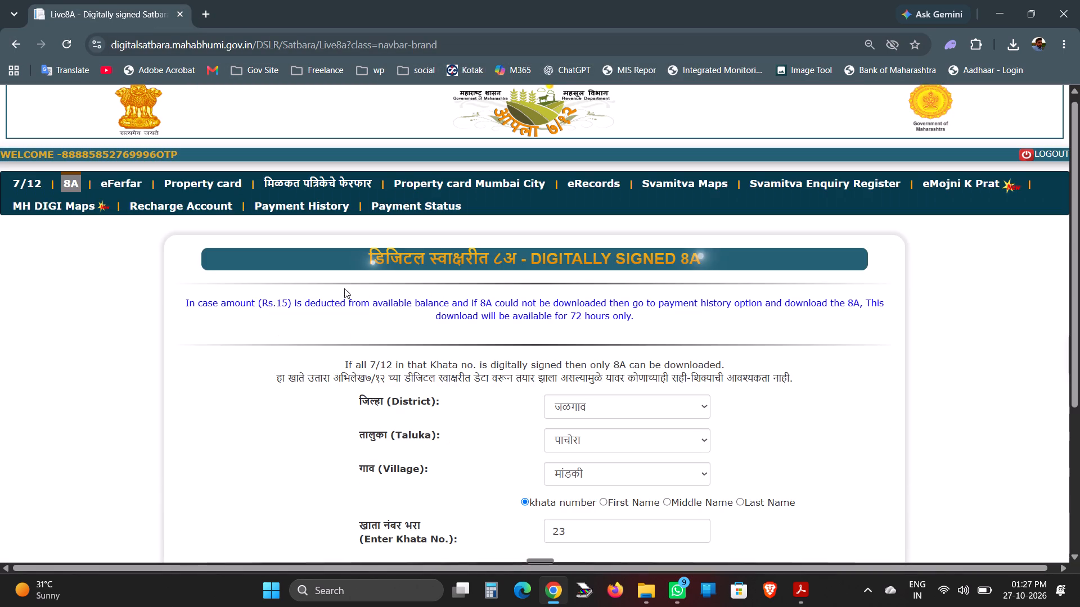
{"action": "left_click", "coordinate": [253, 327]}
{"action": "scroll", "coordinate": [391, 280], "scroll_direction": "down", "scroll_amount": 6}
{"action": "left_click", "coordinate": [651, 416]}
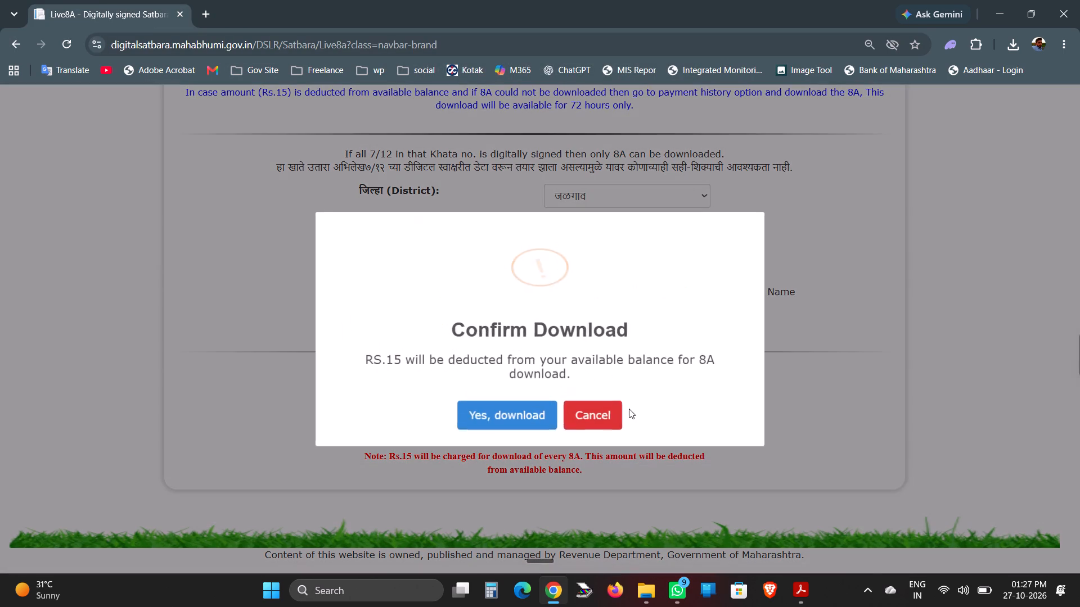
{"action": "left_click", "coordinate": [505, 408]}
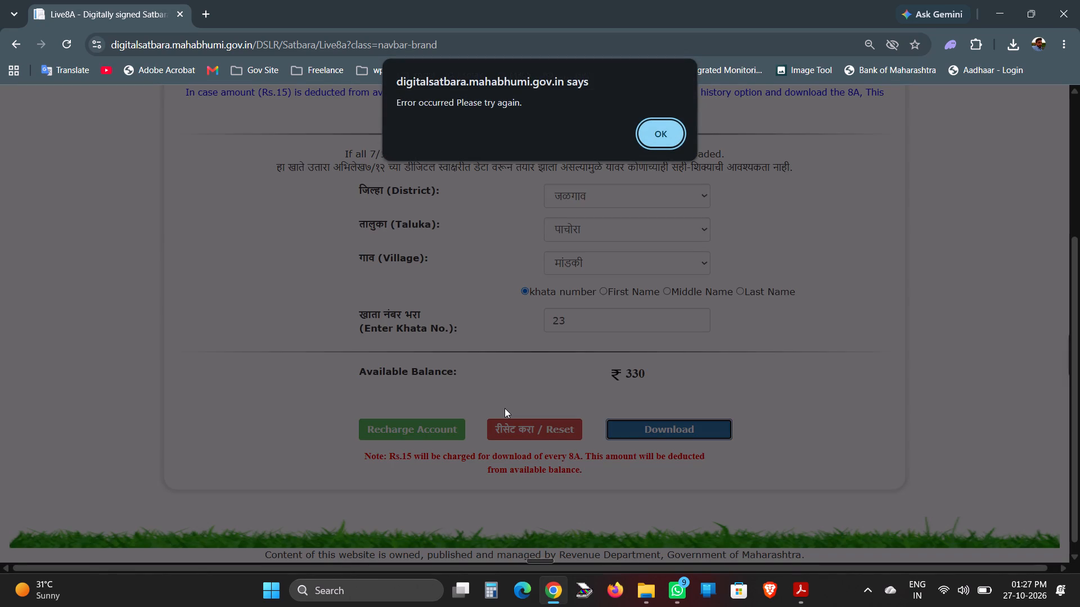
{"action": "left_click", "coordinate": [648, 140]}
Reload a blank 8A form by switching to the 7/12 page and back to 8A.
{"action": "scroll", "coordinate": [399, 335], "scroll_direction": "up", "scroll_amount": 4}
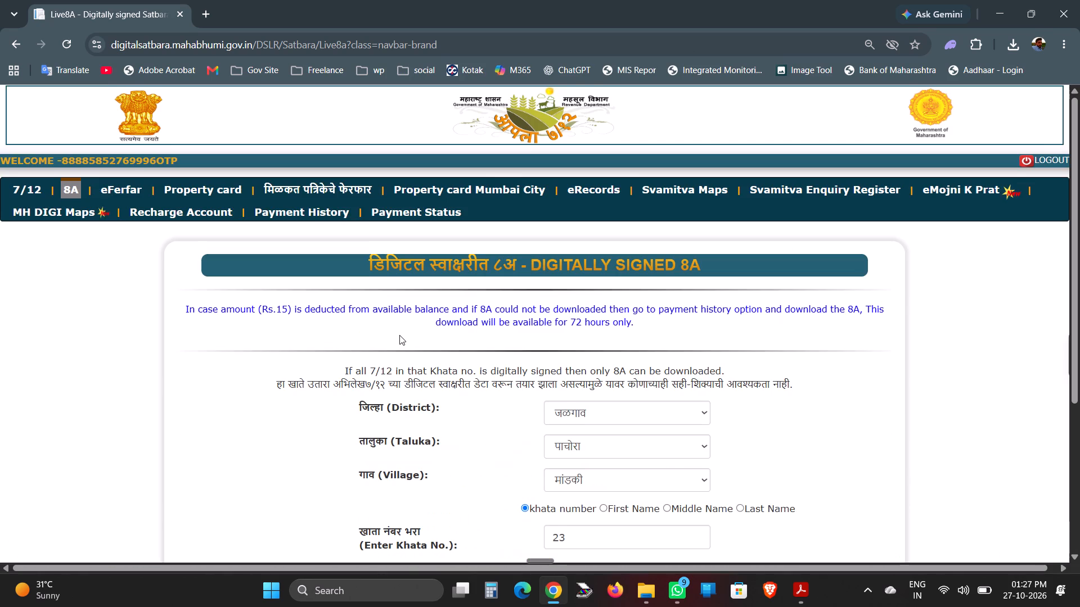
{"action": "scroll", "coordinate": [399, 335], "scroll_direction": "down", "scroll_amount": 6}
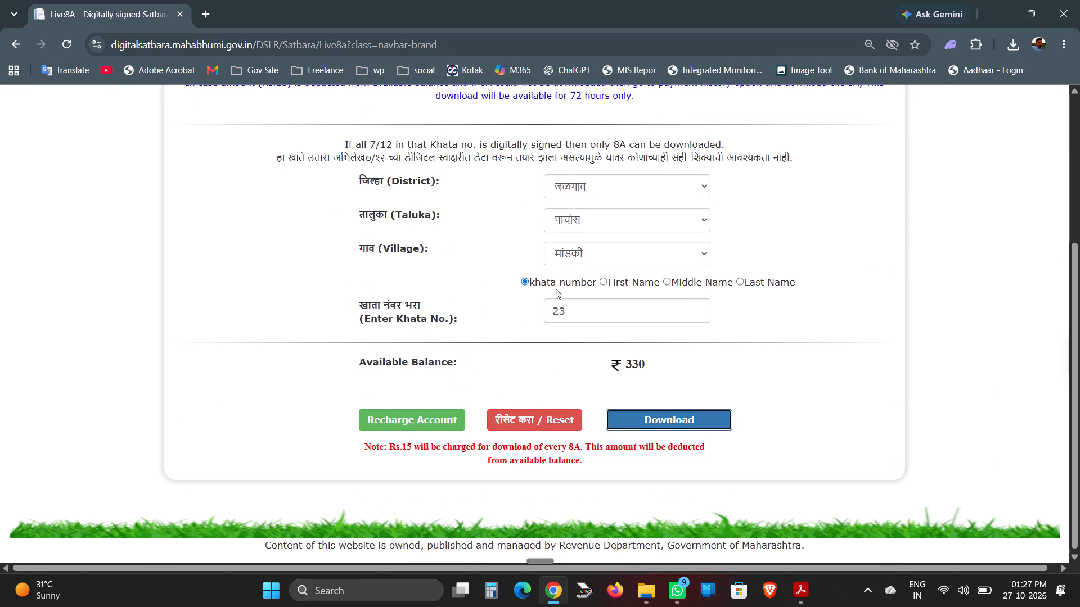
{"action": "scroll", "coordinate": [301, 290], "scroll_direction": "up", "scroll_amount": 4}
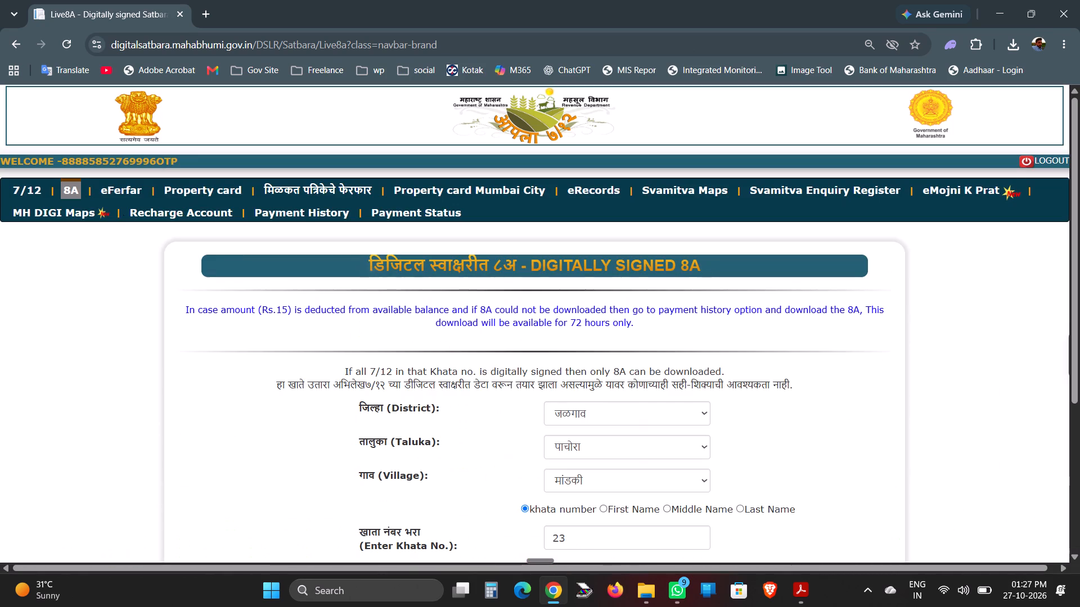
{"action": "scroll", "coordinate": [66, 213], "scroll_direction": "down", "scroll_amount": 6}
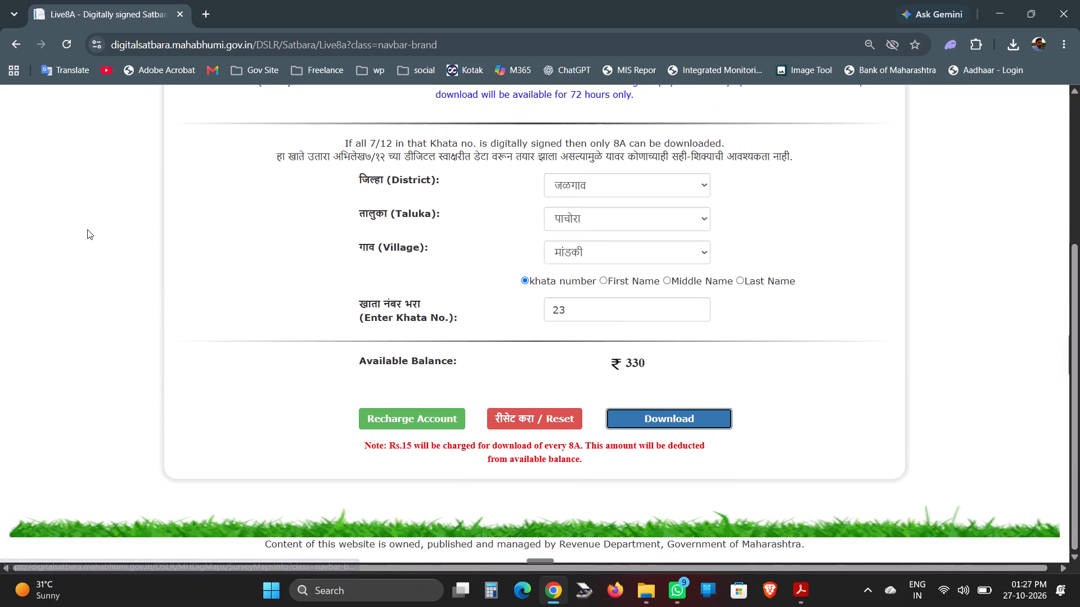
{"action": "scroll", "coordinate": [102, 244], "scroll_direction": "up", "scroll_amount": 5}
{"action": "left_click", "coordinate": [31, 183]}
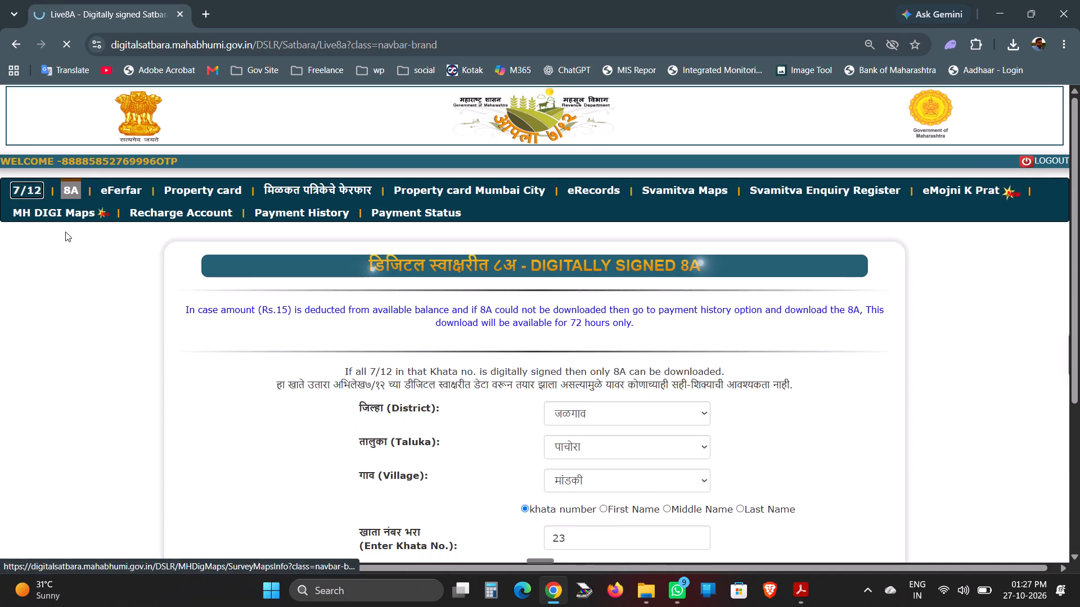
{"action": "left_click", "coordinate": [65, 191]}
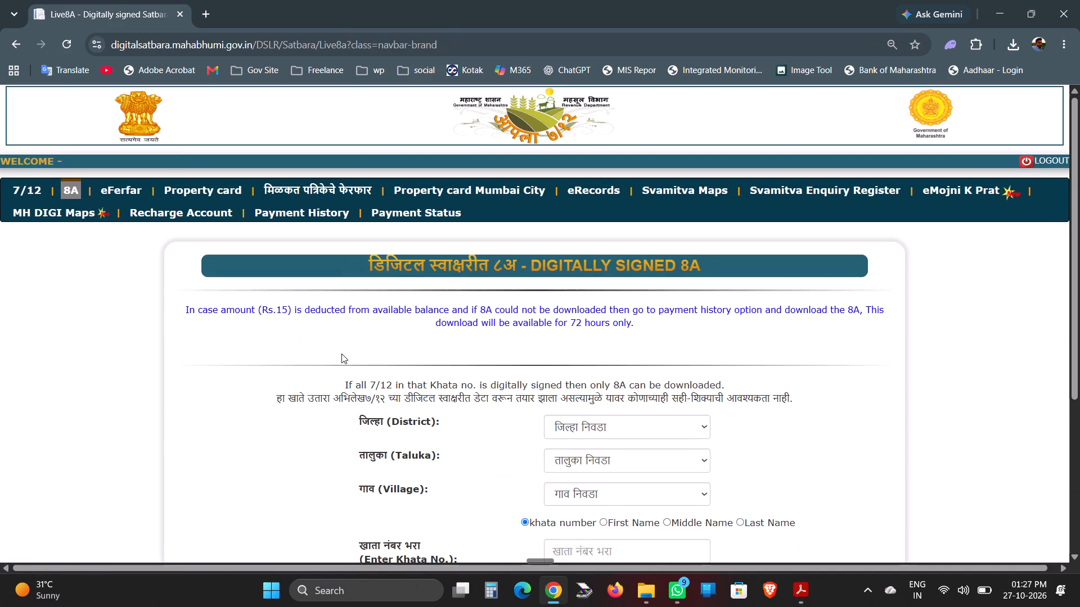
{"action": "scroll", "coordinate": [345, 354], "scroll_direction": "down", "scroll_amount": 6}
{"action": "left_click", "coordinate": [564, 198]}
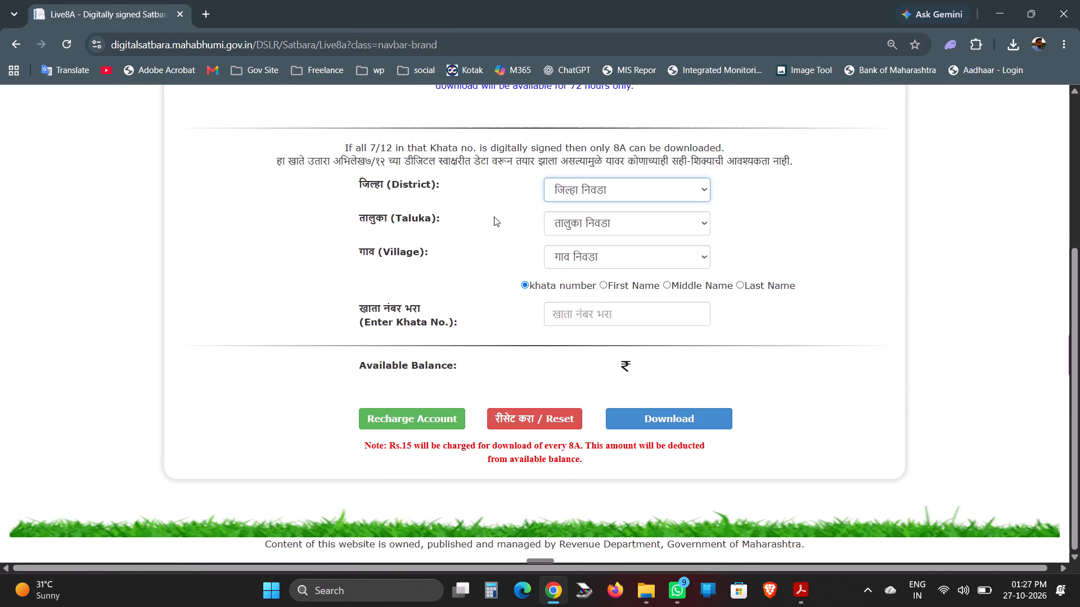
{"action": "left_click", "coordinate": [494, 216]}
{"action": "scroll", "coordinate": [377, 257], "scroll_direction": "up", "scroll_amount": 3}
{"action": "left_click", "coordinate": [8, 170]}
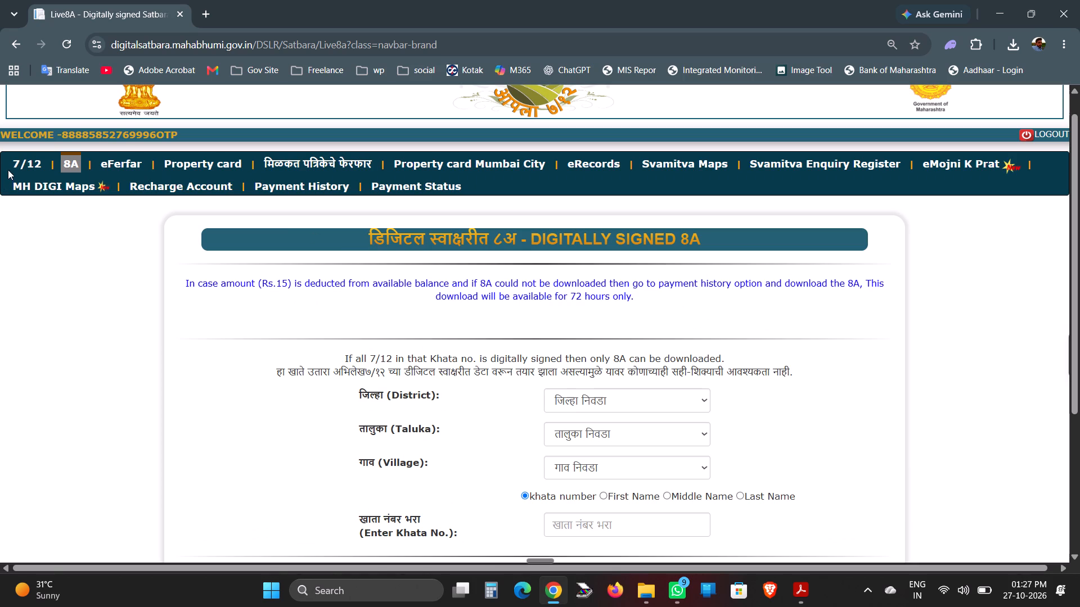
{"action": "left_click", "coordinate": [25, 165]}
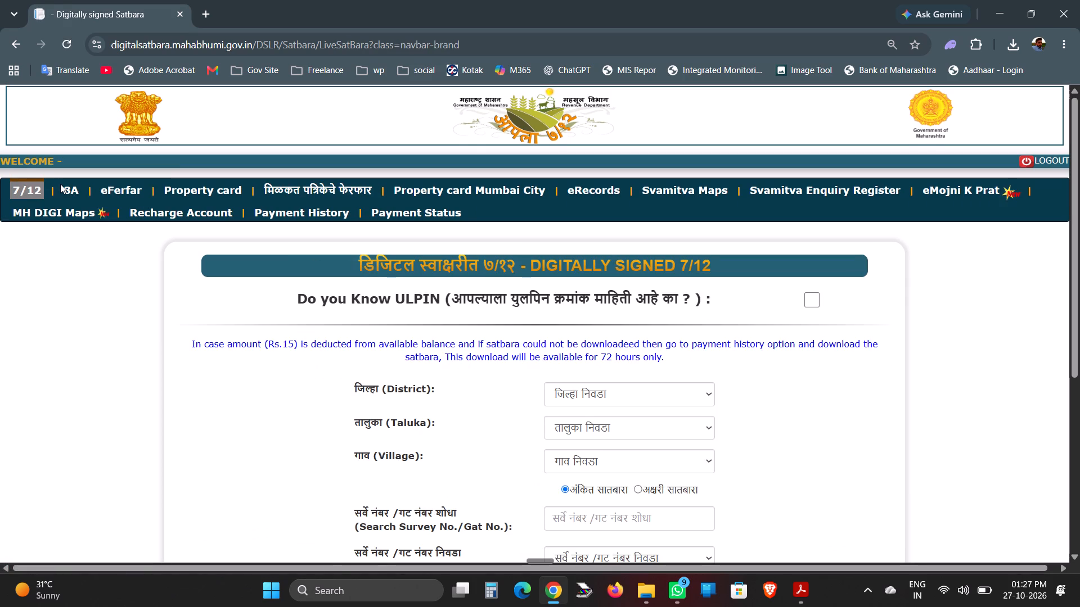
{"action": "left_click", "coordinate": [71, 192]}
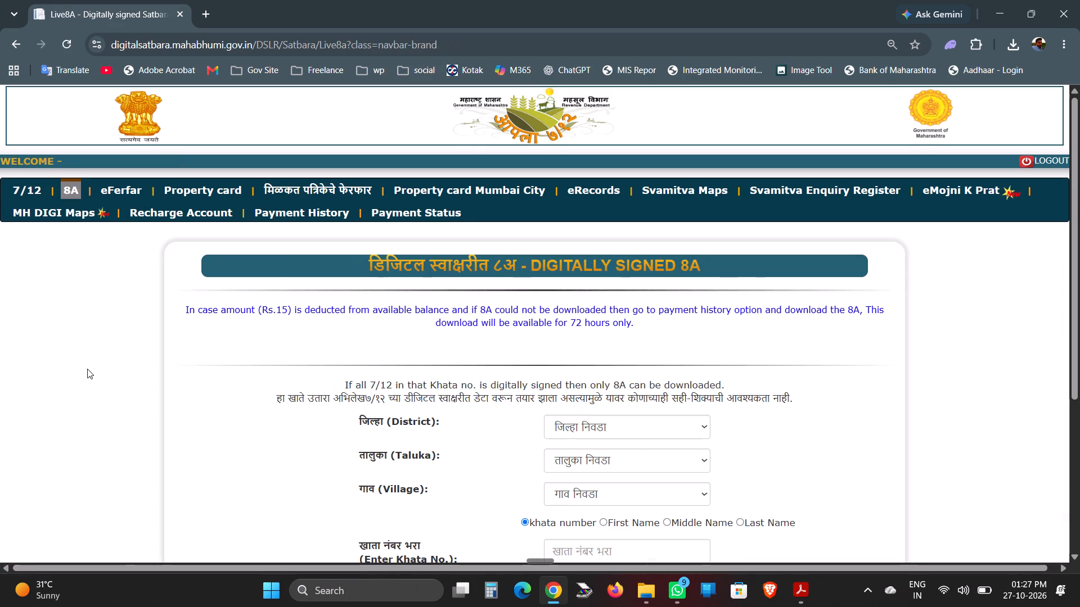
{"action": "scroll", "coordinate": [373, 358], "scroll_direction": "down", "scroll_amount": 4}
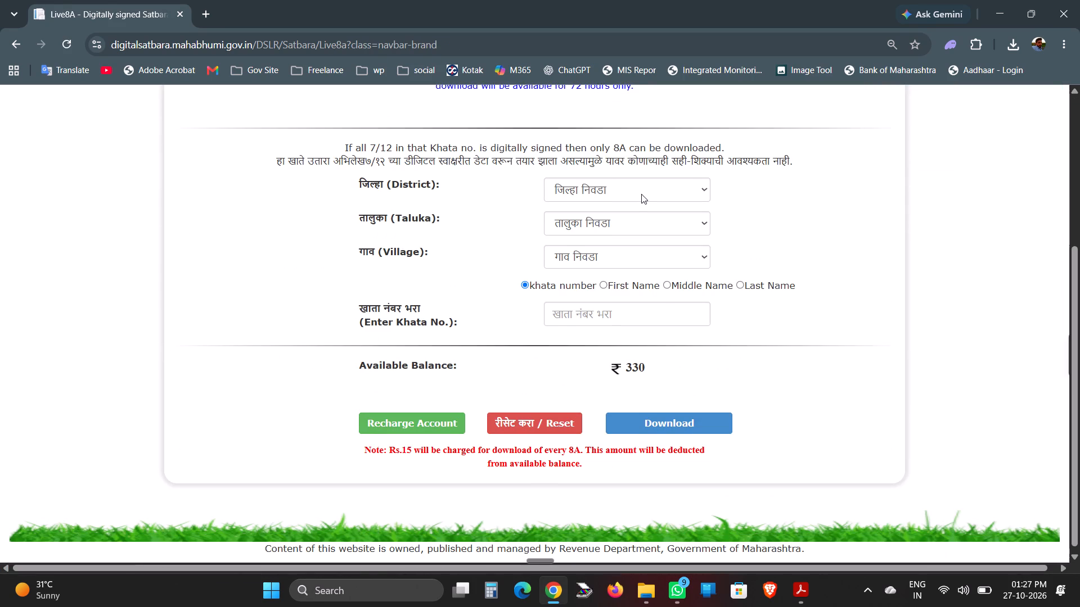
{"action": "left_click", "coordinate": [640, 184]}
{"action": "left_click", "coordinate": [602, 384]}
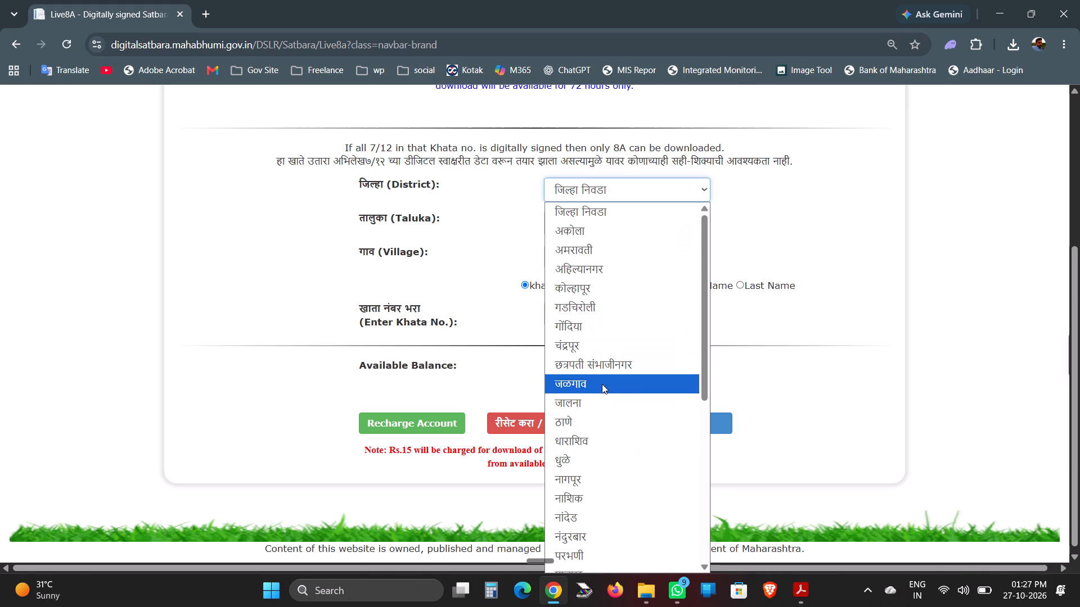
{"action": "left_click", "coordinate": [591, 219]}
{"action": "left_click", "coordinate": [609, 390]}
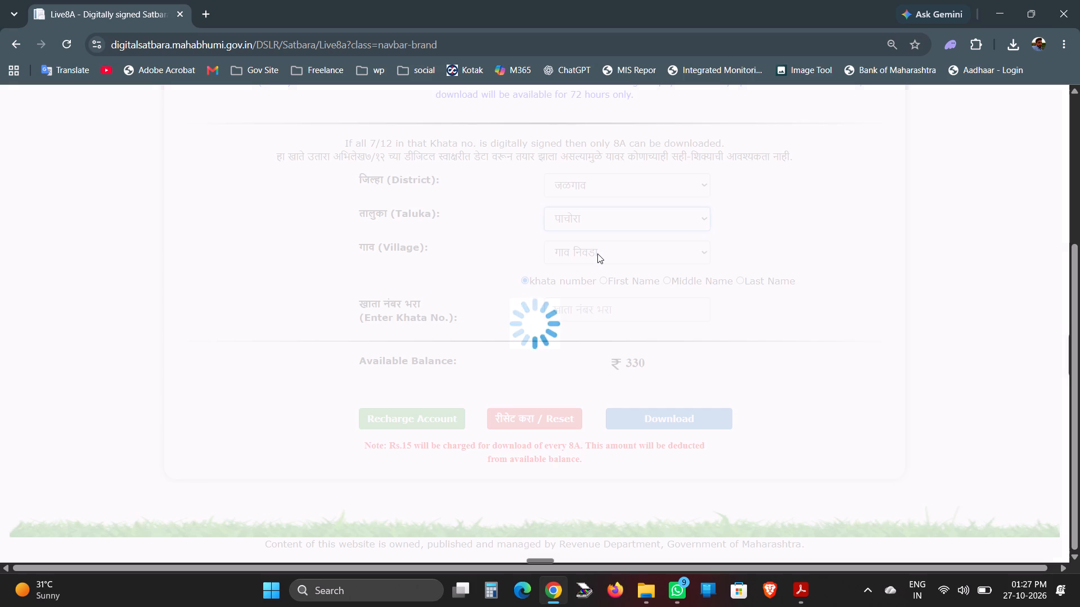
{"action": "scroll", "coordinate": [634, 436], "scroll_direction": "down", "scroll_amount": 8}
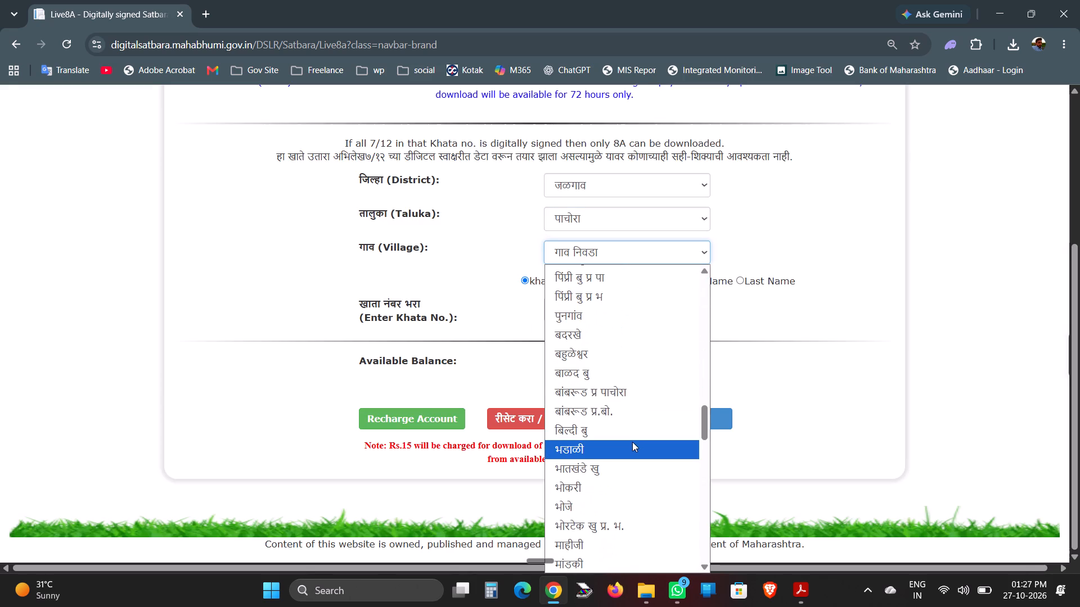
{"action": "left_click", "coordinate": [601, 562]}
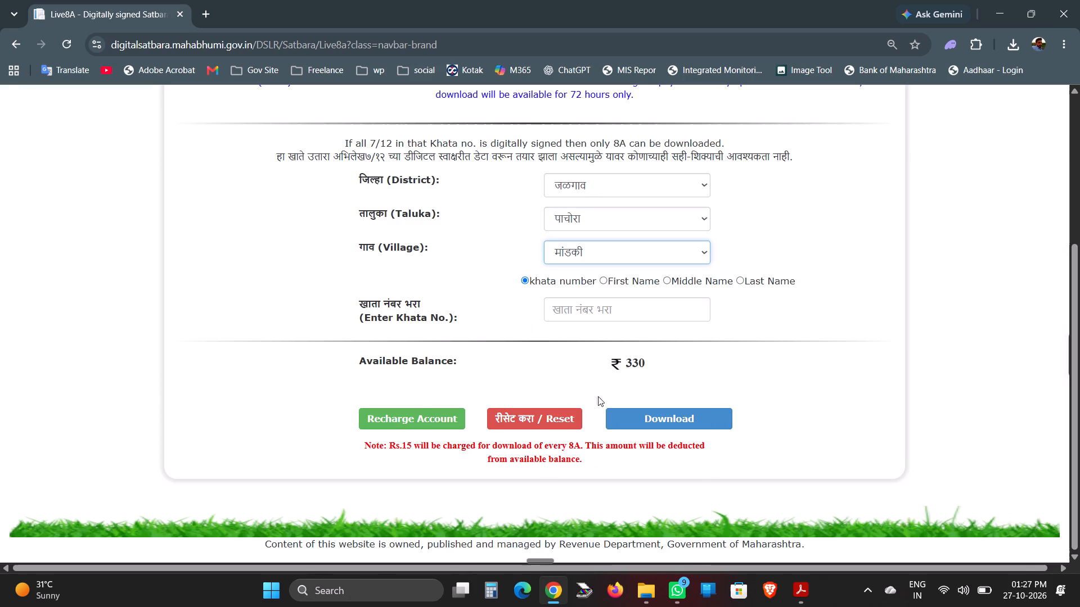
{"action": "left_click", "coordinate": [782, 244]}
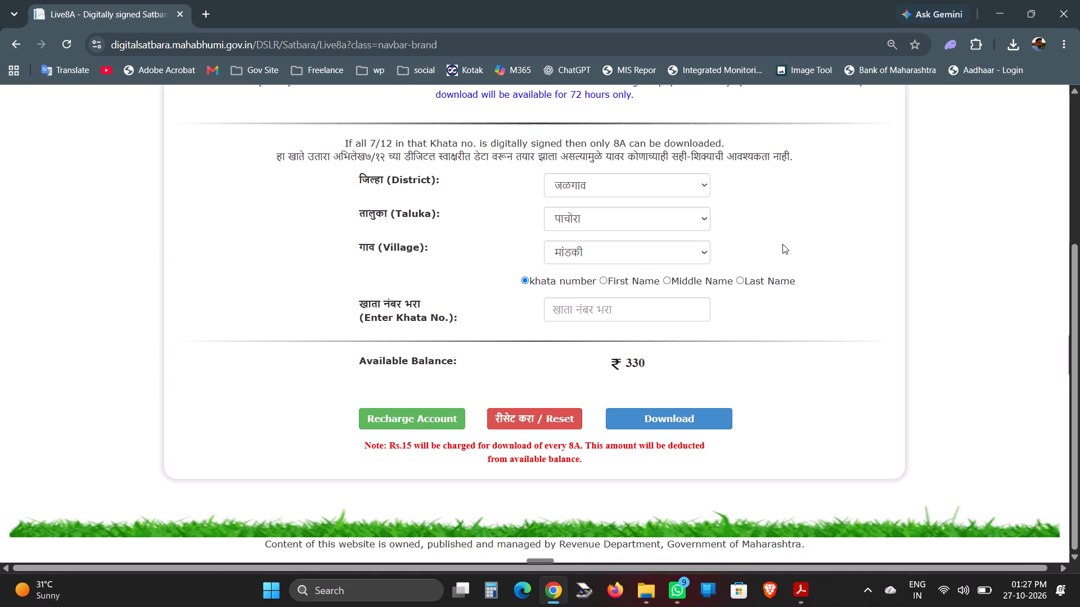
{"action": "left_click", "coordinate": [632, 306]}
{"action": "type", "text": "23"}
{"action": "left_click", "coordinate": [834, 271]}
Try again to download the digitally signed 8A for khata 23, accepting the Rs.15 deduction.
{"action": "left_click", "coordinate": [683, 417]}
{"action": "left_click", "coordinate": [517, 418]}
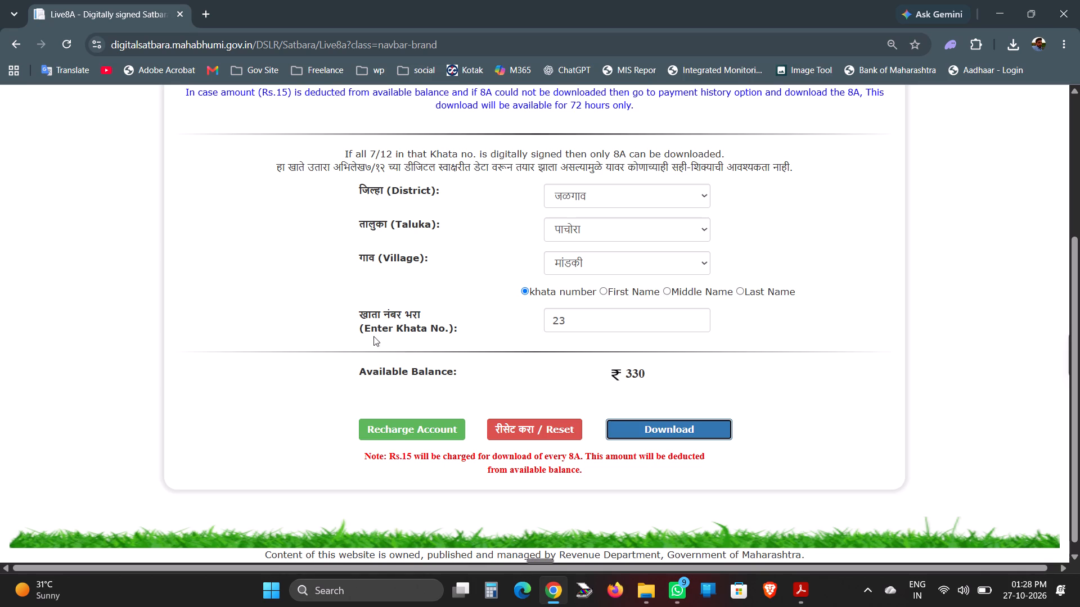
{"action": "left_click", "coordinate": [247, 202]}
{"action": "scroll", "coordinate": [246, 266], "scroll_direction": "up", "scroll_amount": 5}
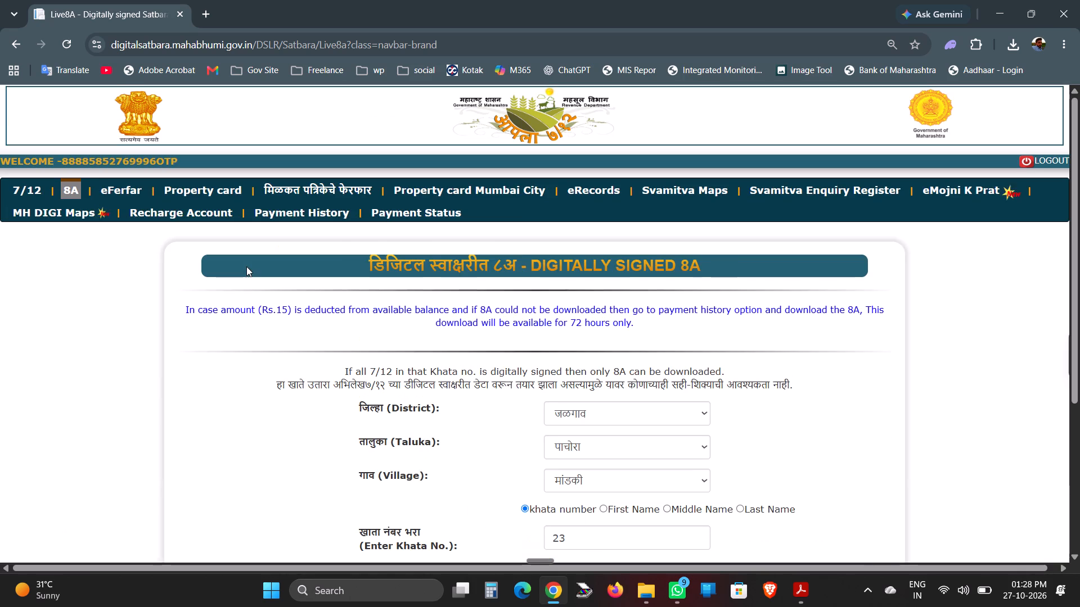
{"action": "scroll", "coordinate": [218, 336], "scroll_direction": "down", "scroll_amount": 7}
{"action": "left_click", "coordinate": [260, 260]}
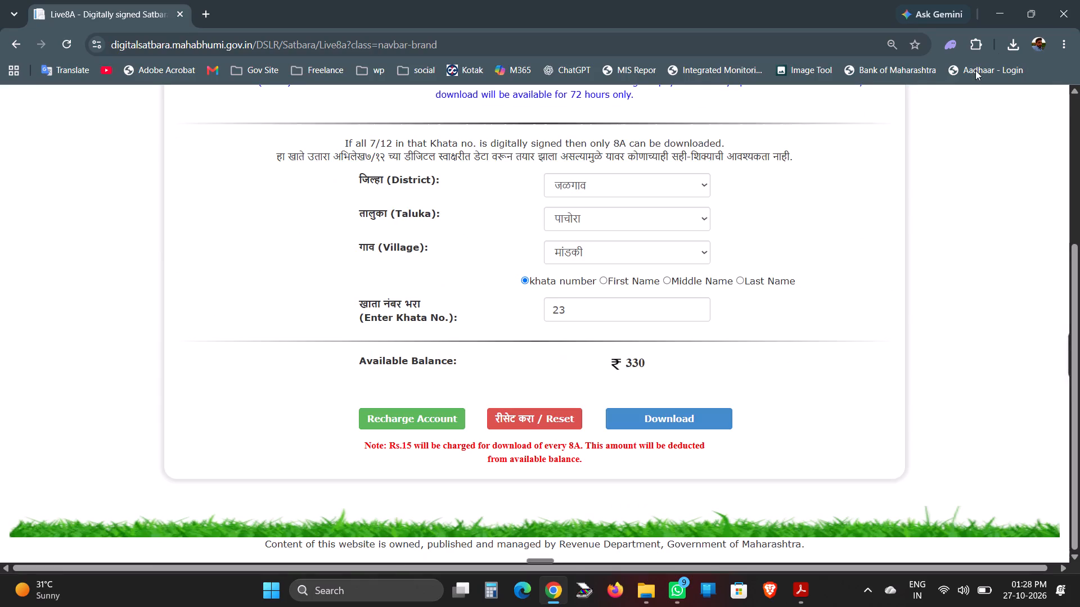
Check the browser's recent download history for the 8A file and close it.
{"action": "left_click", "coordinate": [1027, 40]}
{"action": "left_click", "coordinate": [1014, 42]}
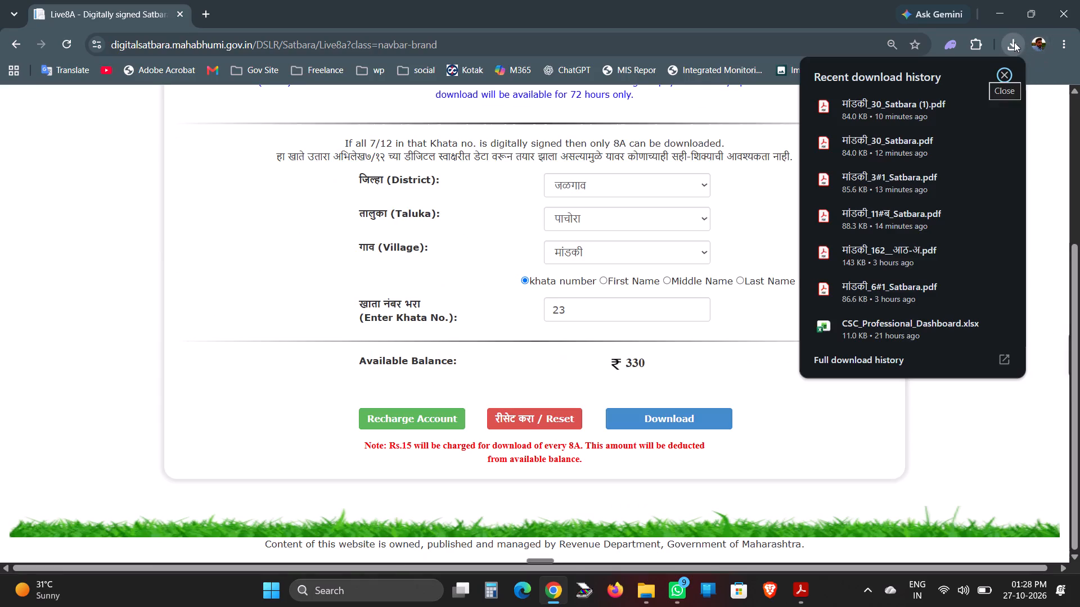
{"action": "left_click", "coordinate": [1005, 74]}
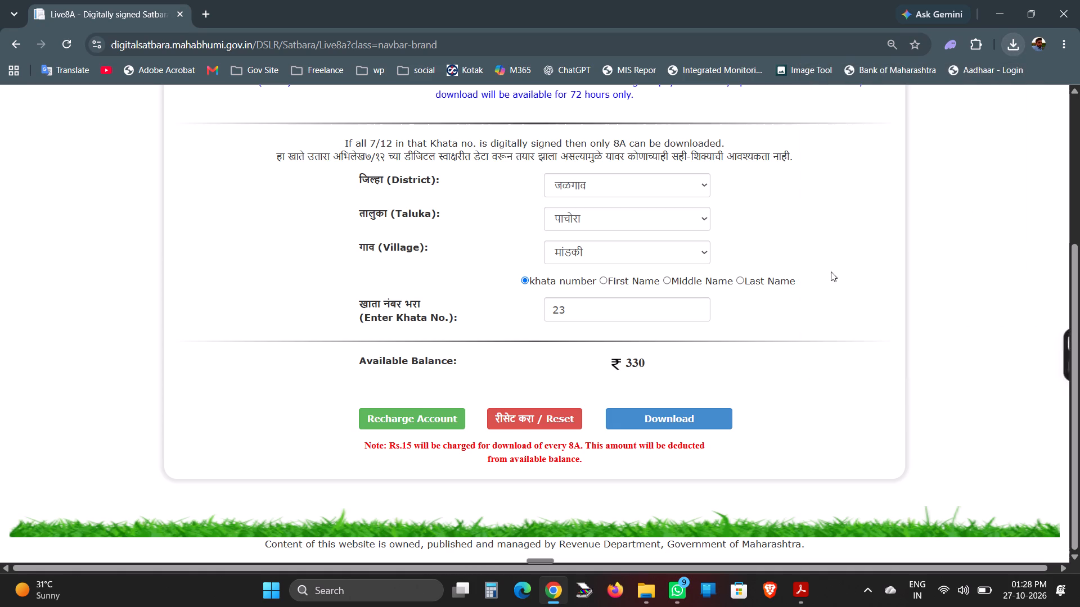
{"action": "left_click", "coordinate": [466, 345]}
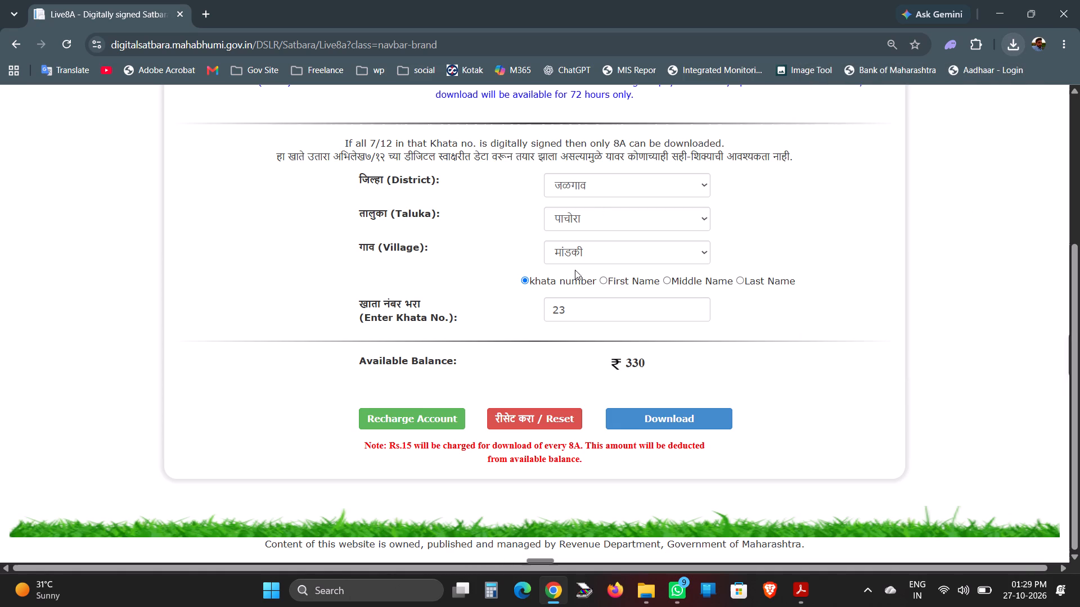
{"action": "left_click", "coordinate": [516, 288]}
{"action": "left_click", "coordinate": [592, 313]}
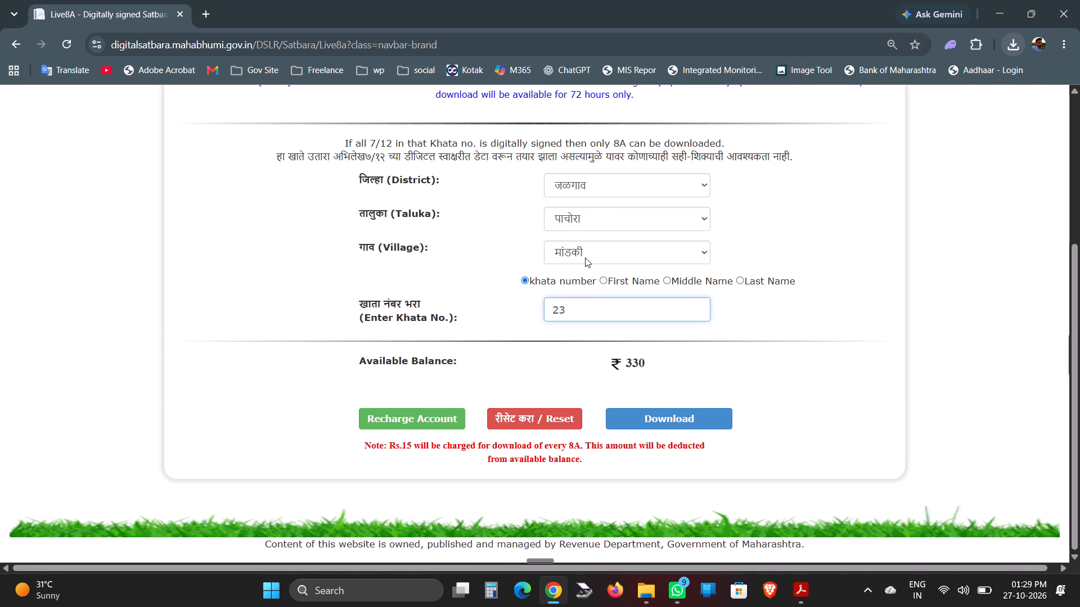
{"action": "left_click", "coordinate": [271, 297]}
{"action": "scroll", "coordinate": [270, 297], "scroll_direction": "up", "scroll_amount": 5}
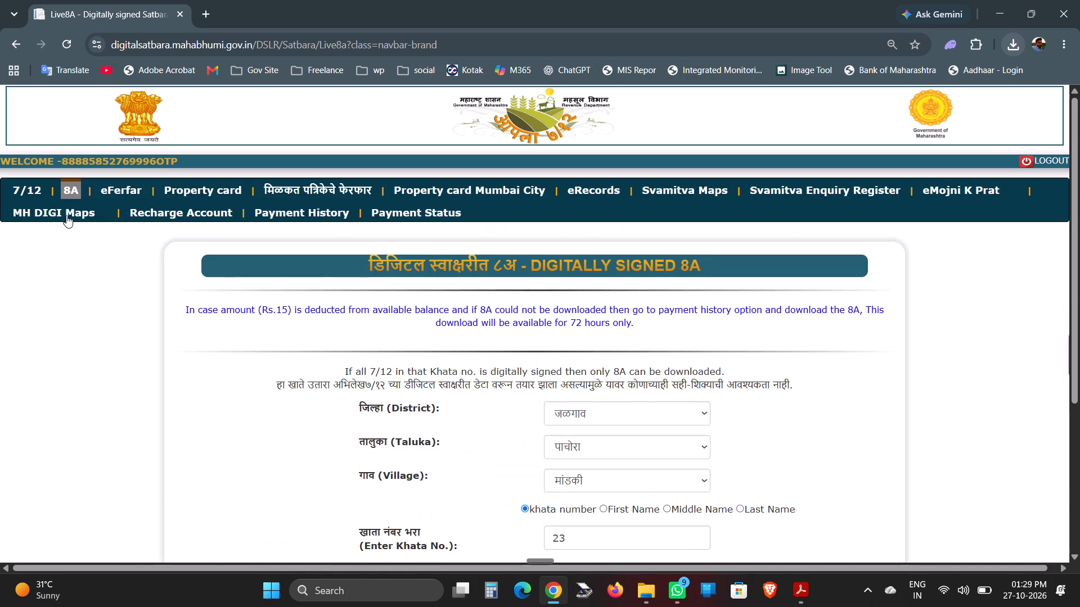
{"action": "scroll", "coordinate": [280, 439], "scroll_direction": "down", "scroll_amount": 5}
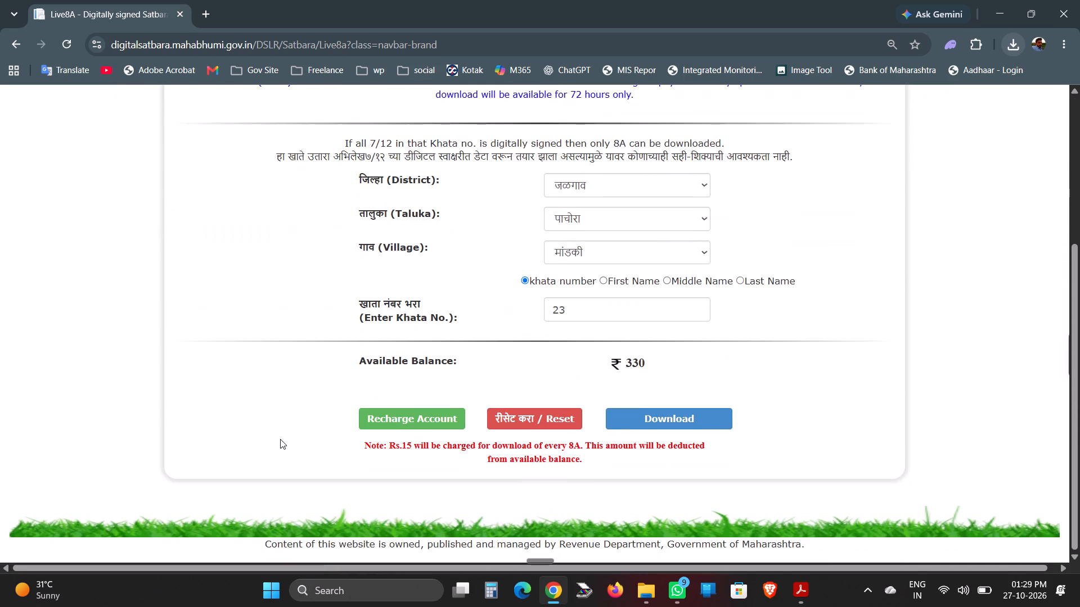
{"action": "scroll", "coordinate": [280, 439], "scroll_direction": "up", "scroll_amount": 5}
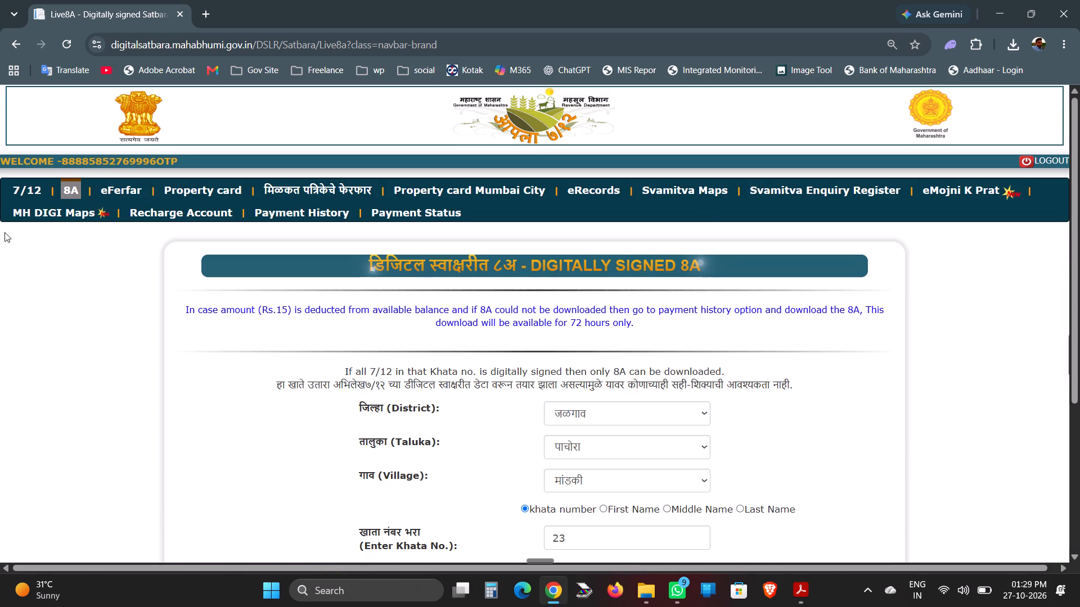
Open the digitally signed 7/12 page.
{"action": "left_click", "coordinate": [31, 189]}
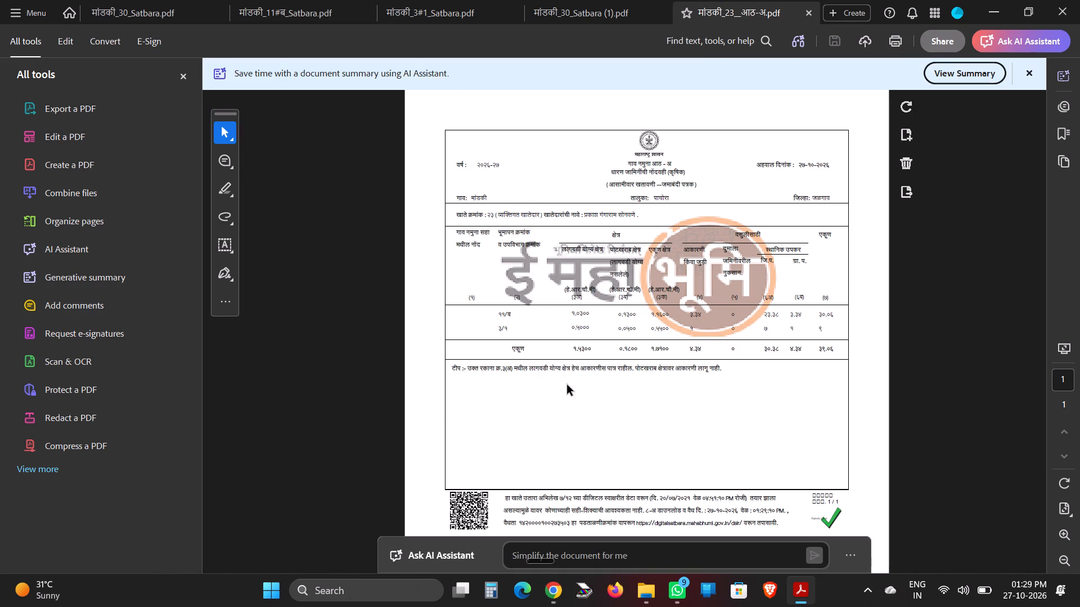
{"action": "left_click", "coordinate": [582, 240]}
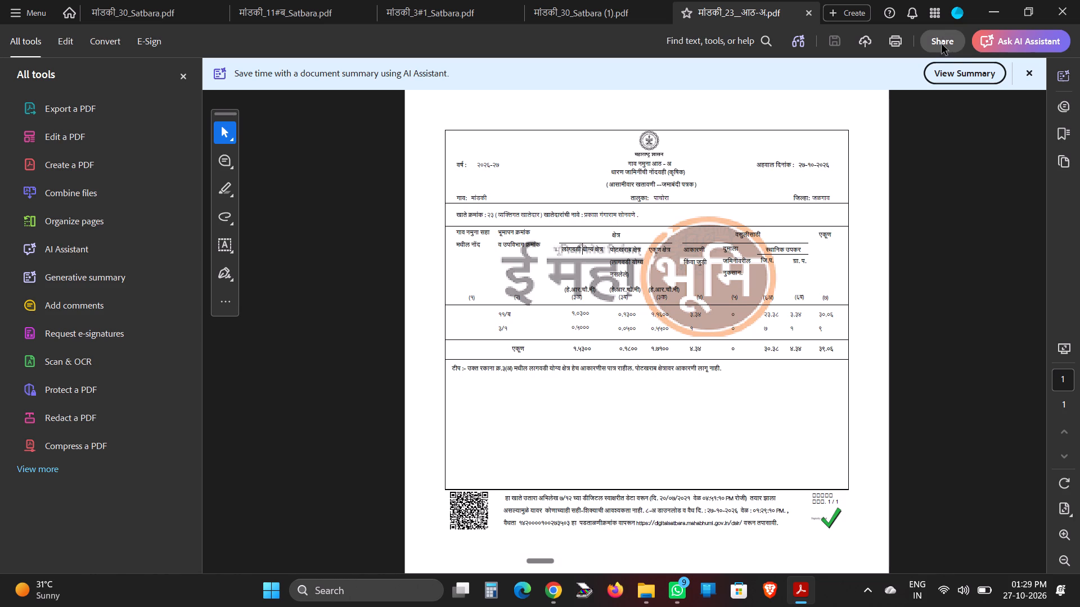
{"action": "left_click", "coordinate": [888, 41]}
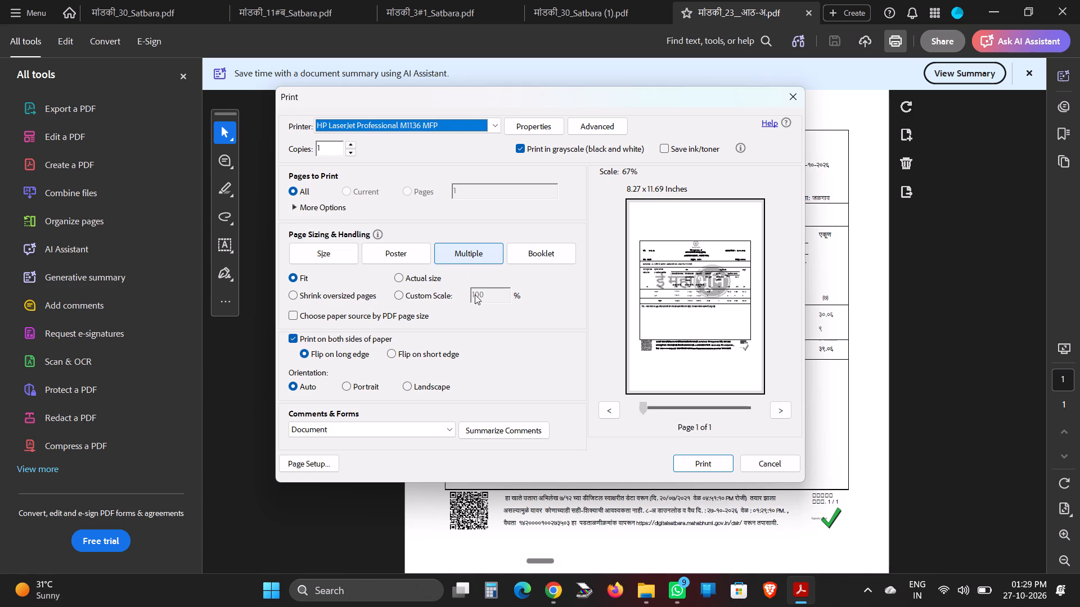
{"action": "left_click", "coordinate": [292, 344]}
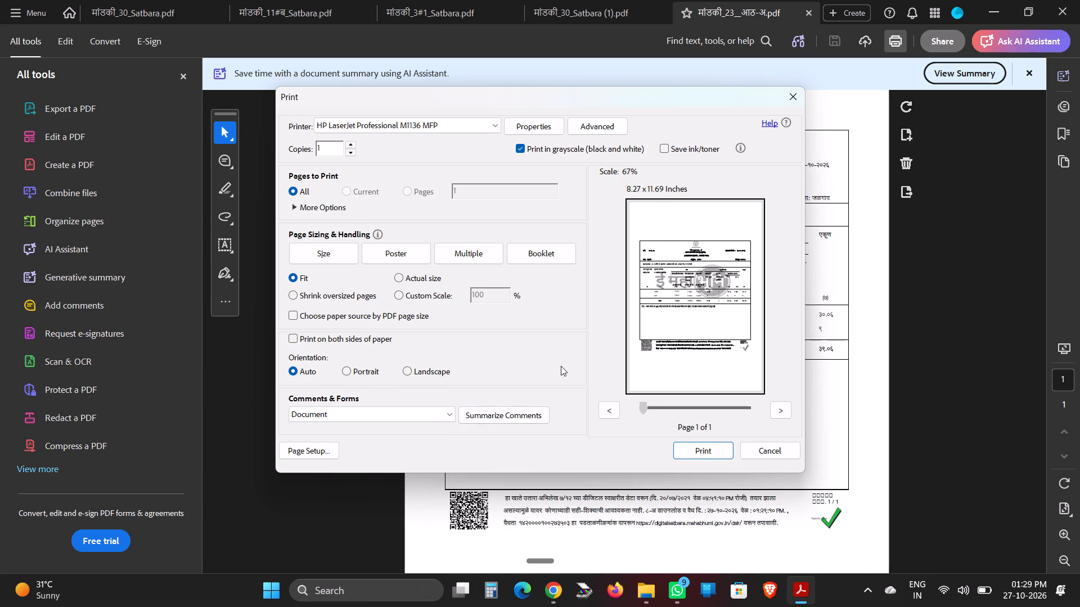
{"action": "left_click", "coordinate": [697, 452]}
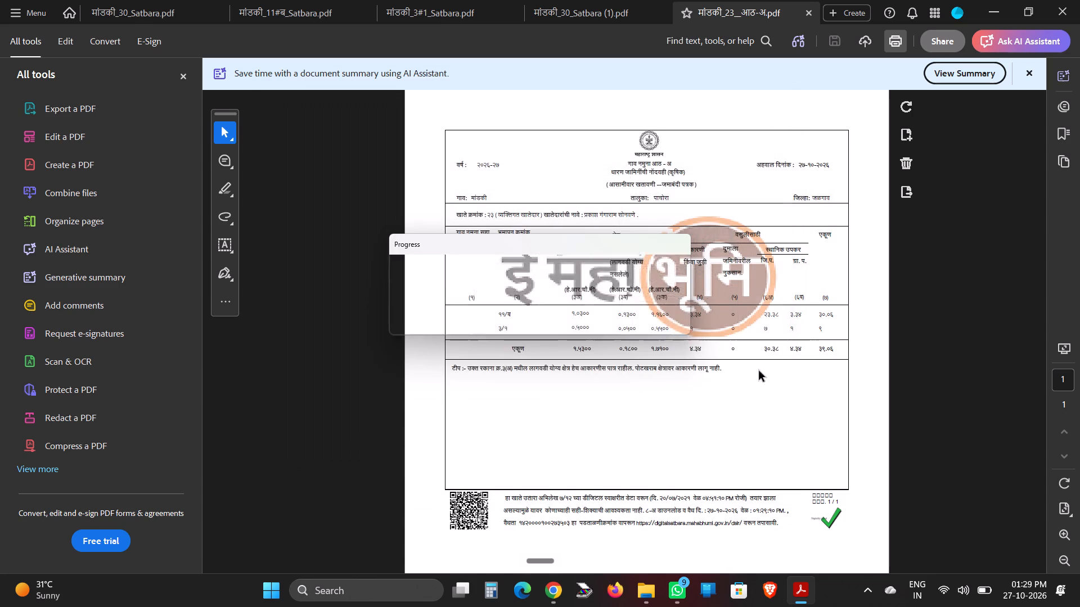
{"action": "left_click", "coordinate": [992, 1]}
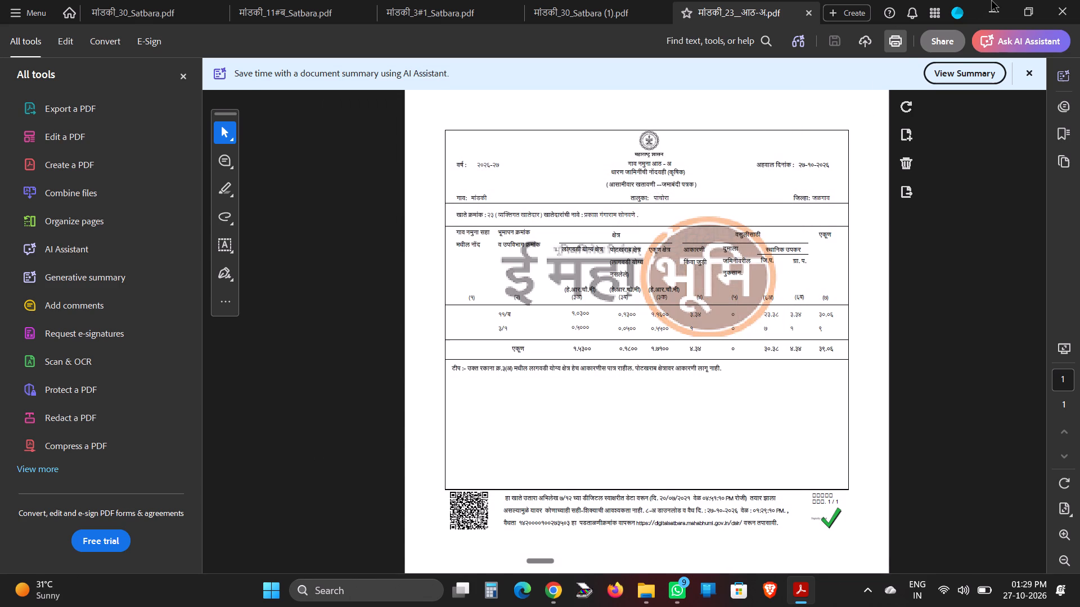
{"action": "left_click", "coordinate": [992, 15]}
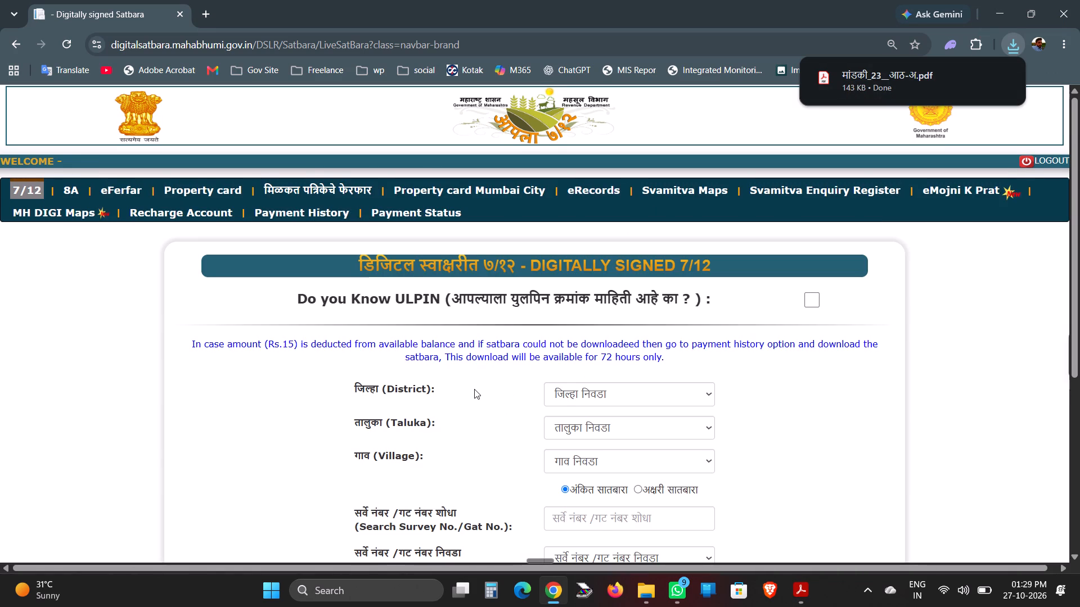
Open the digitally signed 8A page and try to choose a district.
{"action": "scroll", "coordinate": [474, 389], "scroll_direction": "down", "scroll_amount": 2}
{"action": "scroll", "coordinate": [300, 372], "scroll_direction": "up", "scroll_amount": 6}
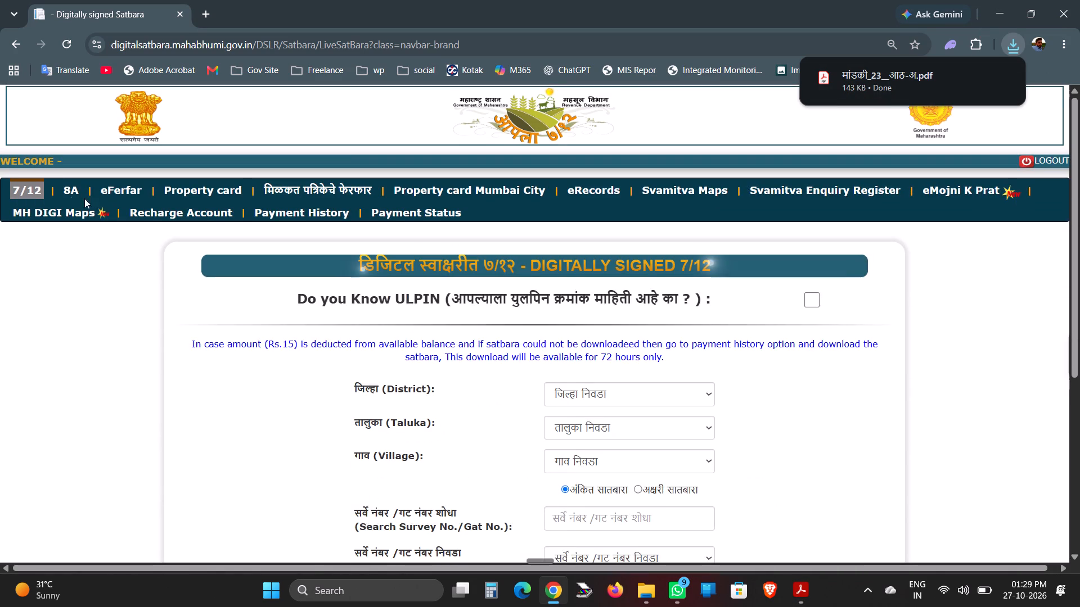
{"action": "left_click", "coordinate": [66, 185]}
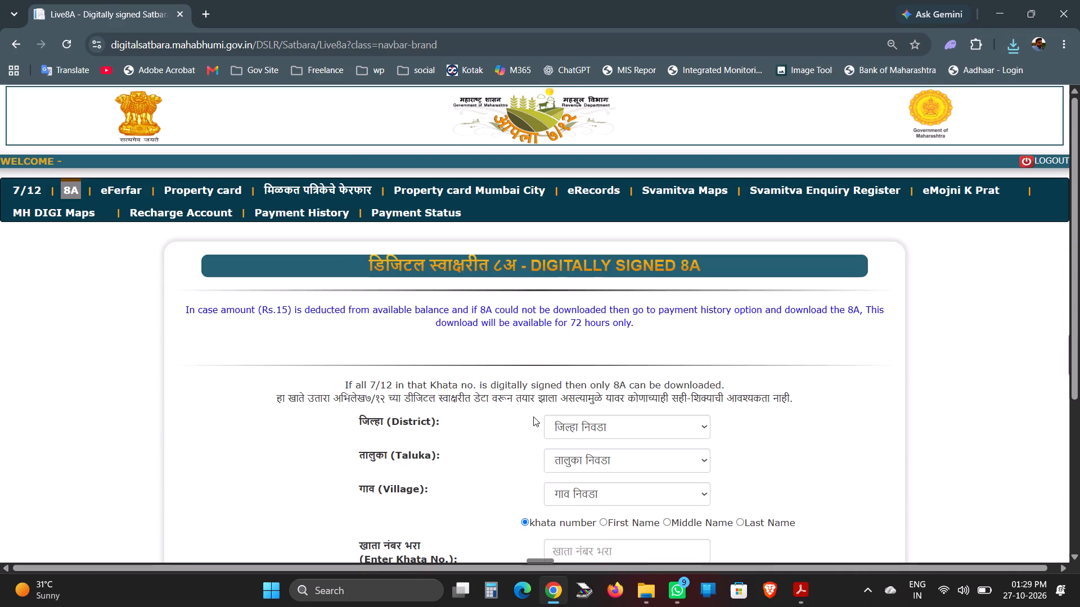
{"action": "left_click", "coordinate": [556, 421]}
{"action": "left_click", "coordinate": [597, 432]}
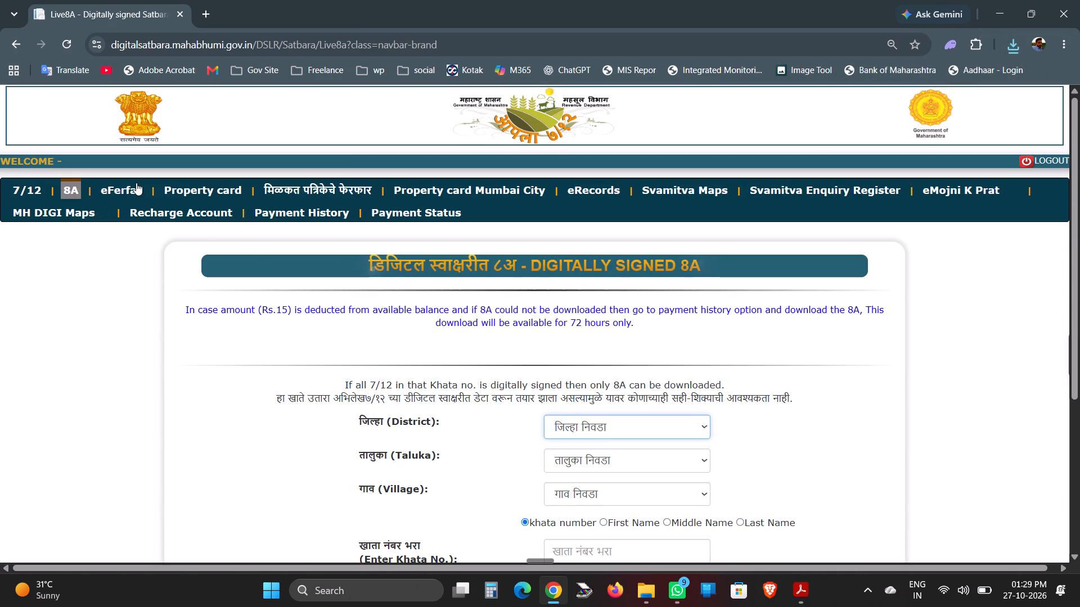
Reload a blank 8A form by switching to the eFerfar page, stopping its loading and returning to 8A.
{"action": "left_click", "coordinate": [136, 182]}
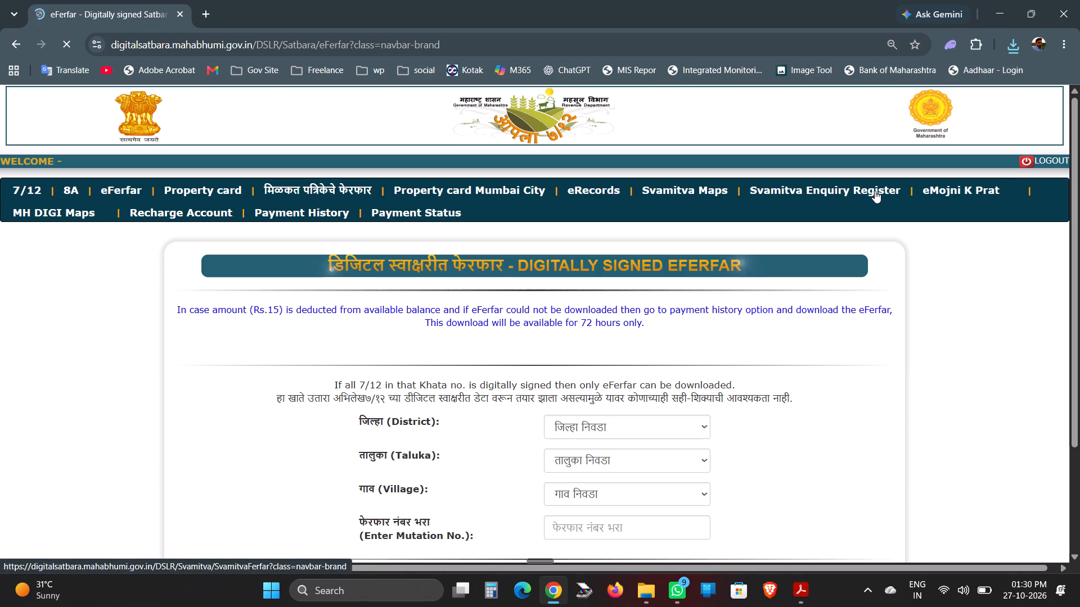
{"action": "key", "text": "0"}
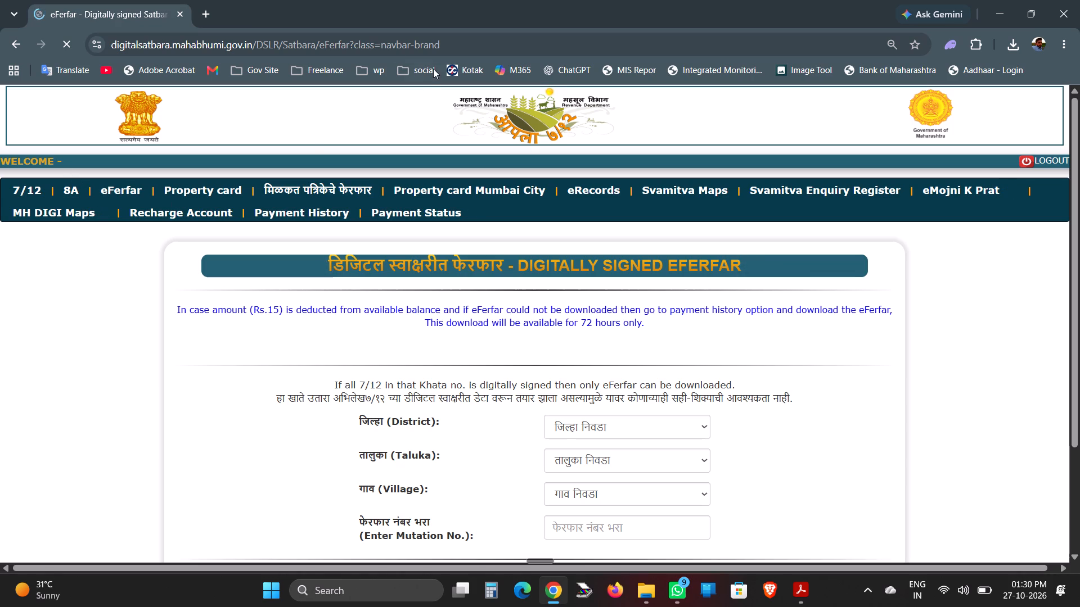
{"action": "left_click", "coordinate": [63, 47]}
{"action": "left_click", "coordinate": [69, 196]}
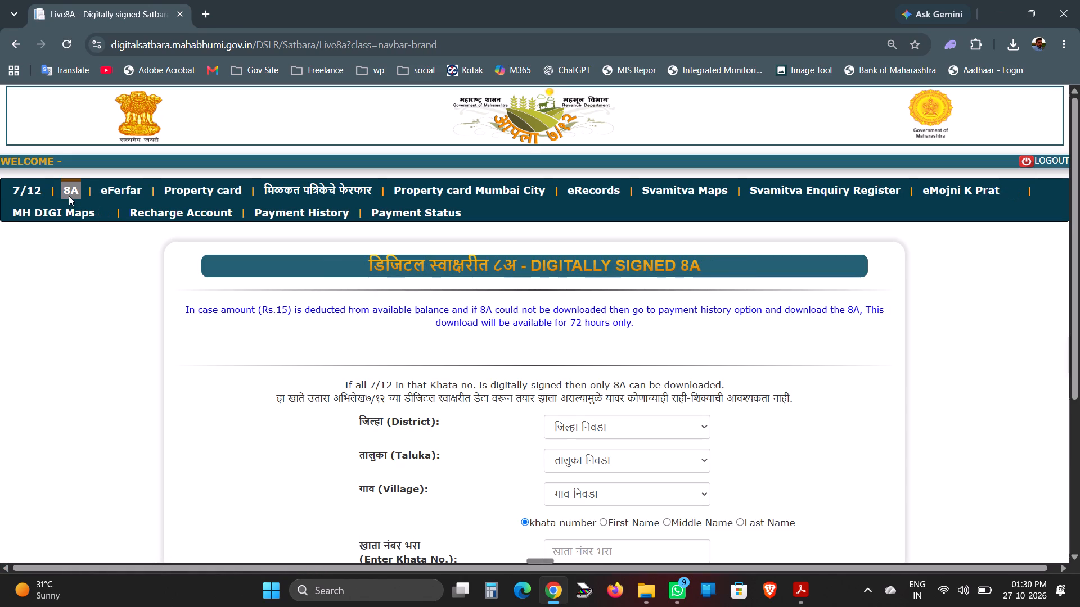
Set the district to जळगाव on the 8A form, retrying until the district list loads.
{"action": "scroll", "coordinate": [472, 289], "scroll_direction": "down", "scroll_amount": 4}
{"action": "left_click", "coordinate": [579, 184]}
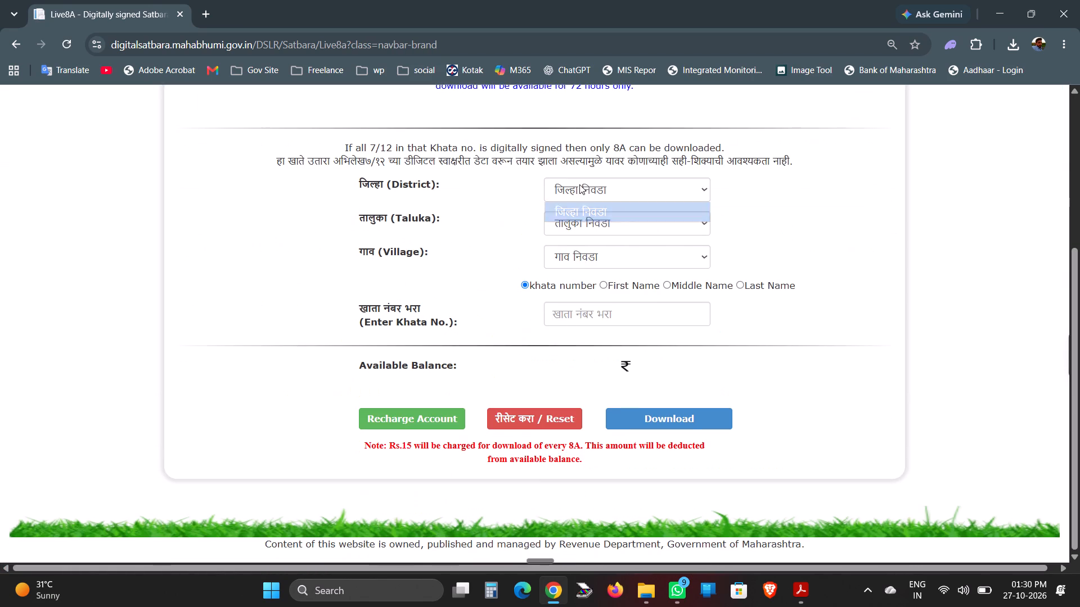
{"action": "left_click", "coordinate": [502, 207]}
{"action": "left_click", "coordinate": [566, 185]}
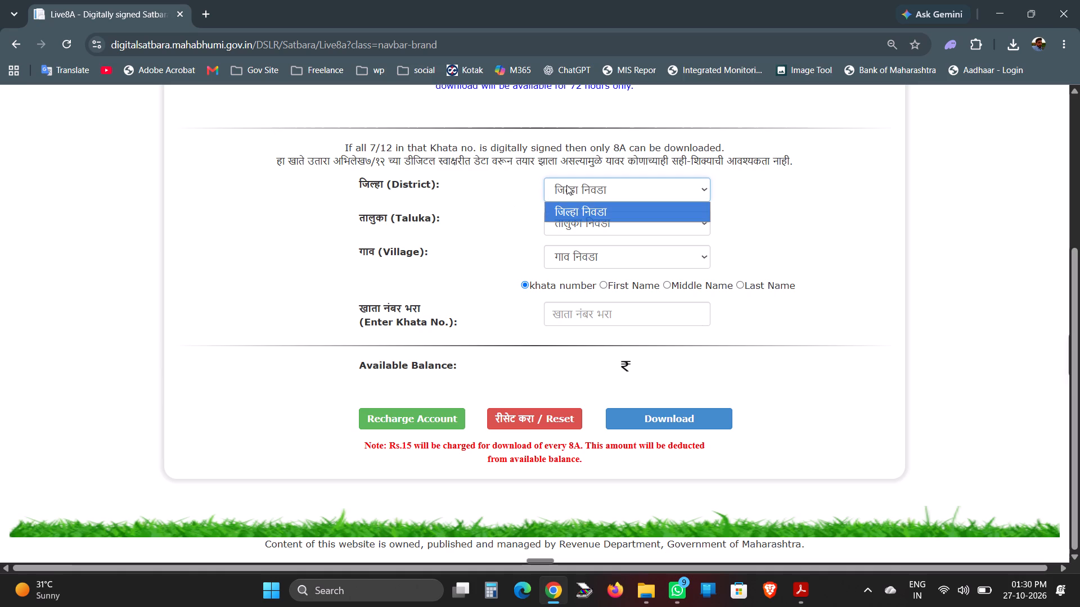
{"action": "double_click", "coordinate": [566, 185]}
{"action": "left_click", "coordinate": [566, 185]}
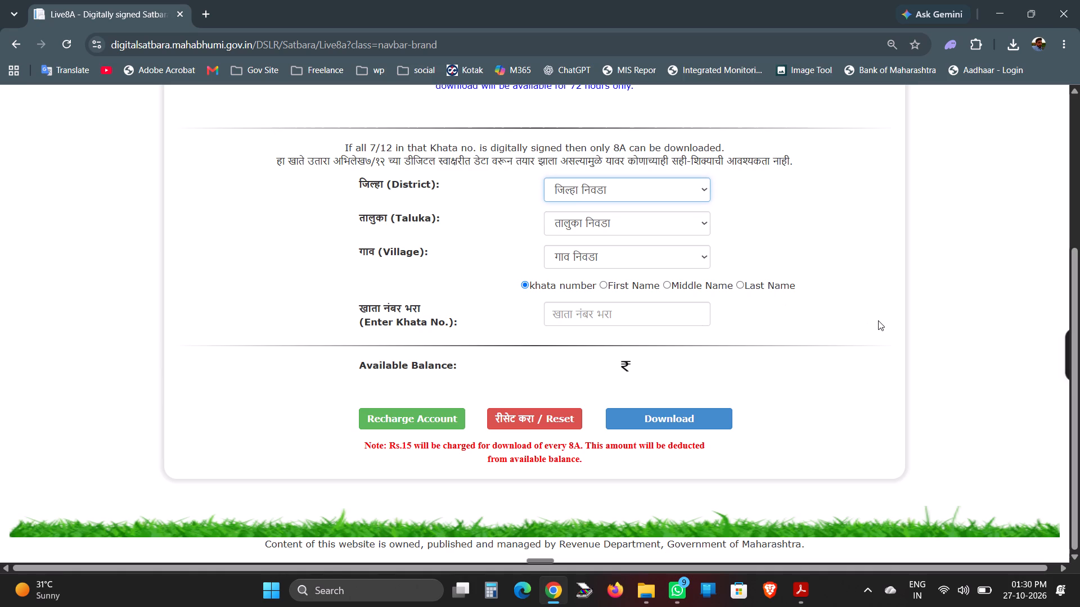
{"action": "left_click", "coordinate": [878, 320]}
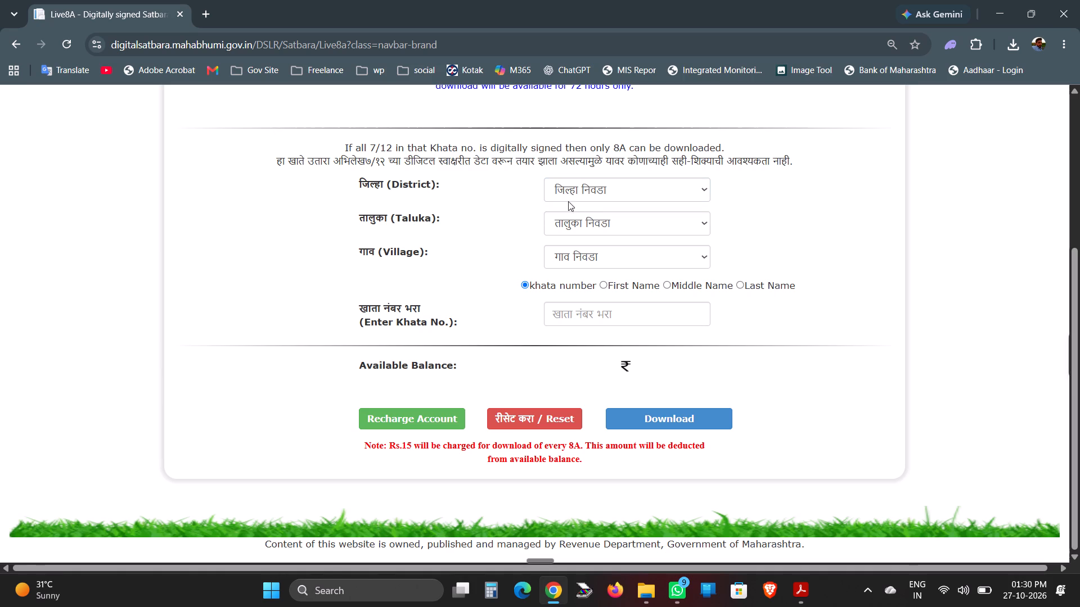
{"action": "left_click", "coordinate": [574, 197]}
{"action": "left_click", "coordinate": [574, 197]}
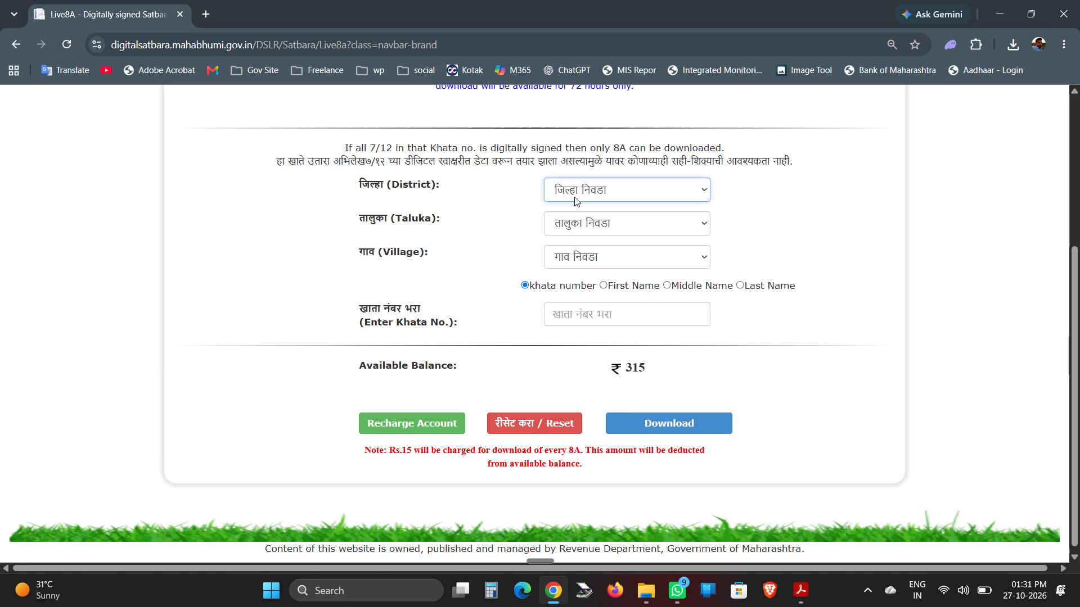
{"action": "left_click", "coordinate": [574, 192]}
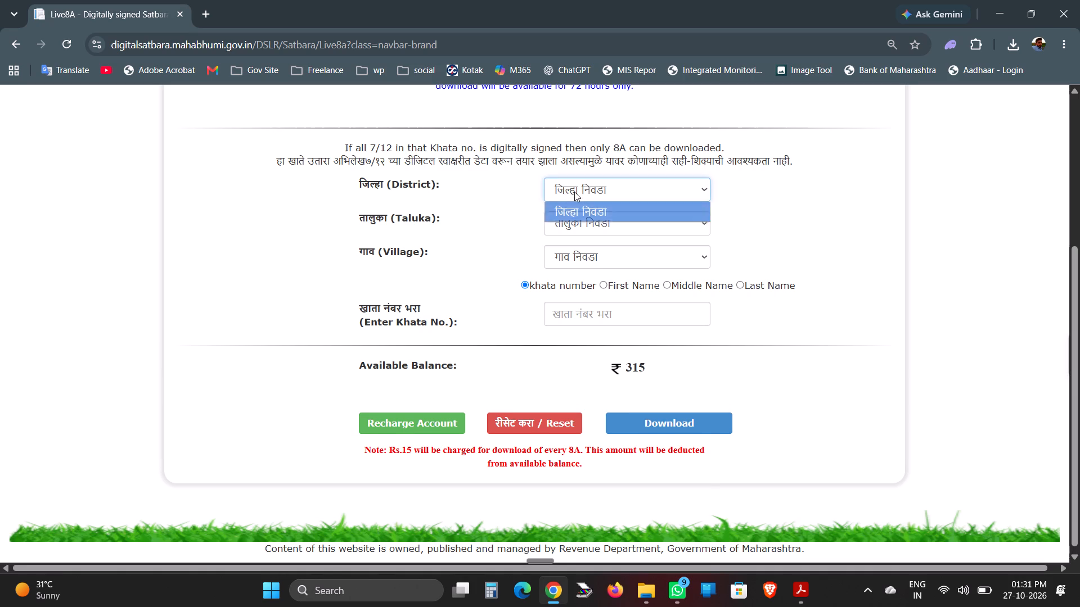
{"action": "left_click", "coordinate": [592, 380]}
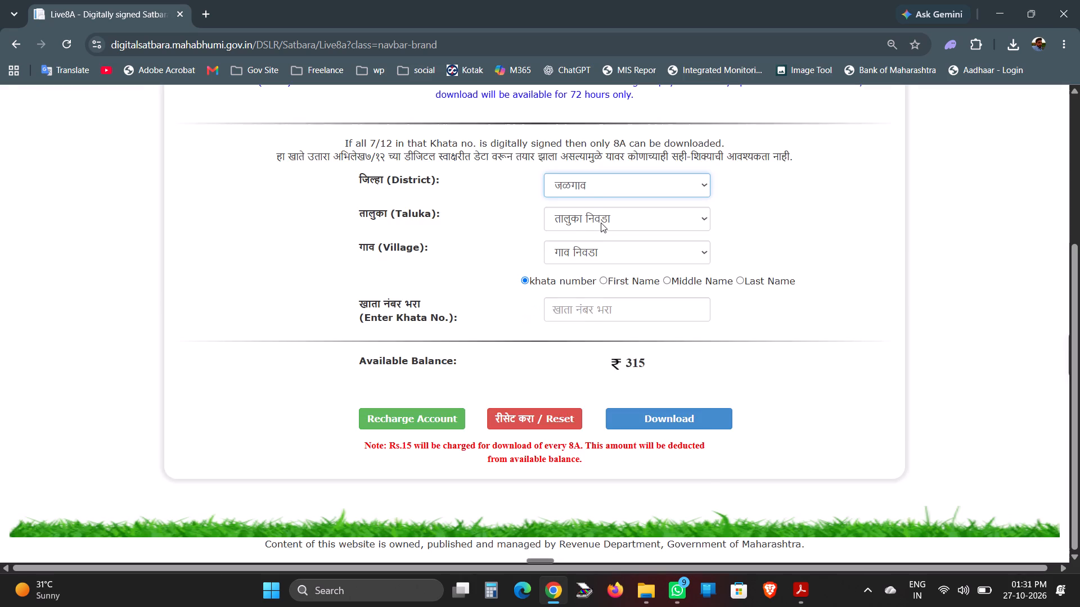
Set the taluka to पाचोरा and the village to मांडकी on the 8A form.
{"action": "left_click", "coordinate": [601, 223]}
{"action": "left_click", "coordinate": [623, 384]}
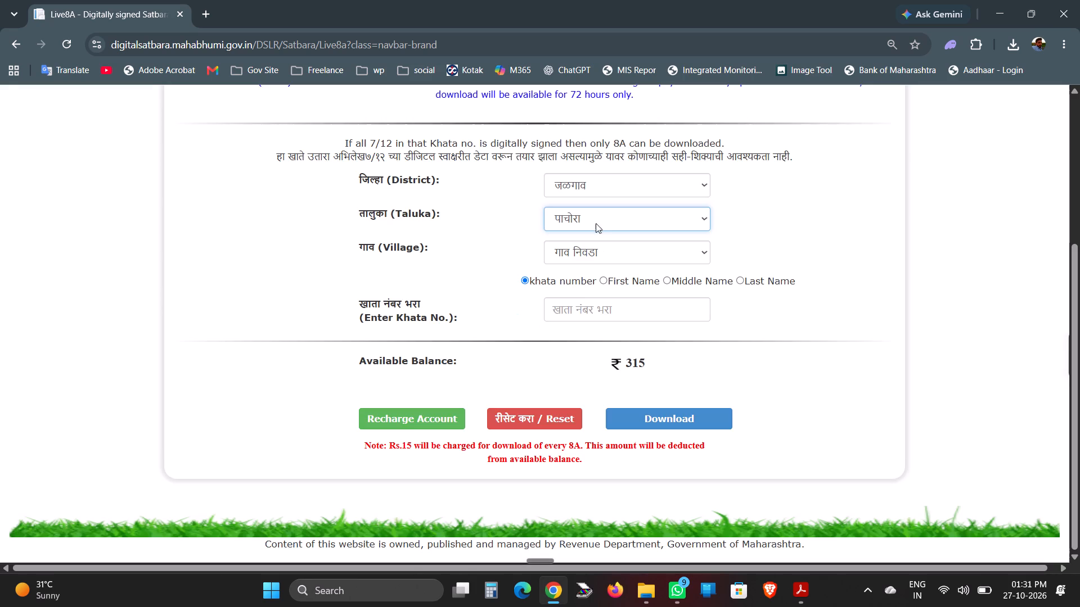
{"action": "left_click", "coordinate": [595, 255]}
{"action": "scroll", "coordinate": [602, 454], "scroll_direction": "down", "scroll_amount": 5}
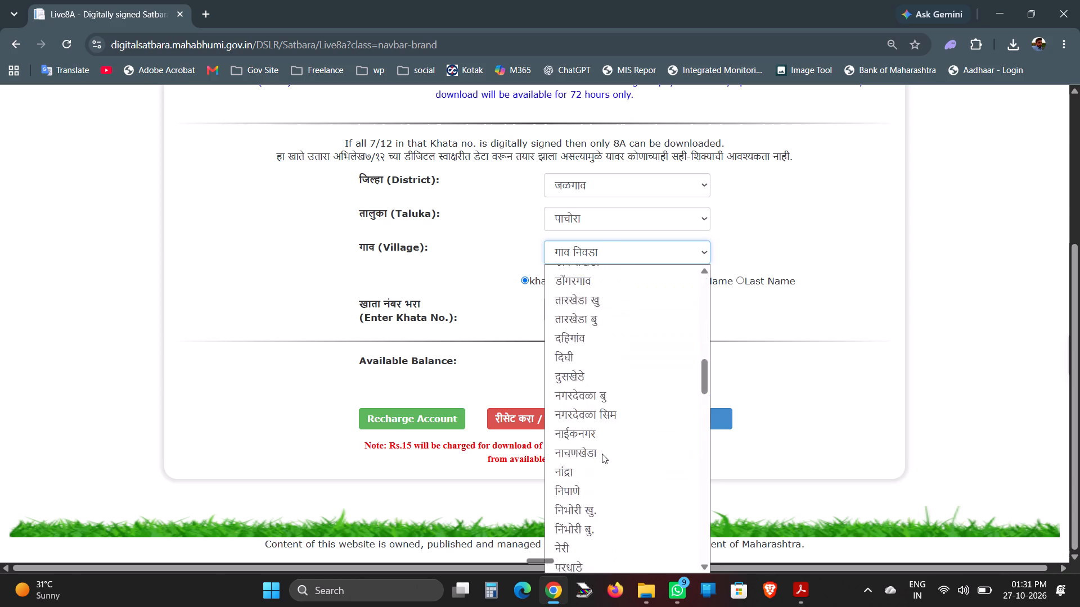
{"action": "scroll", "coordinate": [602, 454], "scroll_direction": "down", "scroll_amount": 3}
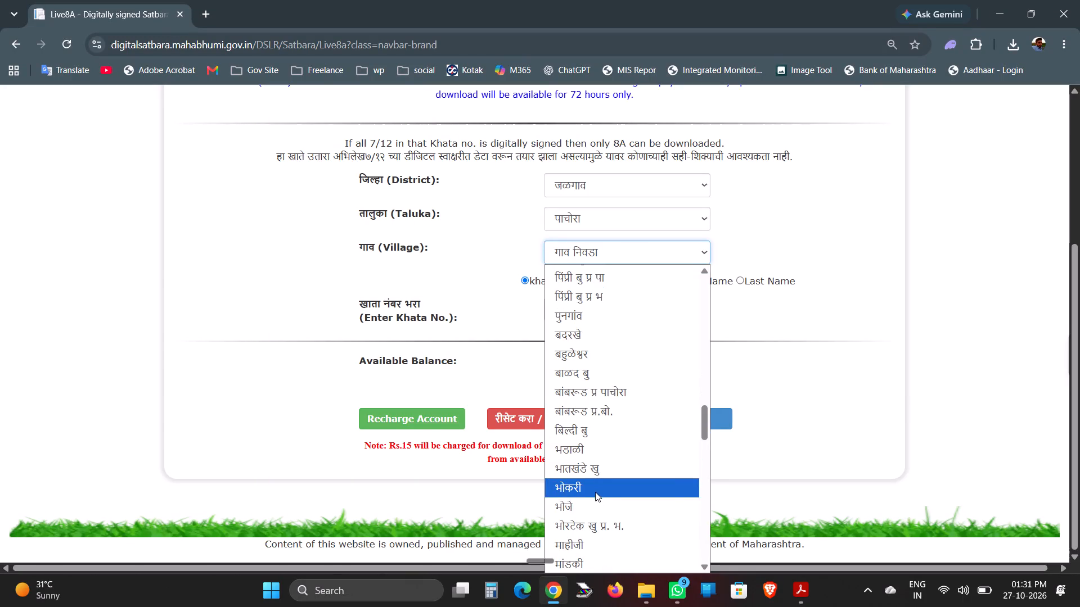
{"action": "scroll", "coordinate": [593, 490], "scroll_direction": "down", "scroll_amount": 1}
{"action": "left_click", "coordinate": [593, 428]}
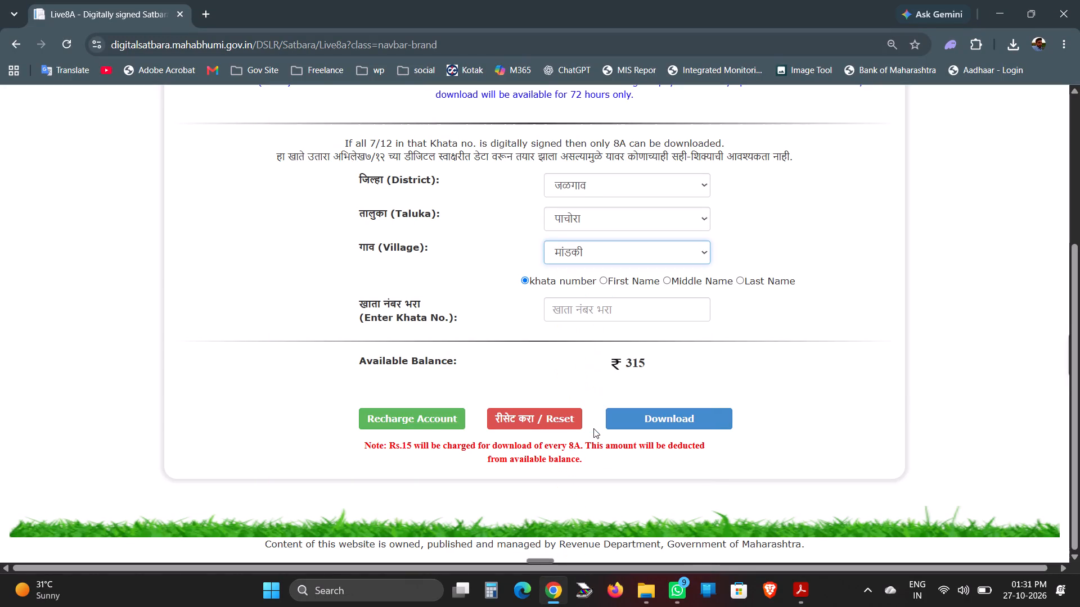
{"action": "left_click", "coordinate": [768, 321]}
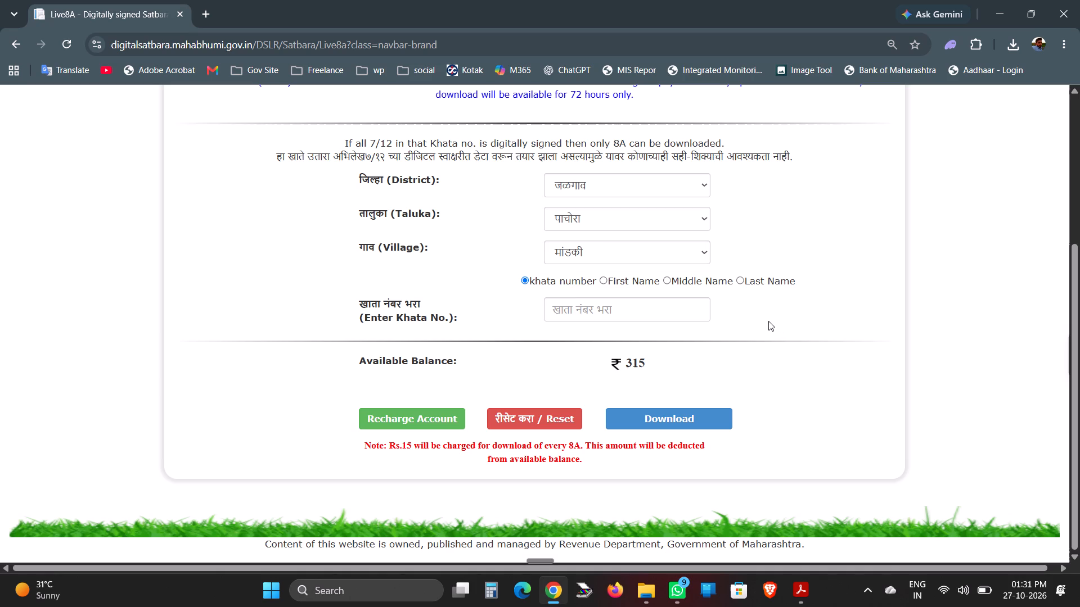
{"action": "left_click", "coordinate": [623, 310]}
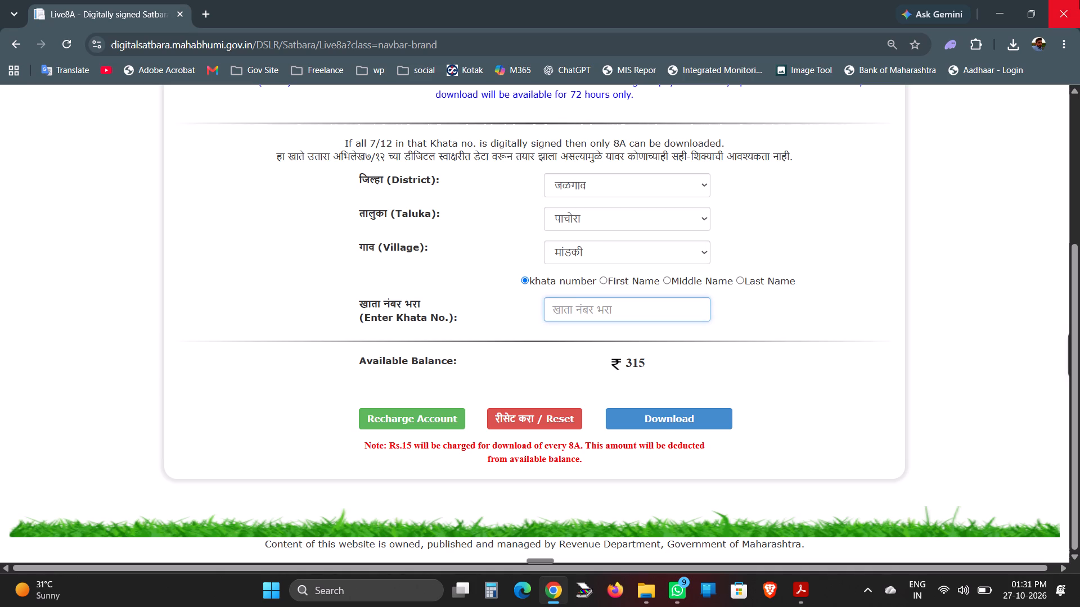
{"action": "type", "text": "40"}
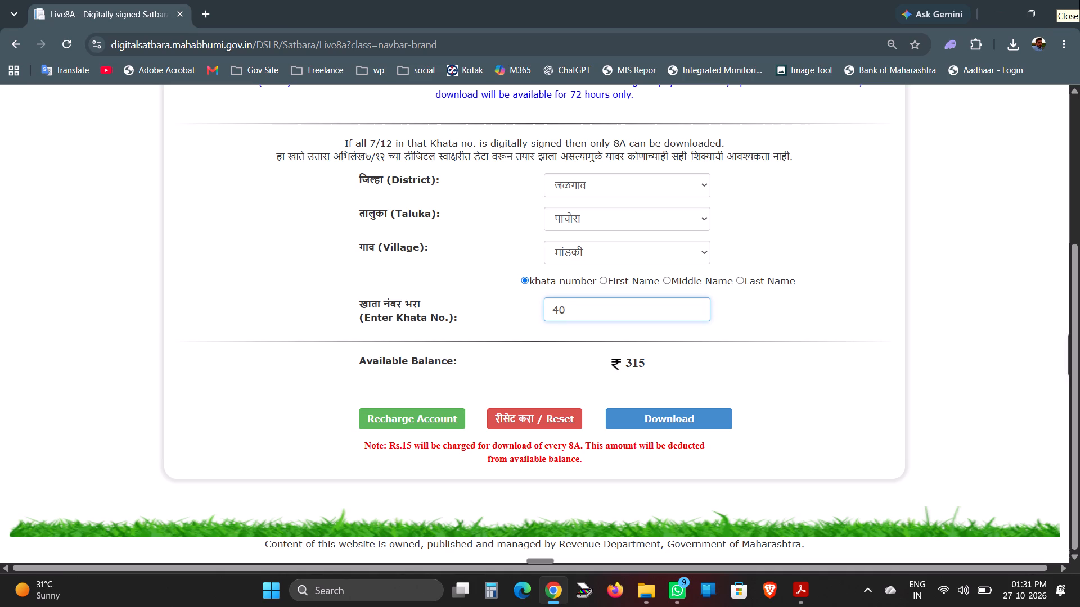
{"action": "key", "text": "9"}
{"action": "left_click", "coordinate": [830, 284]}
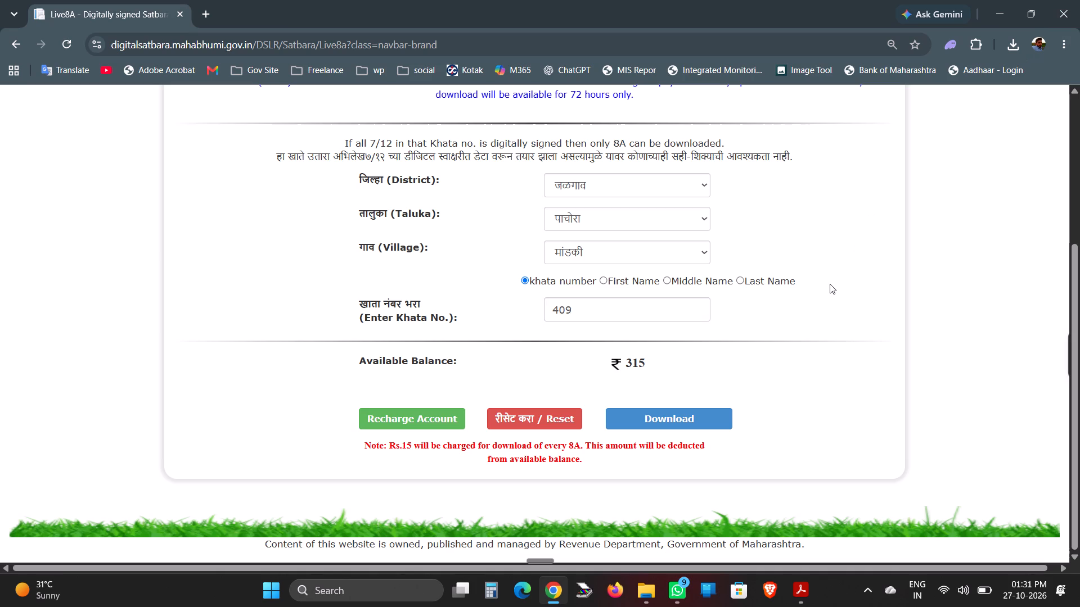
{"action": "left_click", "coordinate": [736, 295]}
{"action": "left_click", "coordinate": [703, 427]}
{"action": "left_click", "coordinate": [485, 422]}
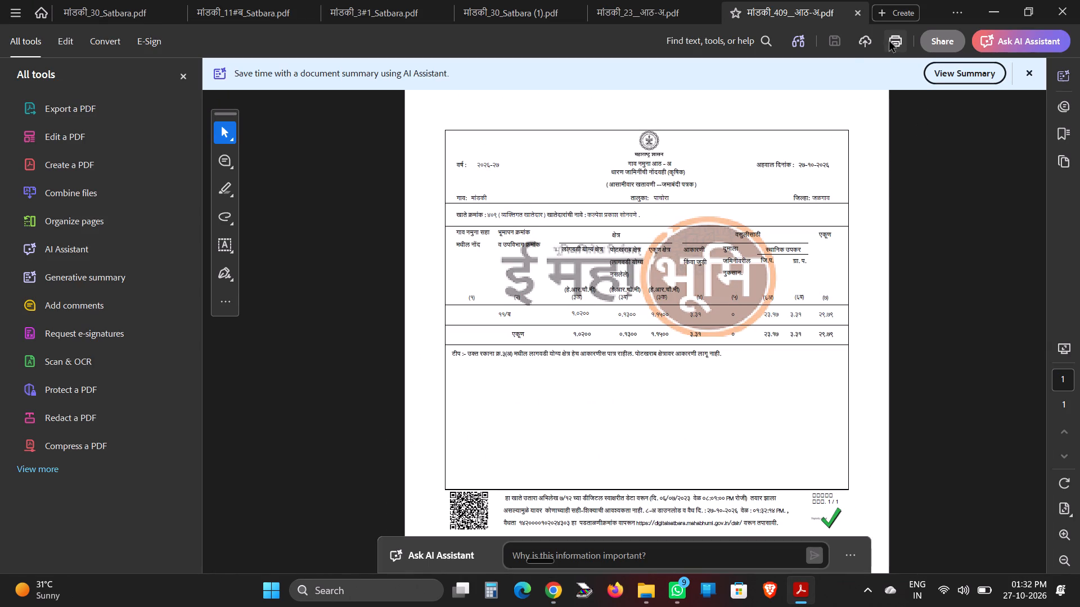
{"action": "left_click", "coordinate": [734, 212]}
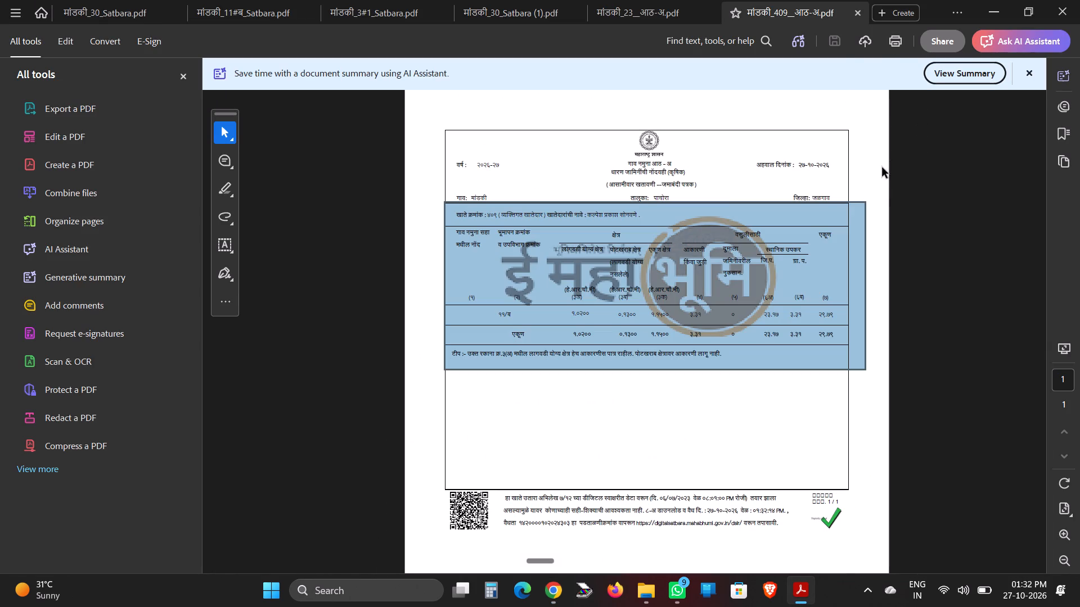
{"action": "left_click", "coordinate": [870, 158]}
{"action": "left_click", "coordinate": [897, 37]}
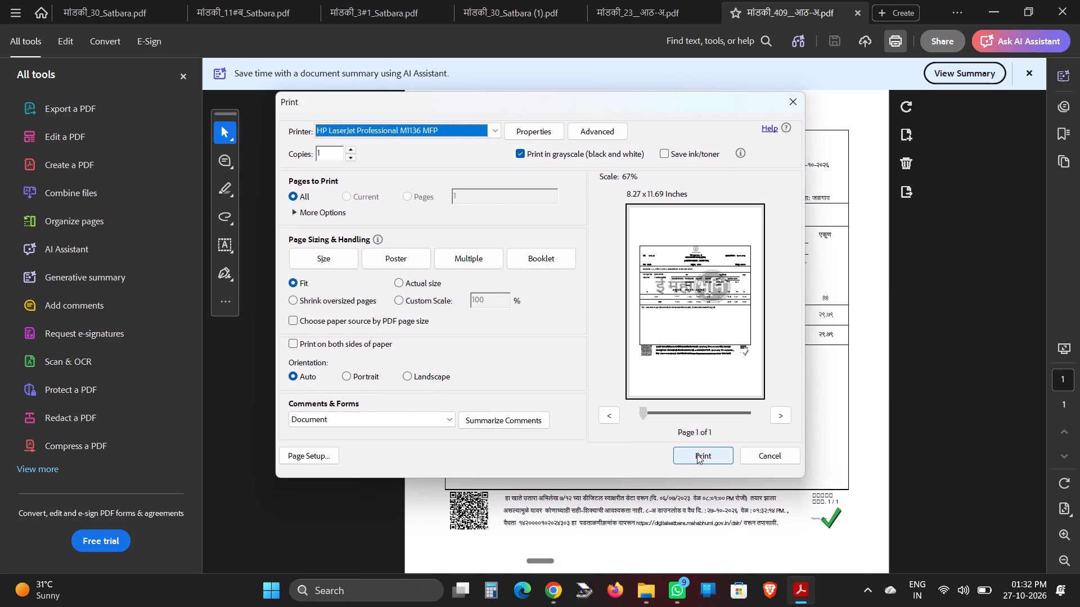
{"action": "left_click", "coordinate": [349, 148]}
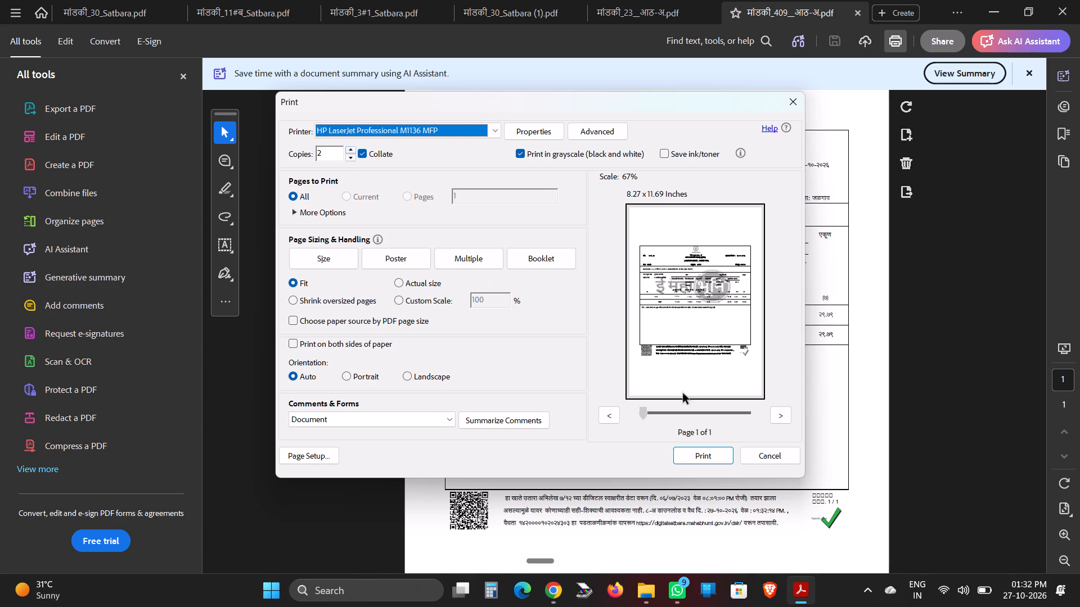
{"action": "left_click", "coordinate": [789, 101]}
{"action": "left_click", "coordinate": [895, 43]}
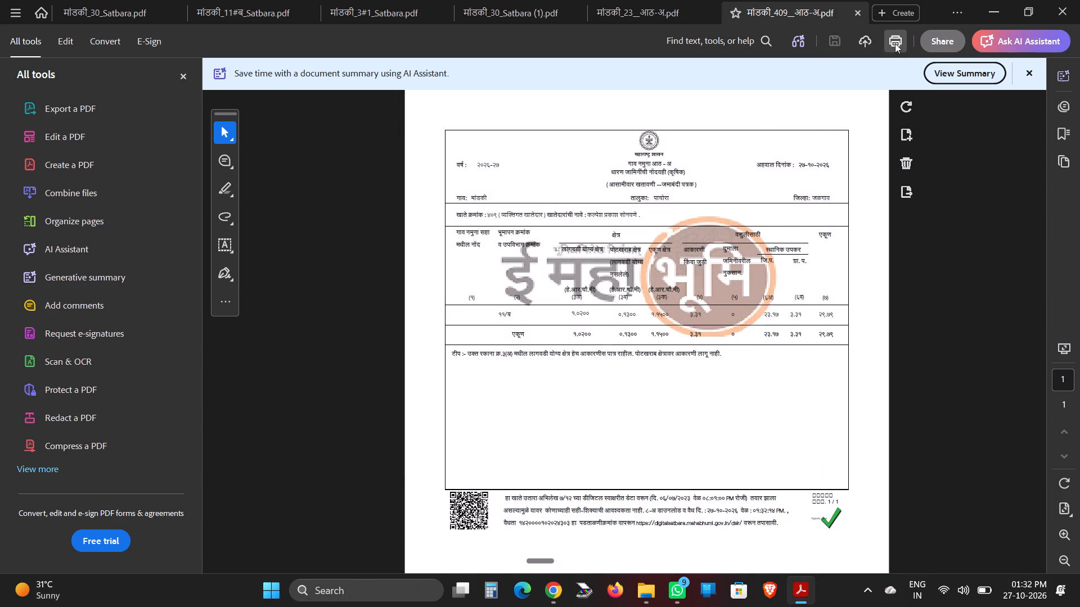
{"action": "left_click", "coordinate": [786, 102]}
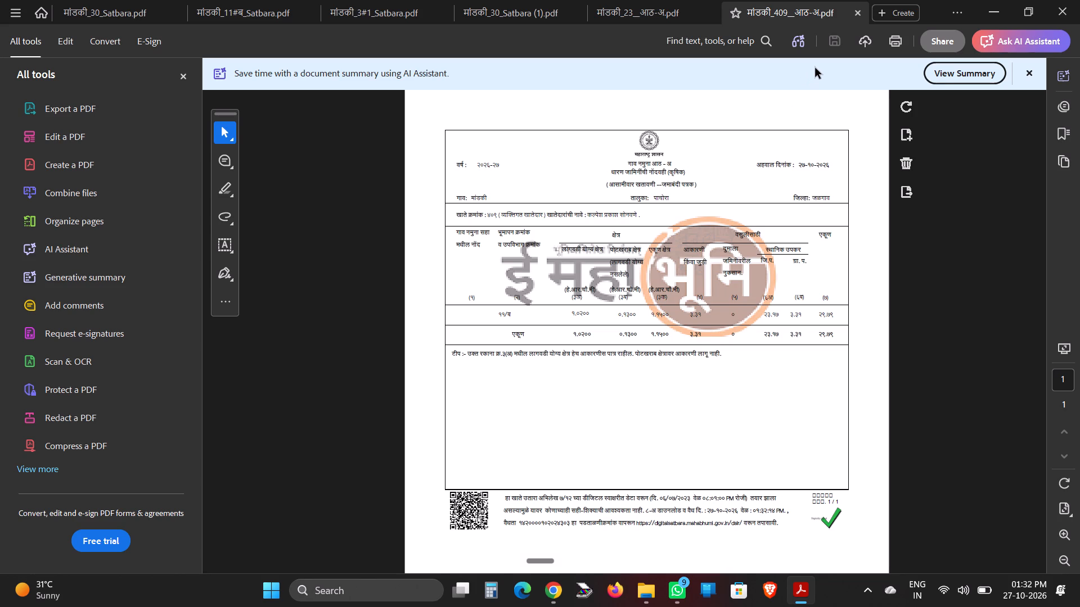
{"action": "left_click", "coordinate": [895, 47]}
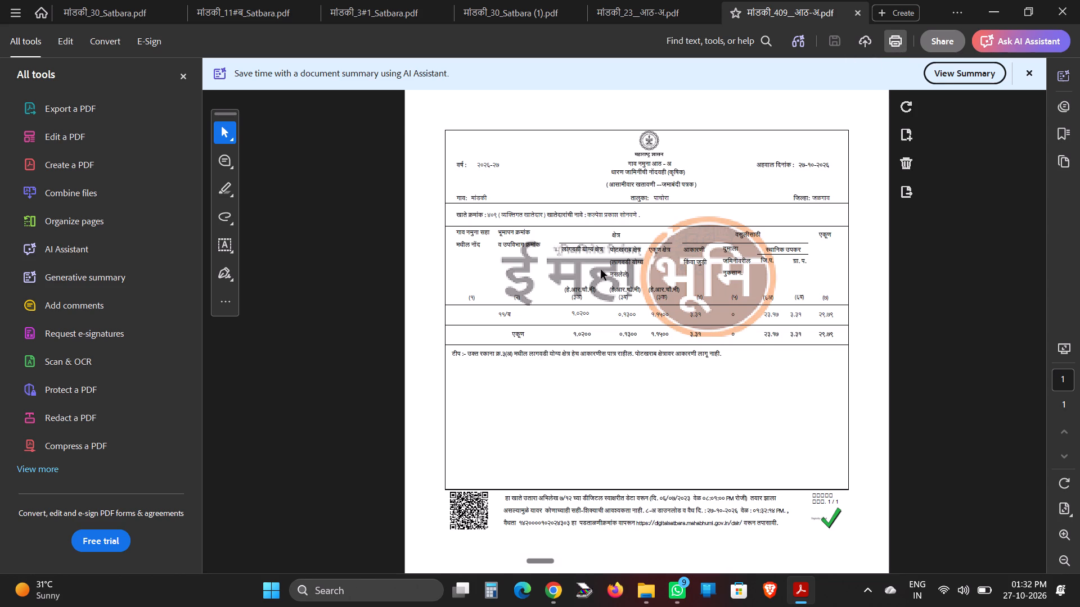
{"action": "left_click", "coordinate": [350, 151]}
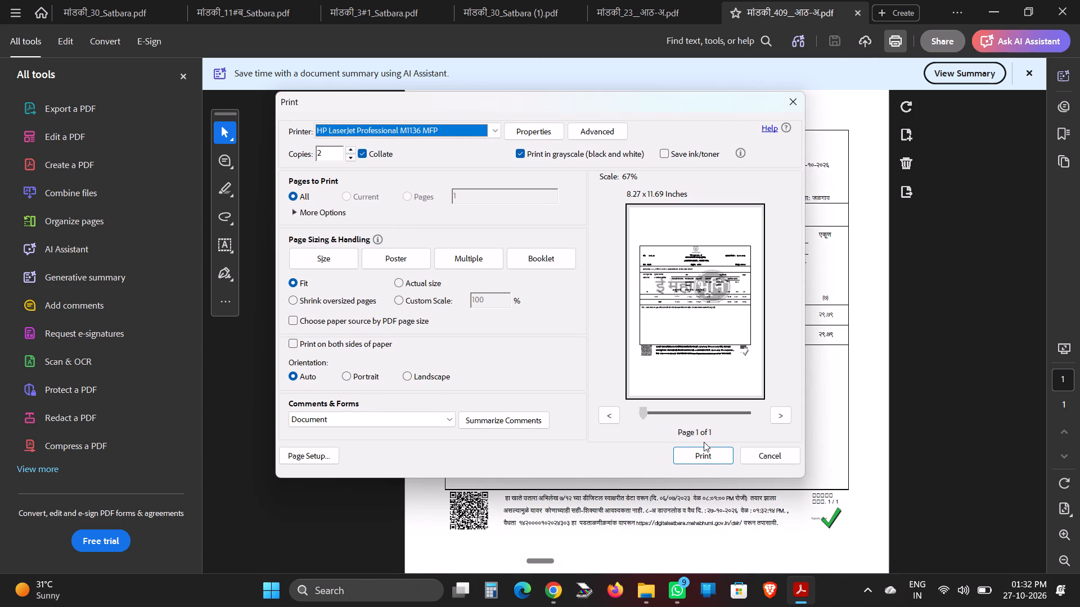
{"action": "left_click", "coordinate": [706, 451]}
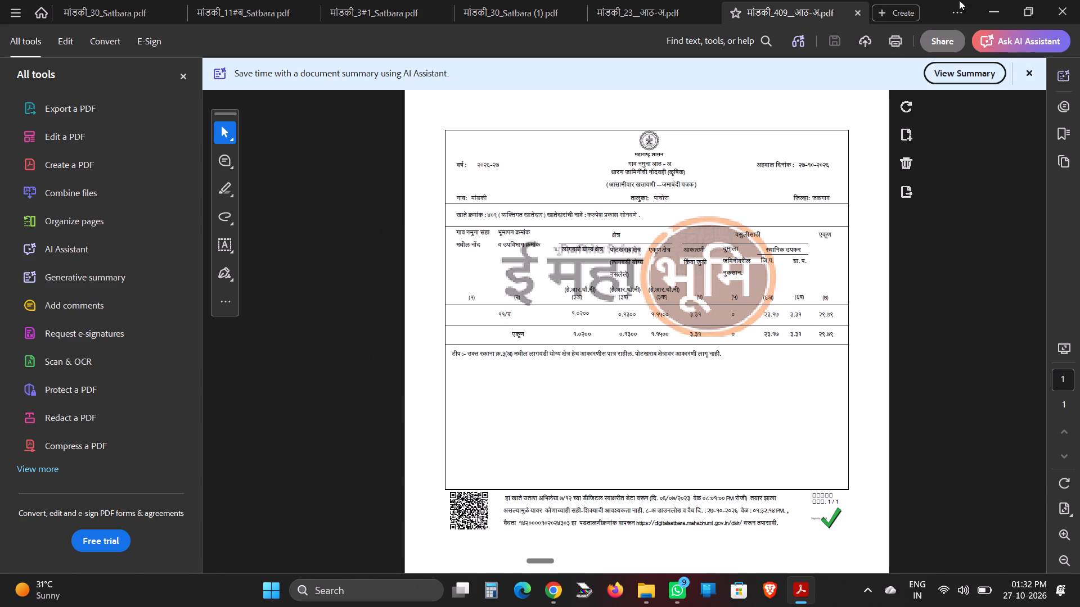
{"action": "left_click", "coordinate": [994, 8]}
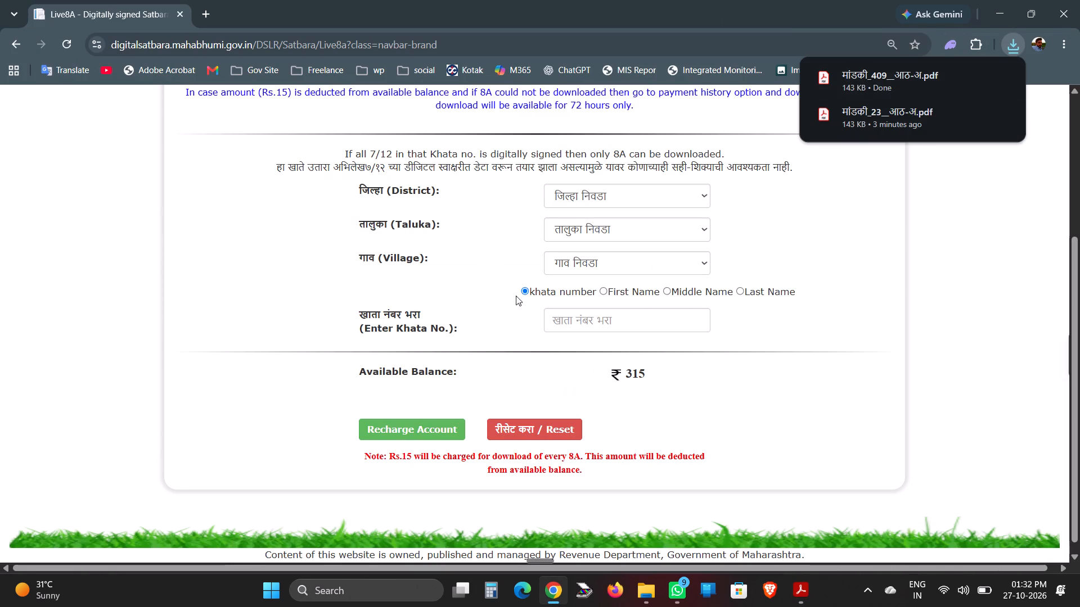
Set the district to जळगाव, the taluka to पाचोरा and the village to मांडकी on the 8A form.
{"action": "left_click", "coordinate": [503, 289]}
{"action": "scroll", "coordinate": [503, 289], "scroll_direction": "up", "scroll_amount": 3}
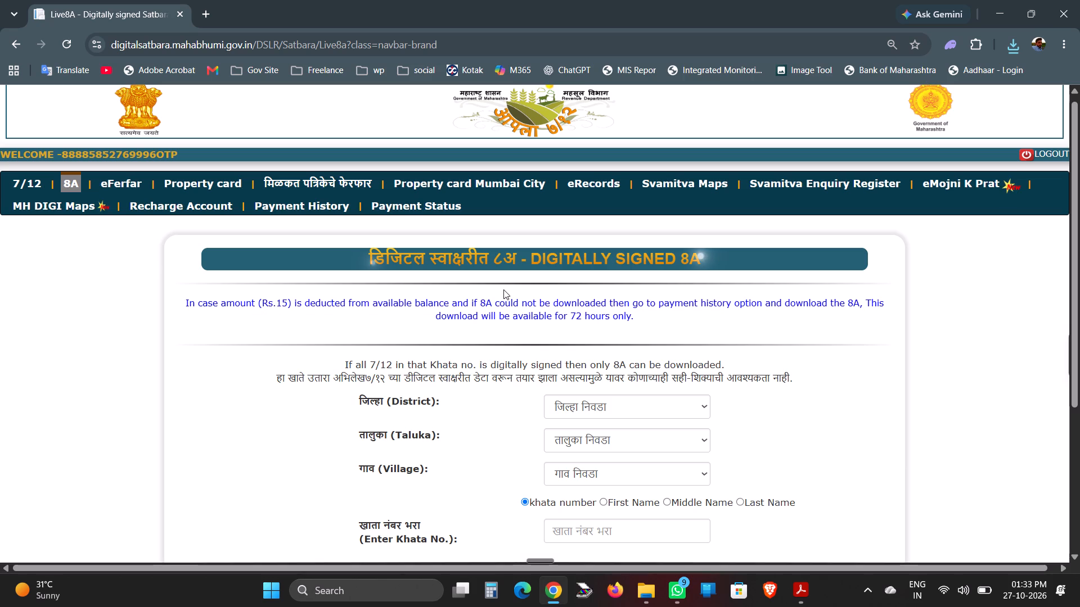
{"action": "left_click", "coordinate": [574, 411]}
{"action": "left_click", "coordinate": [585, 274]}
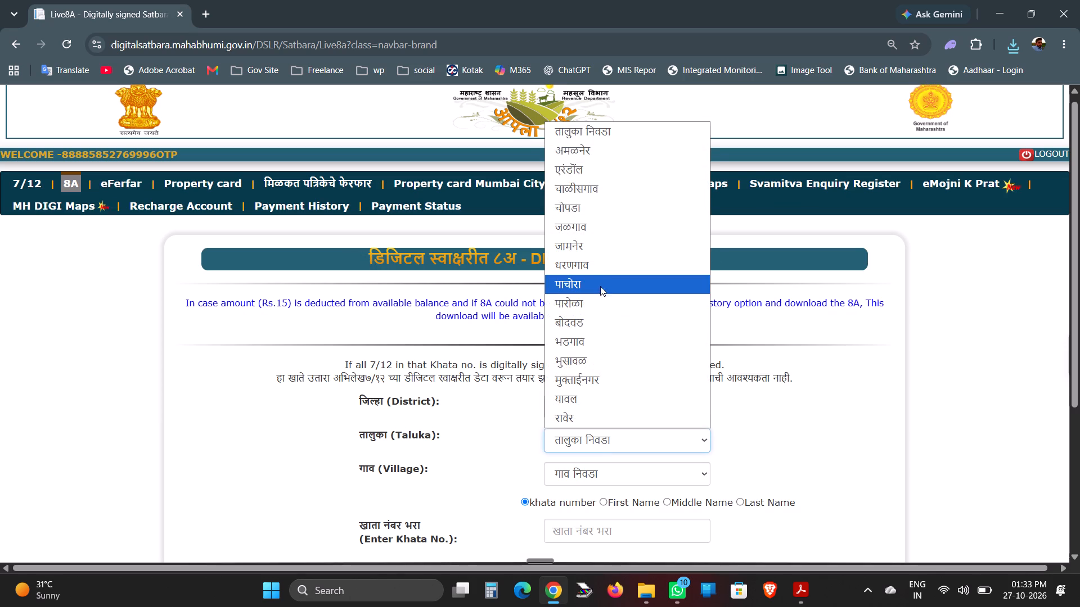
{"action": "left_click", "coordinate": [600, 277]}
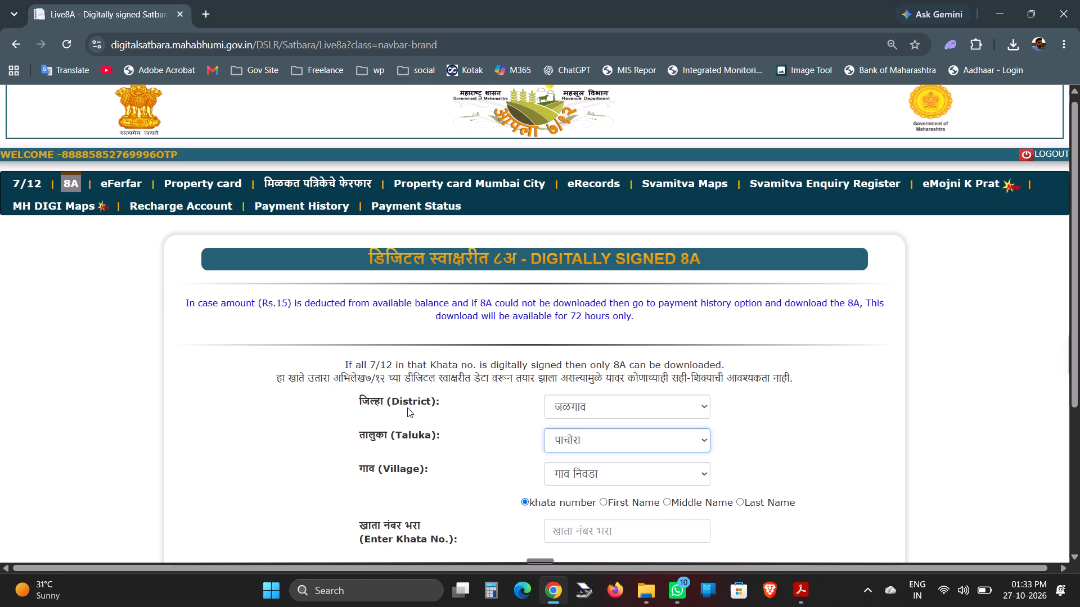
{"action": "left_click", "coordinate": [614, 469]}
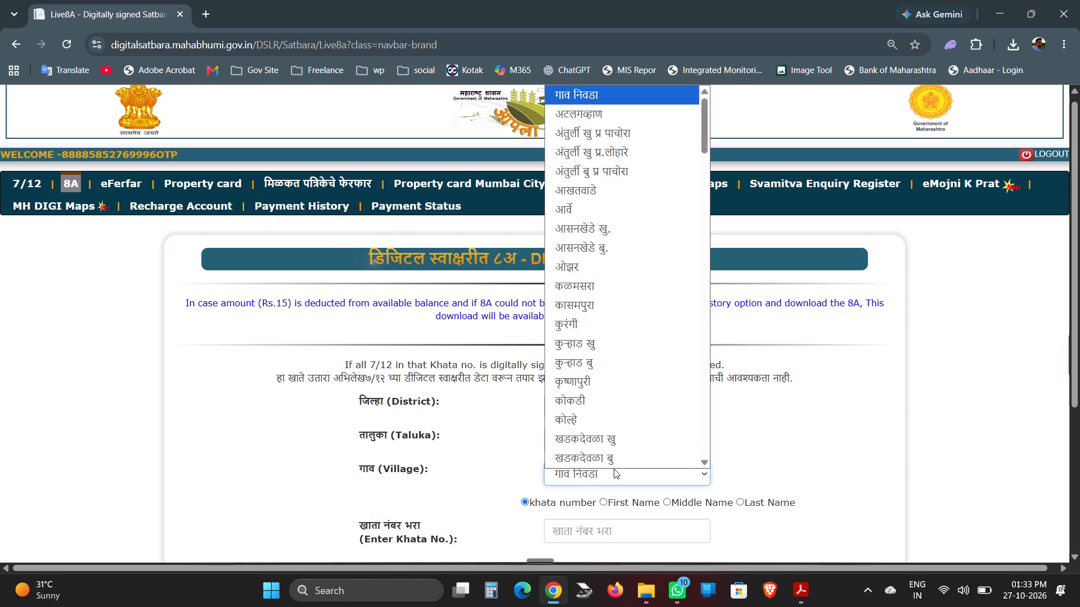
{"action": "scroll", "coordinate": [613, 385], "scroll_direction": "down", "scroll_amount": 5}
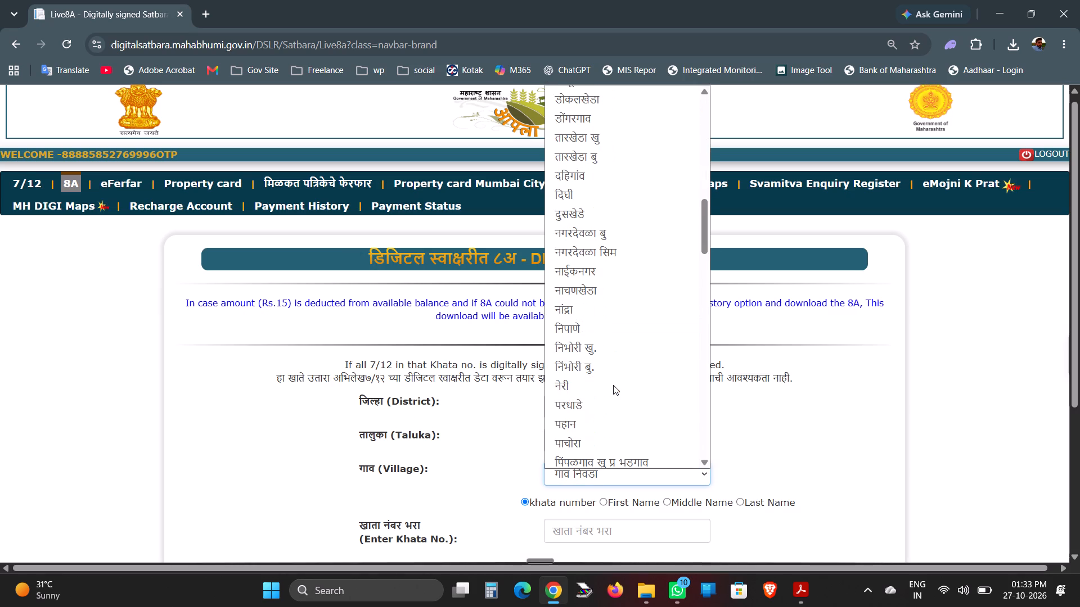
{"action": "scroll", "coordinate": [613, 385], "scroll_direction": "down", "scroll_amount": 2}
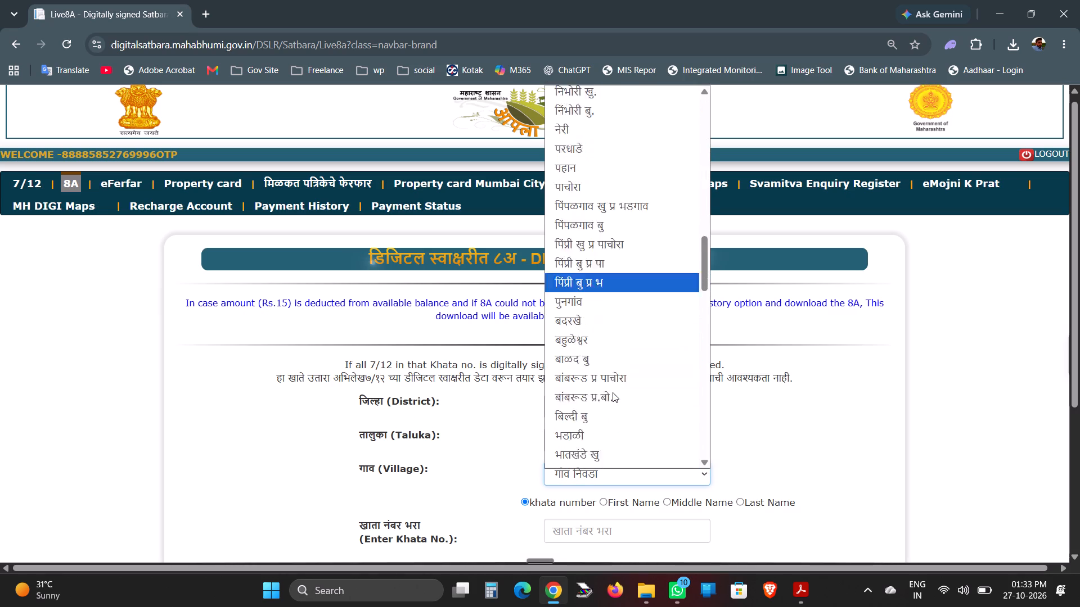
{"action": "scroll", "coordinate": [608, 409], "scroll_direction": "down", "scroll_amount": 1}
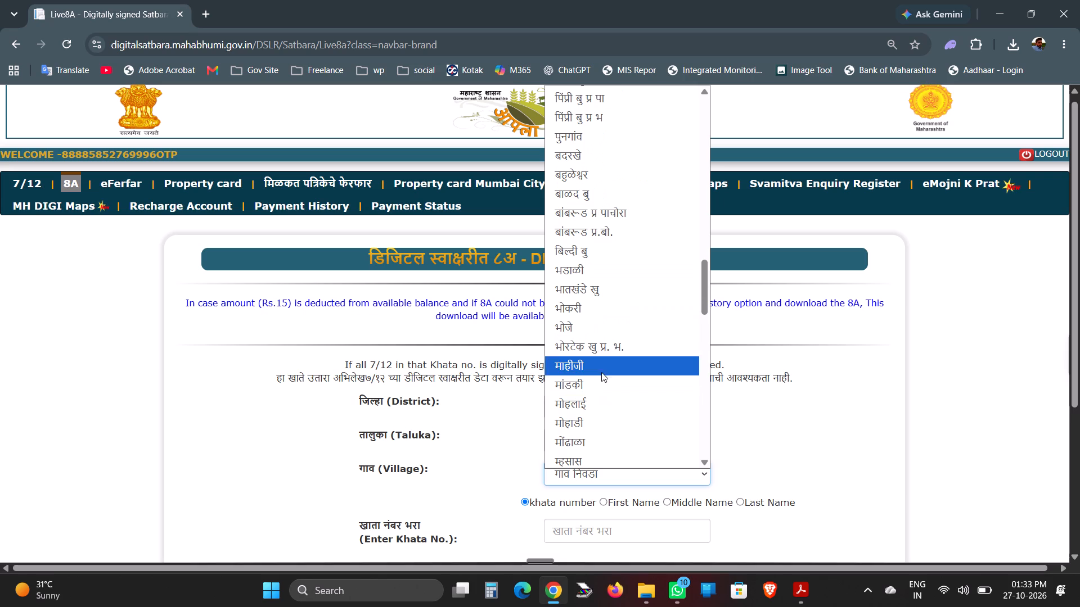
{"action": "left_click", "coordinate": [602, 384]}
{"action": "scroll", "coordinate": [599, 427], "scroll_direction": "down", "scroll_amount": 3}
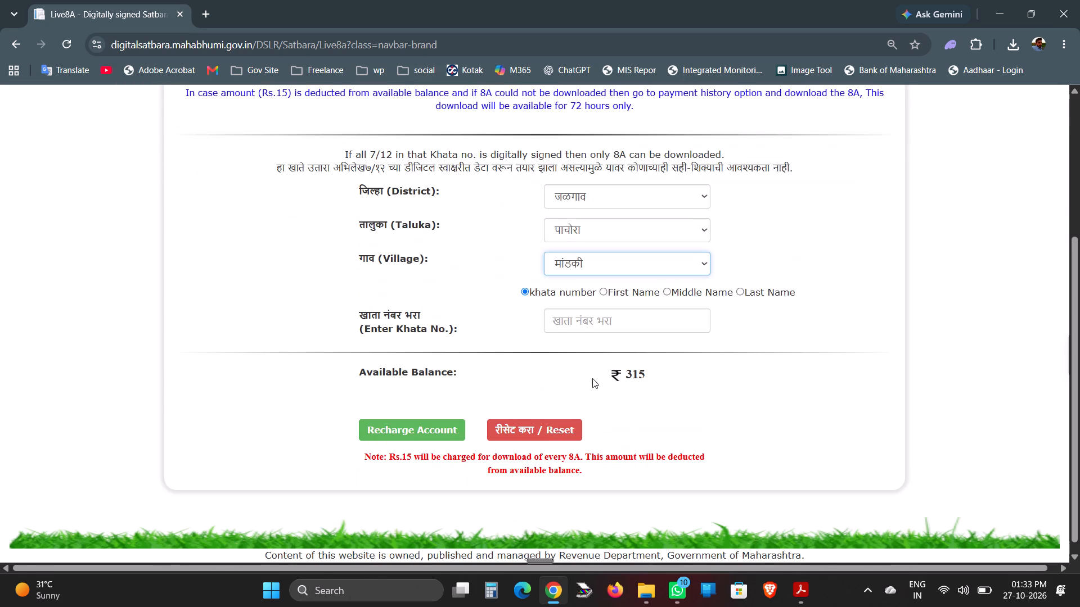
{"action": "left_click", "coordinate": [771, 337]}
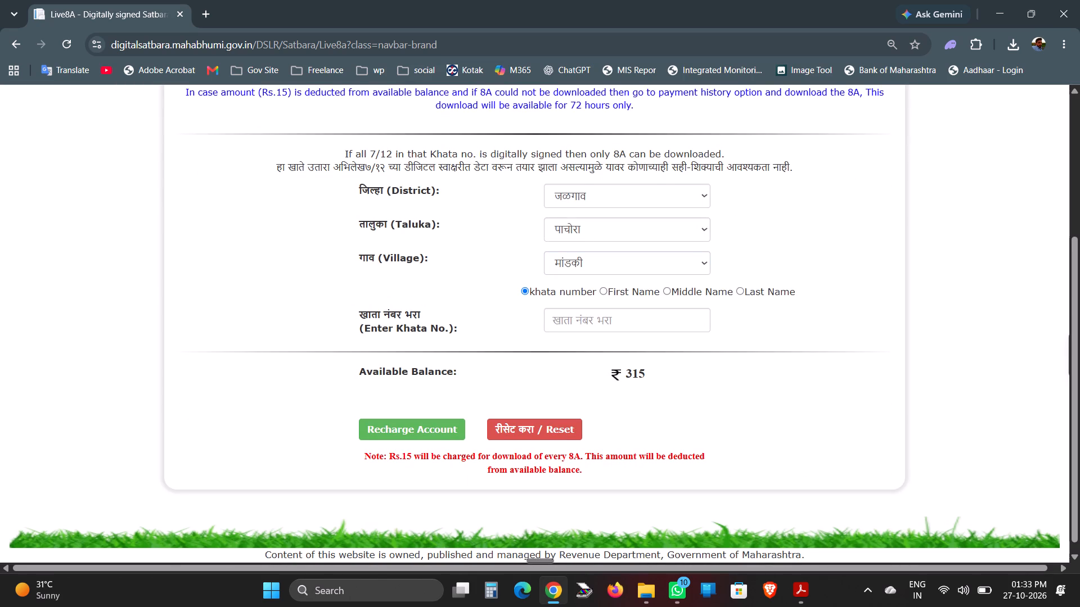
Reload the 8A page to get a blank form.
{"action": "scroll", "coordinate": [330, 344], "scroll_direction": "up", "scroll_amount": 4}
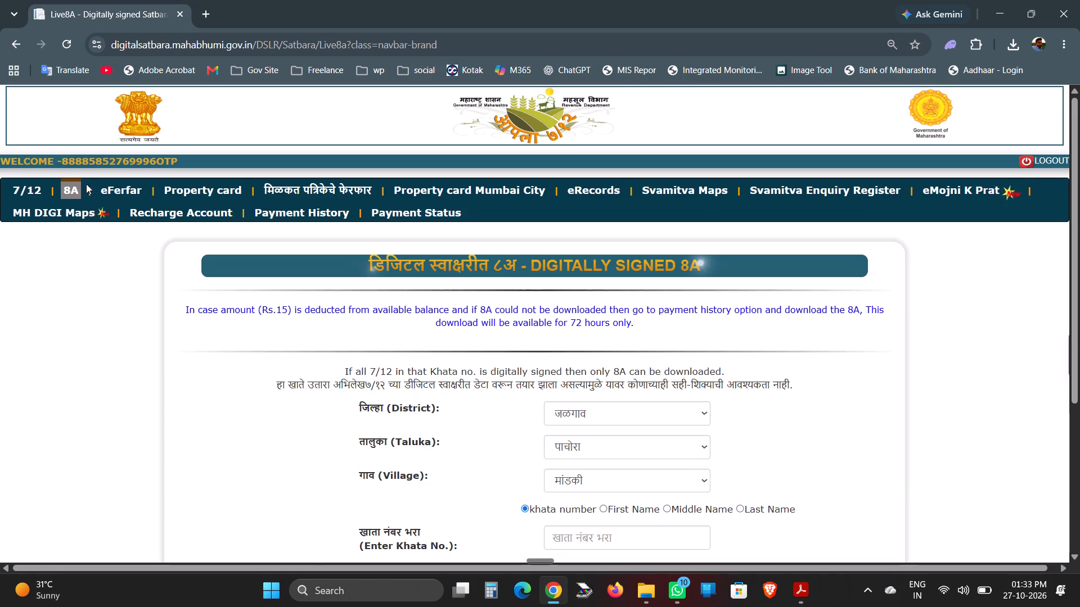
{"action": "left_click", "coordinate": [70, 190]}
Set the district to जळगाव on the reloaded 8A form, retrying until the district list loads.
{"action": "scroll", "coordinate": [746, 366], "scroll_direction": "down", "scroll_amount": 2}
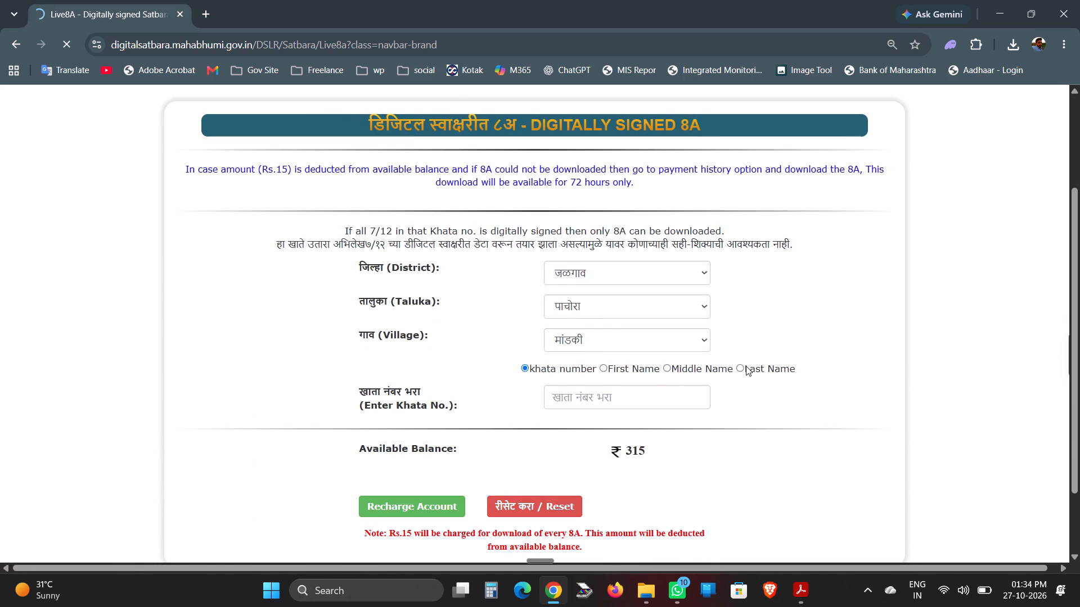
{"action": "scroll", "coordinate": [746, 366], "scroll_direction": "down", "scroll_amount": 3}
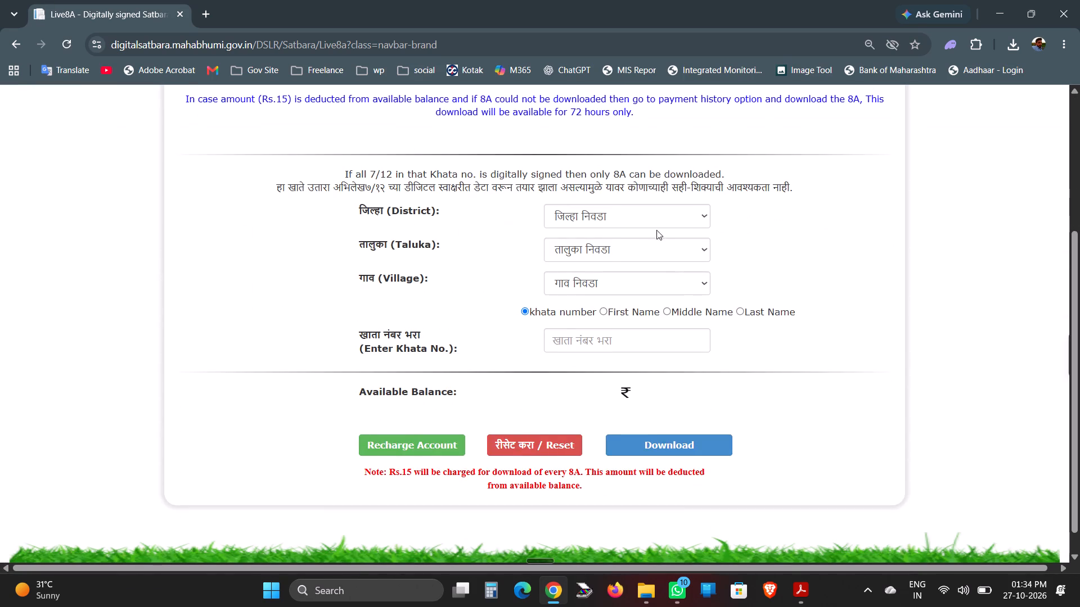
{"action": "left_click", "coordinate": [652, 218]}
{"action": "left_click", "coordinate": [902, 205]}
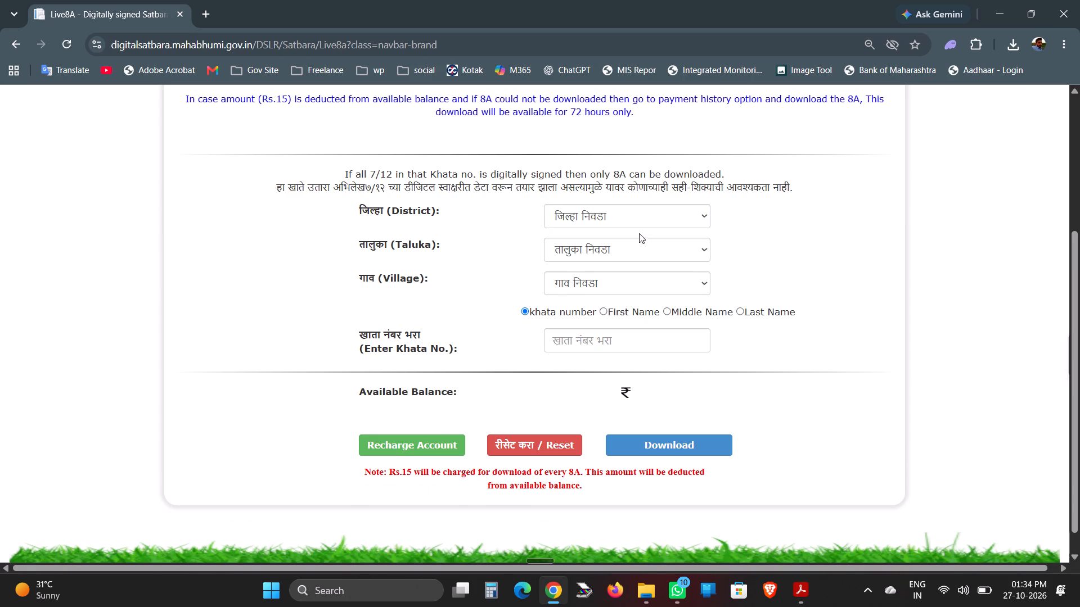
{"action": "left_click", "coordinate": [627, 212]}
{"action": "left_click", "coordinate": [744, 230]}
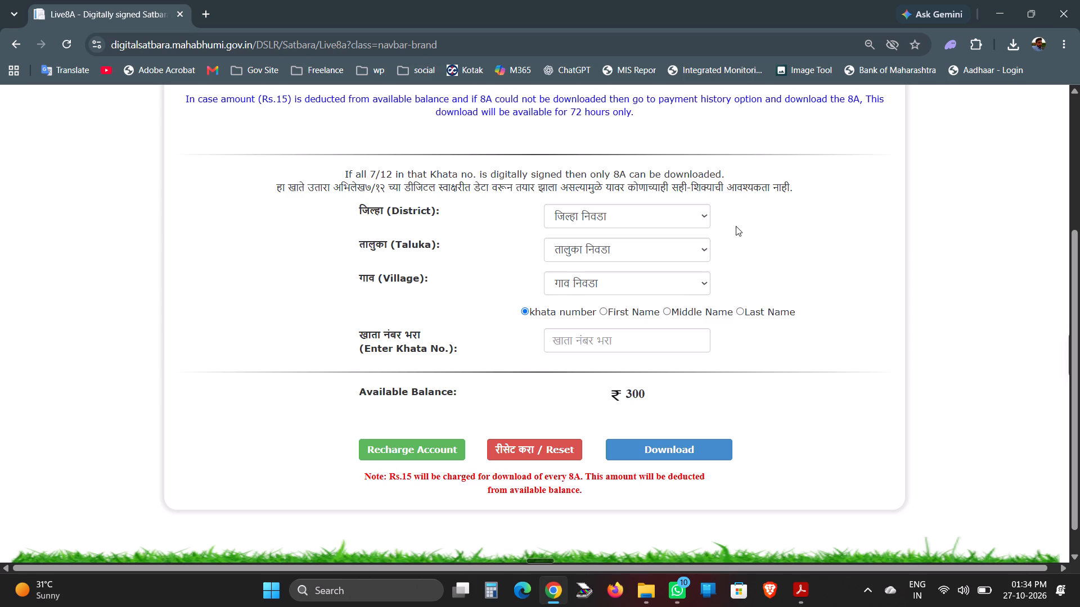
{"action": "left_click", "coordinate": [677, 209]}
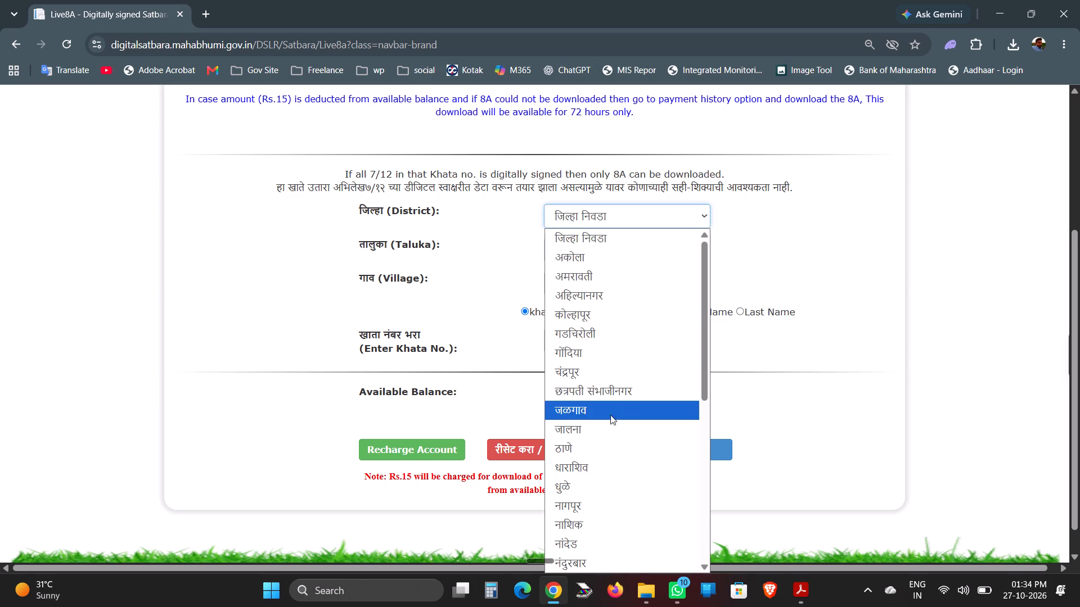
{"action": "left_click", "coordinate": [606, 410]}
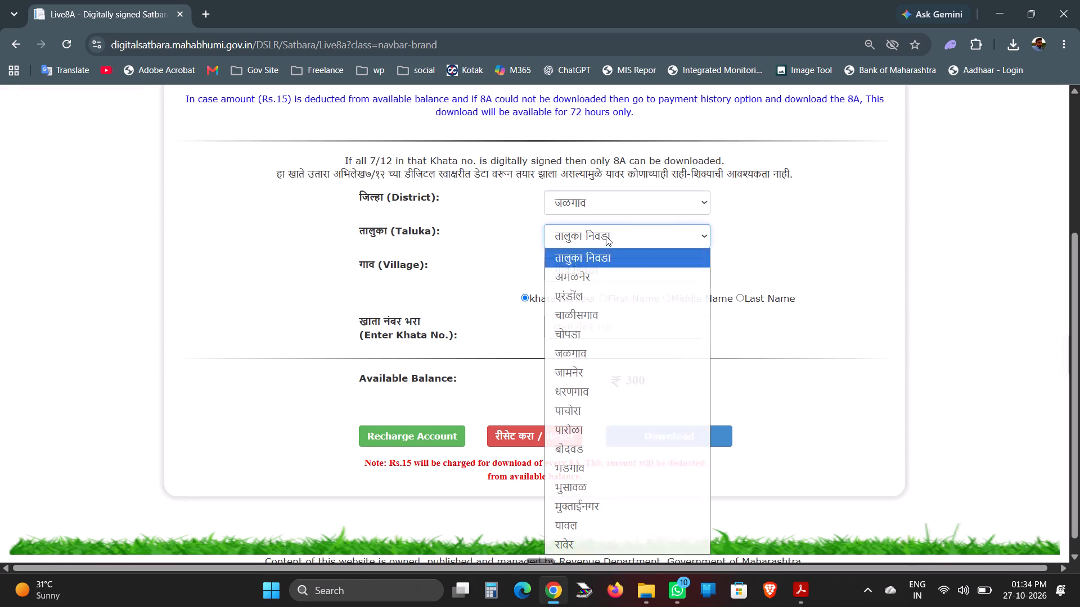
Set the taluka to पाचोरा and the village to मांडकी on the 8A form.
{"action": "left_click", "coordinate": [627, 407]}
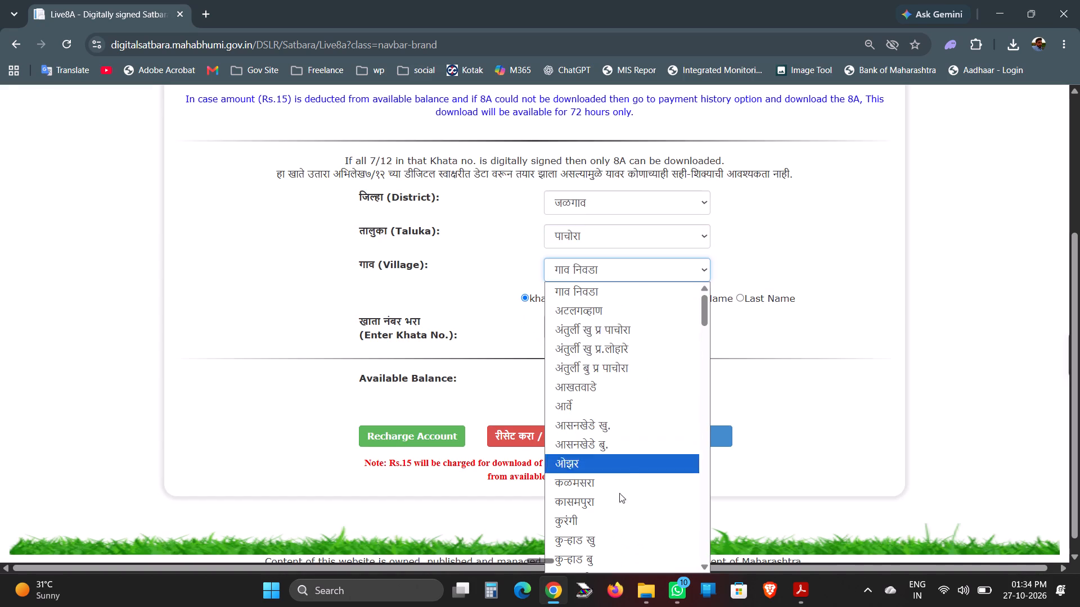
{"action": "scroll", "coordinate": [615, 504], "scroll_direction": "down", "scroll_amount": 4}
{"action": "scroll", "coordinate": [601, 461], "scroll_direction": "down", "scroll_amount": 2}
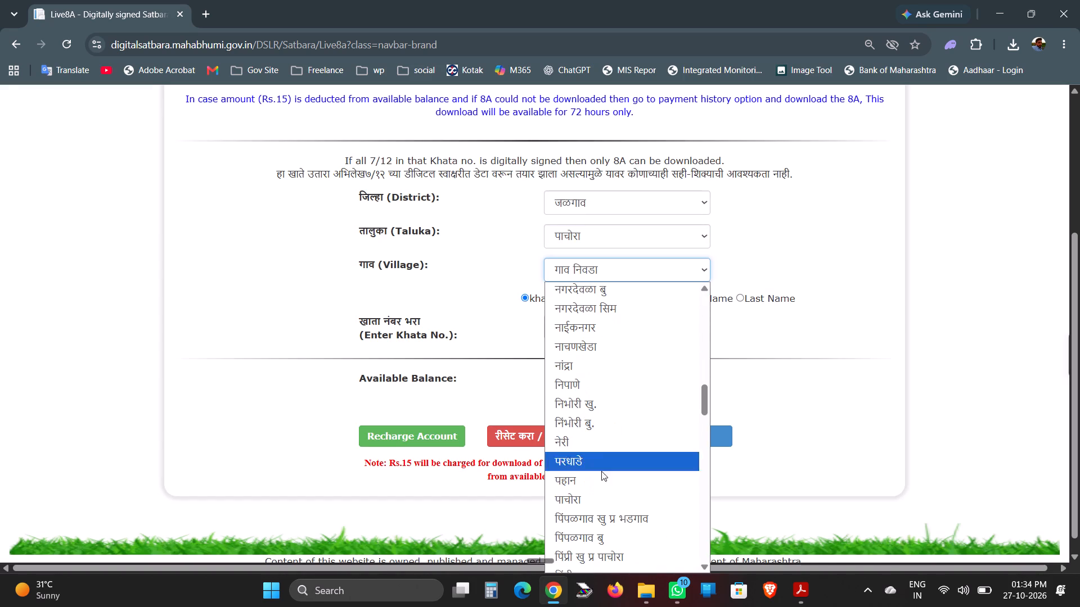
{"action": "left_click", "coordinate": [600, 496]}
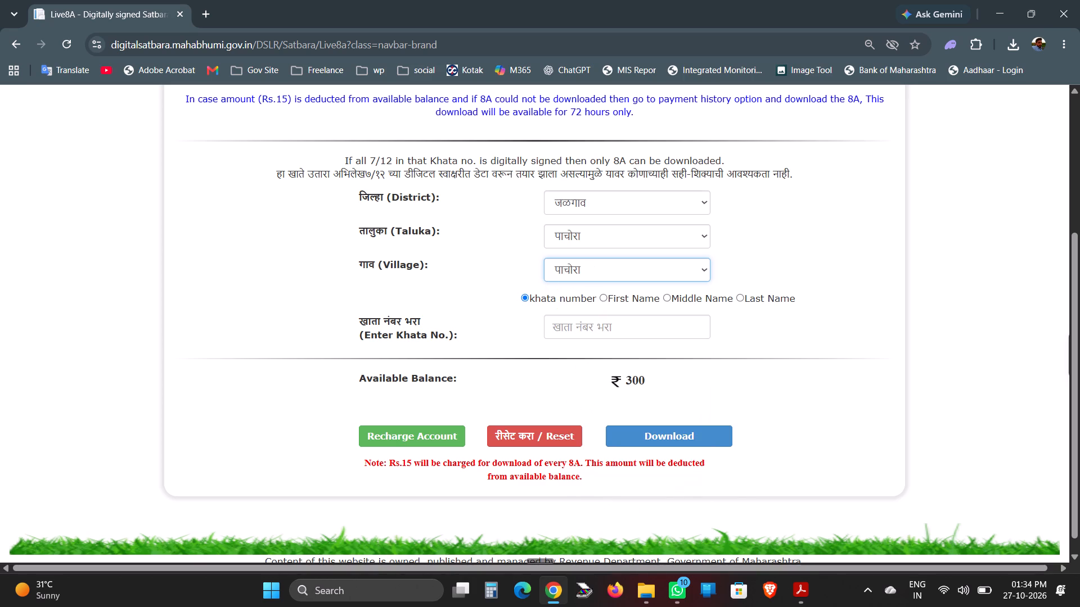
{"action": "left_click", "coordinate": [613, 256]}
{"action": "left_click", "coordinate": [616, 276]}
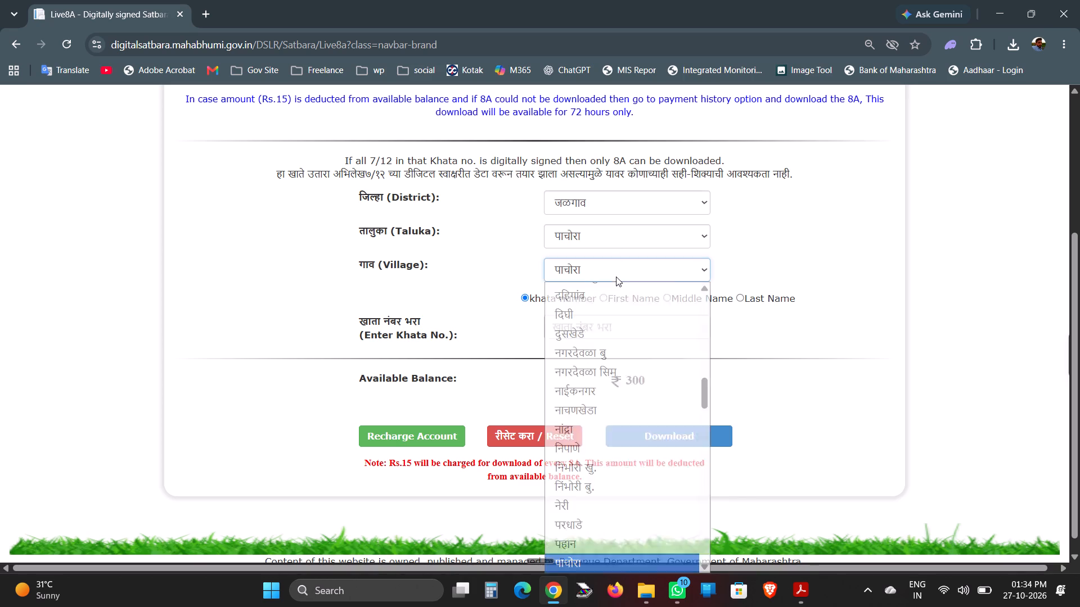
{"action": "scroll", "coordinate": [611, 448], "scroll_direction": "down", "scroll_amount": 4}
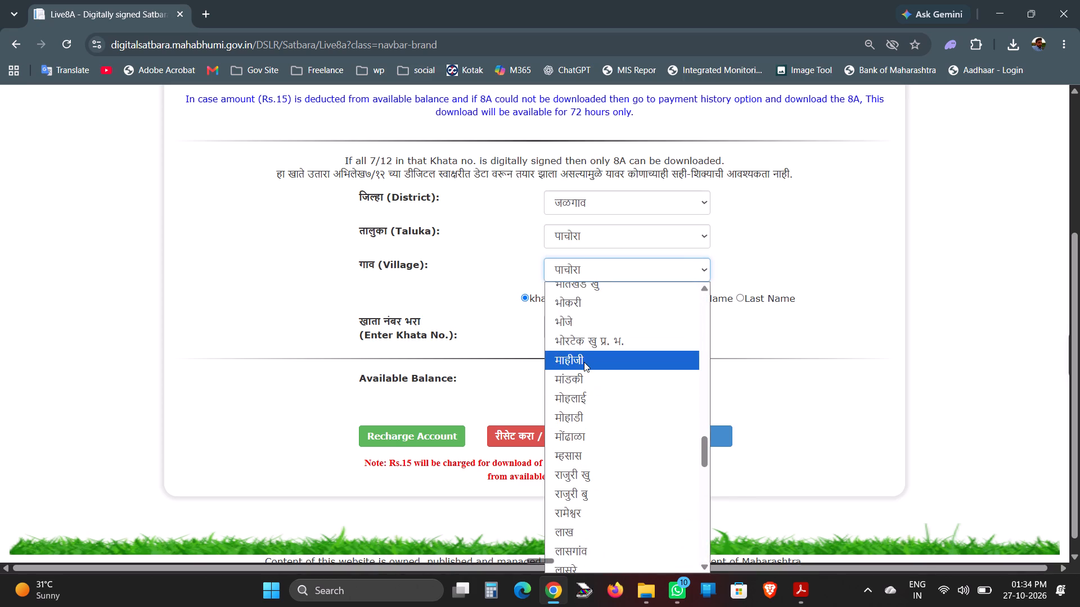
{"action": "left_click", "coordinate": [586, 377]}
{"action": "double_click", "coordinate": [778, 282]}
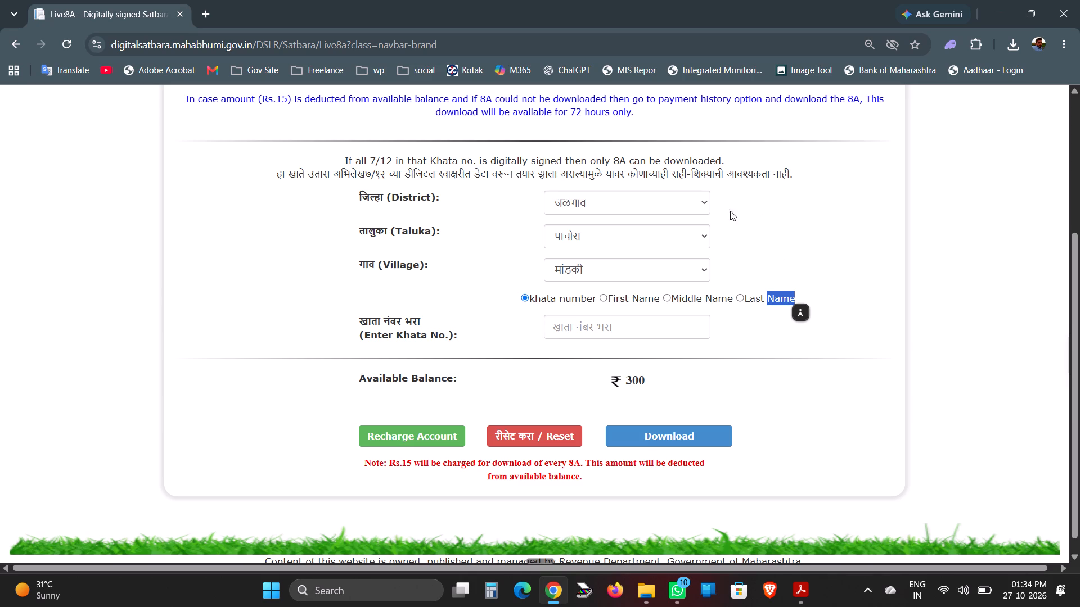
{"action": "left_click", "coordinate": [746, 351]}
{"action": "left_click", "coordinate": [655, 328]}
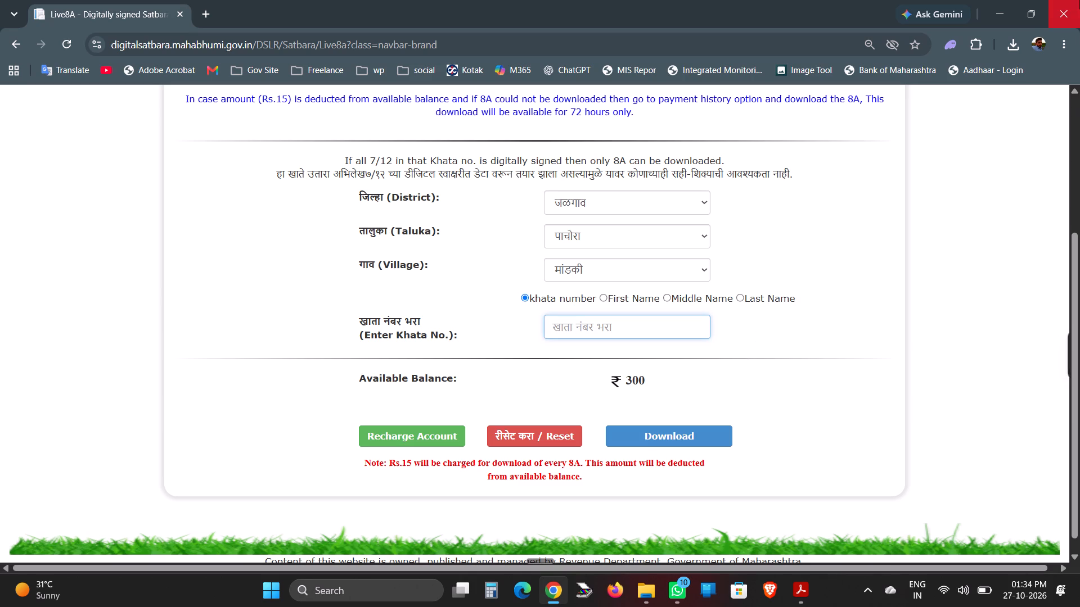
{"action": "type", "text": "63"}
{"action": "left_click", "coordinate": [803, 257]}
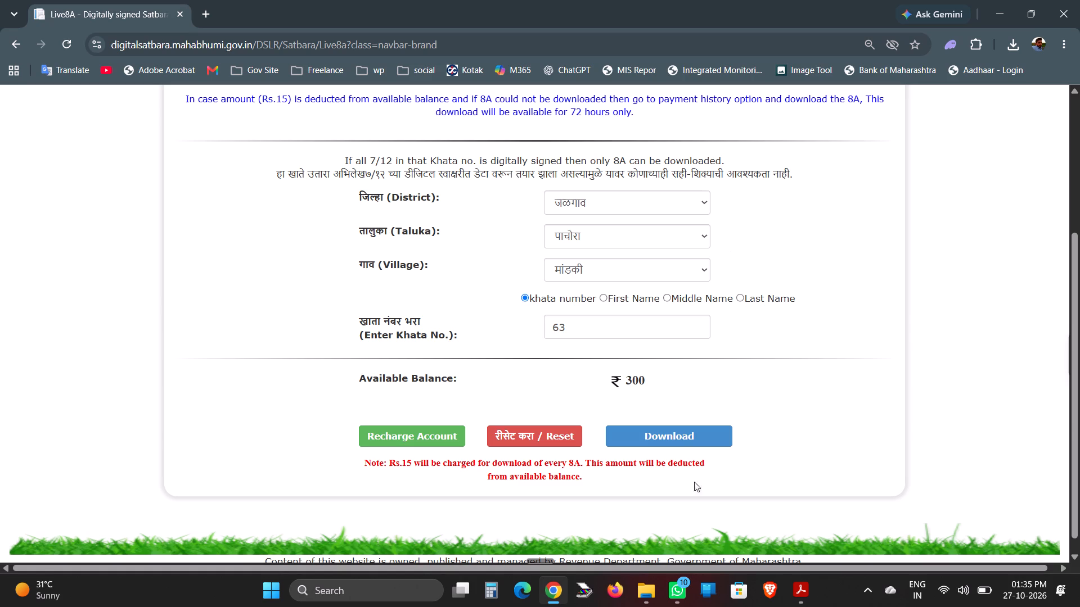
{"action": "left_click", "coordinate": [681, 445]}
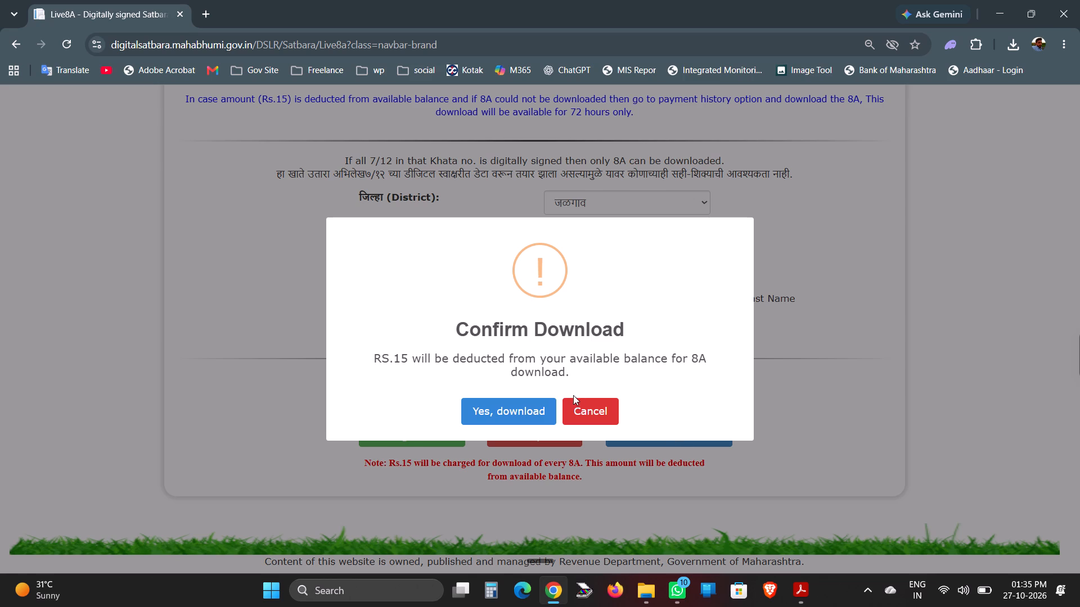
{"action": "left_click", "coordinate": [534, 404]}
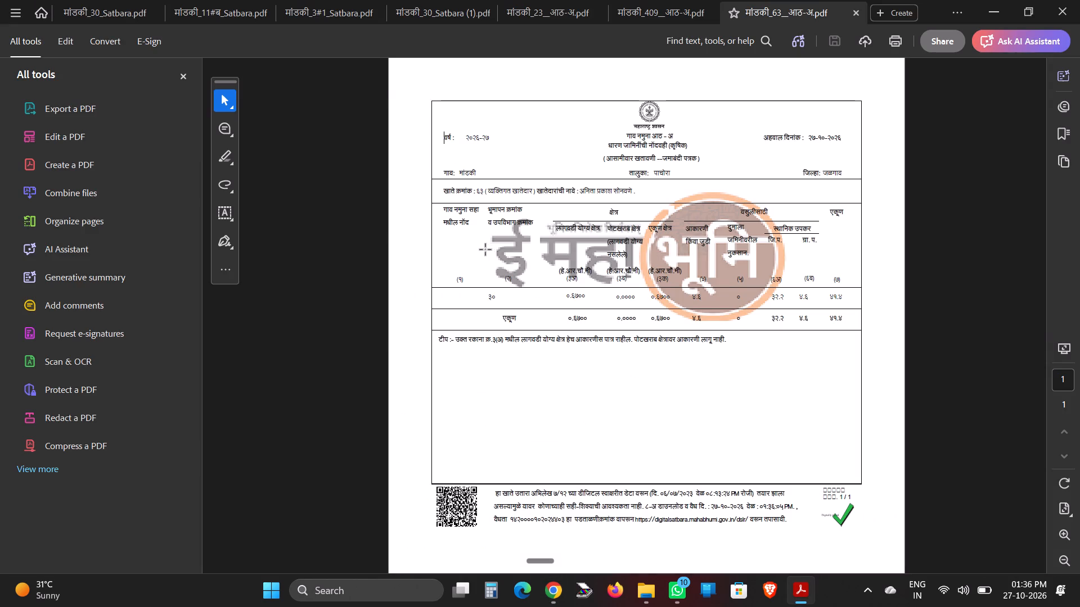
{"action": "left_click", "coordinate": [690, 232]}
{"action": "left_click", "coordinate": [893, 47]}
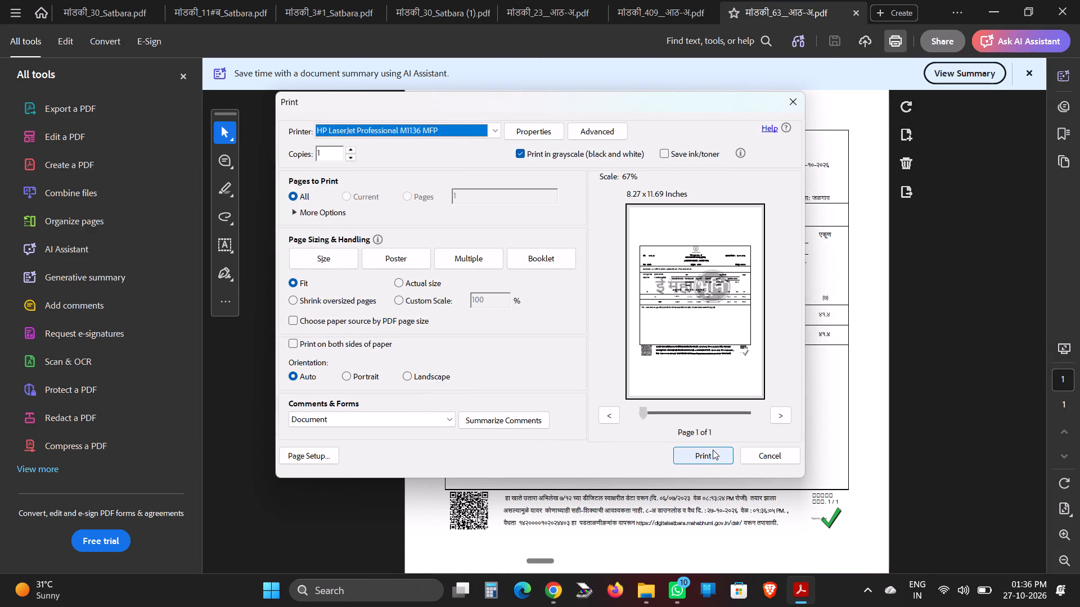
{"action": "left_click", "coordinate": [593, 452]}
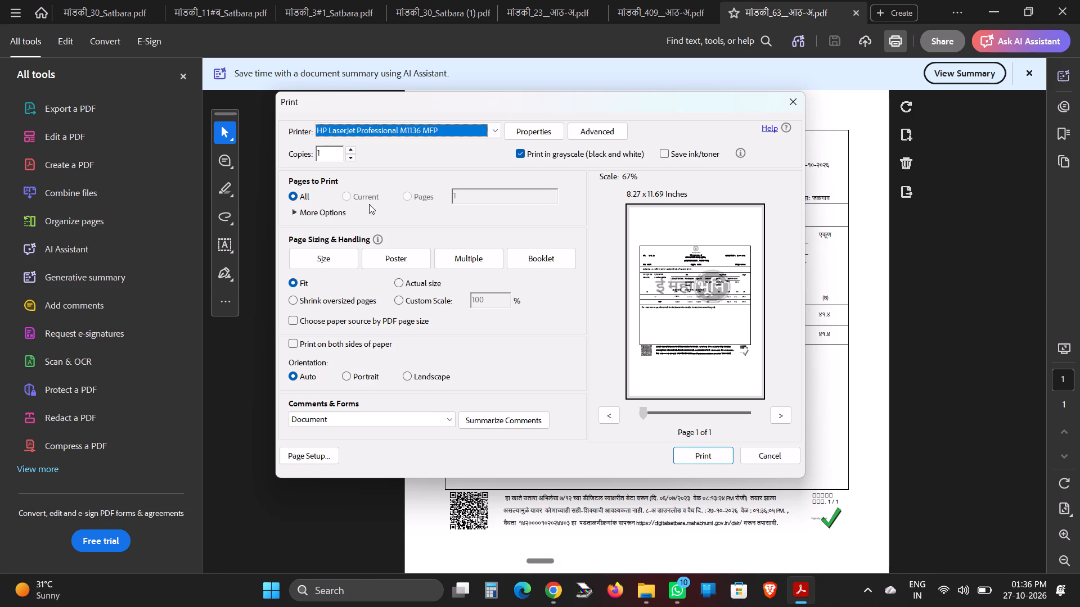
{"action": "left_click", "coordinate": [436, 152]}
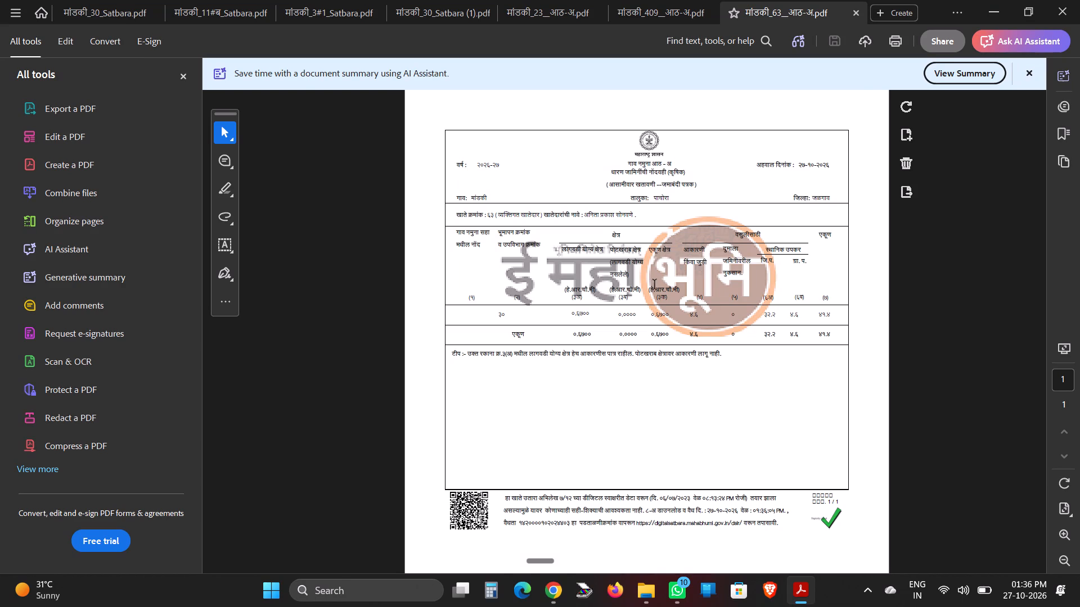
{"action": "left_click", "coordinate": [569, 7]}
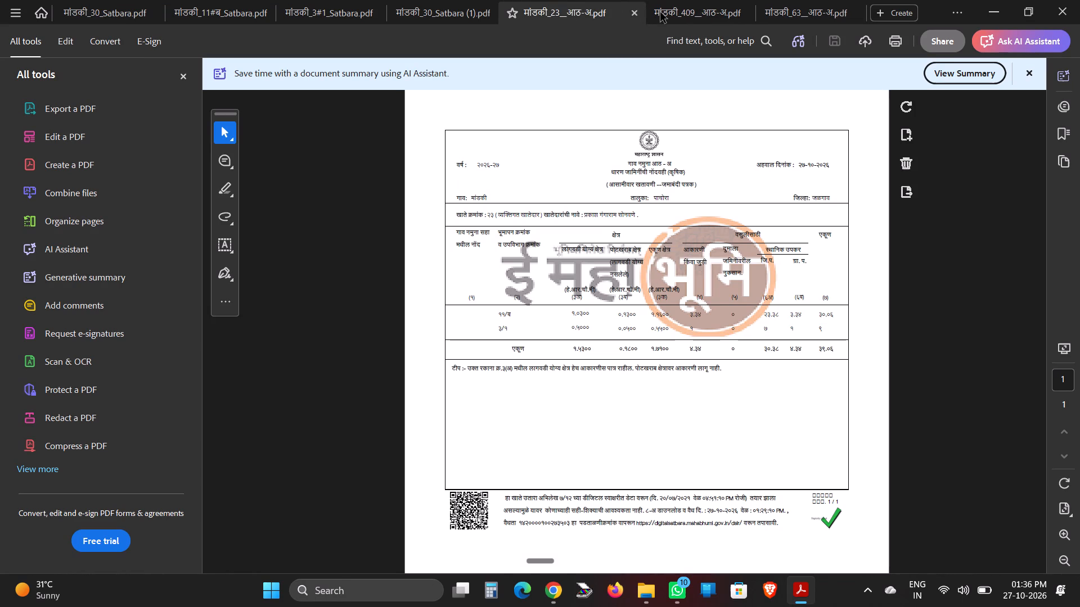
{"action": "left_click", "coordinate": [661, 12]}
{"action": "left_click", "coordinate": [586, 5]}
{"action": "left_click", "coordinate": [454, 3]}
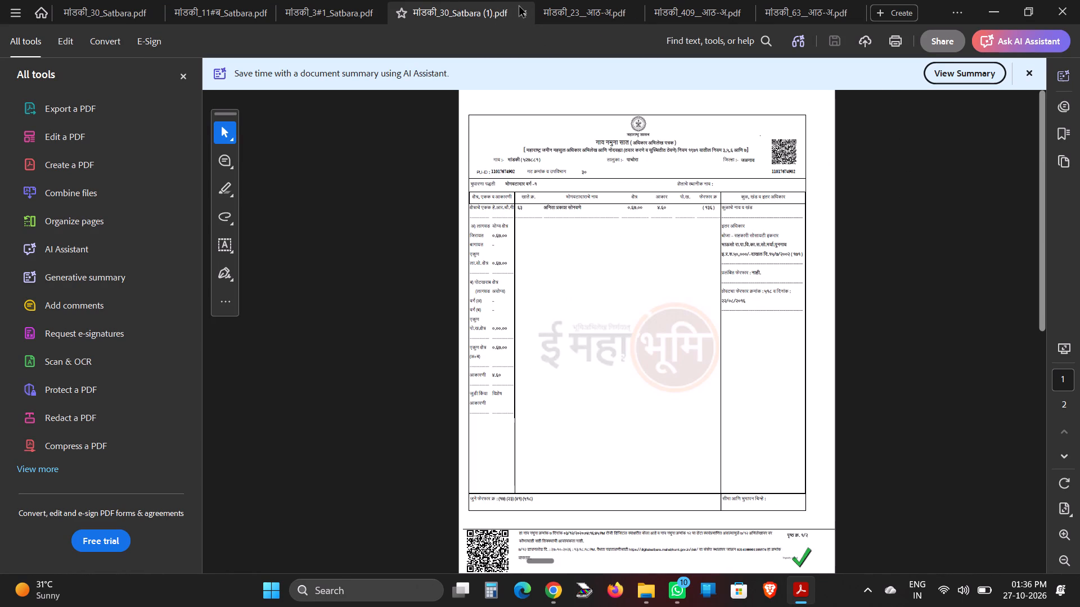
{"action": "left_click", "coordinate": [524, 13]}
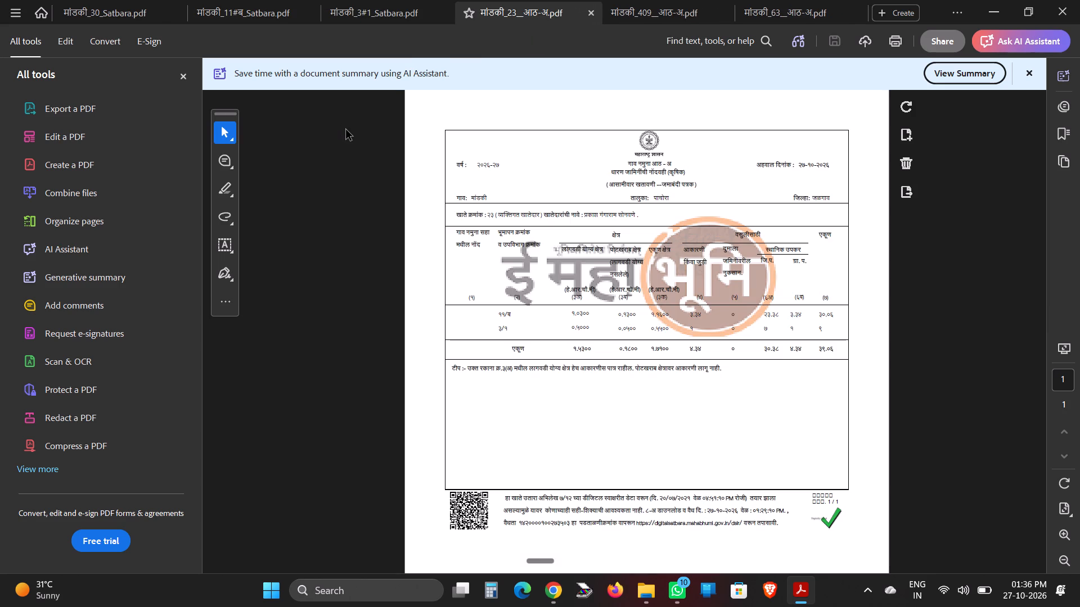
{"action": "left_click", "coordinate": [615, 284]}
Switch to the browser and open the digitally signed 7/12 form on the portal.
{"action": "left_click", "coordinate": [984, 1]}
{"action": "left_click", "coordinate": [479, 298]}
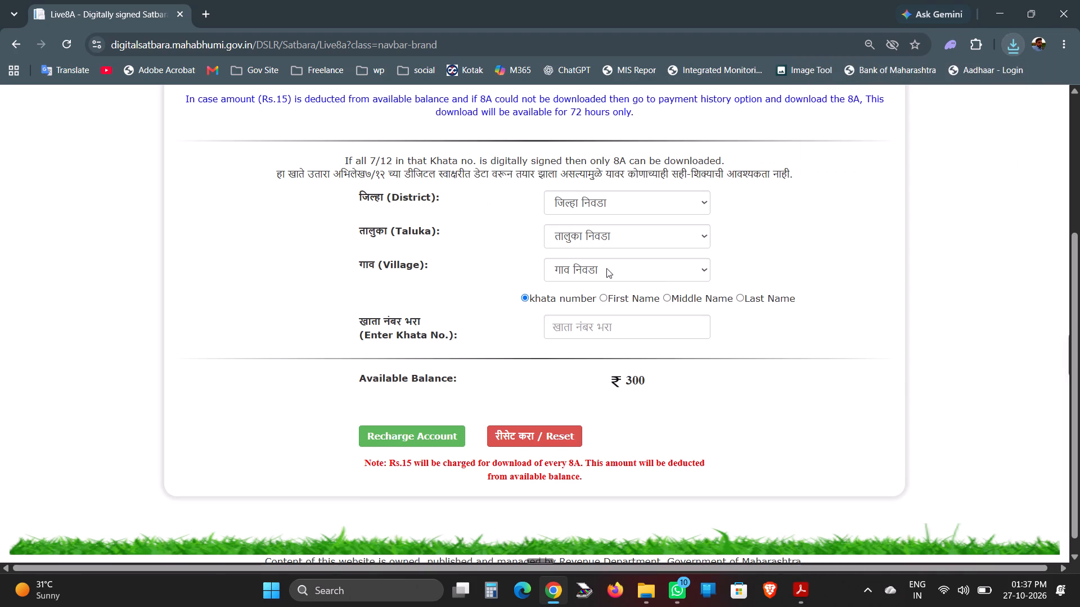
{"action": "scroll", "coordinate": [336, 409], "scroll_direction": "up", "scroll_amount": 4}
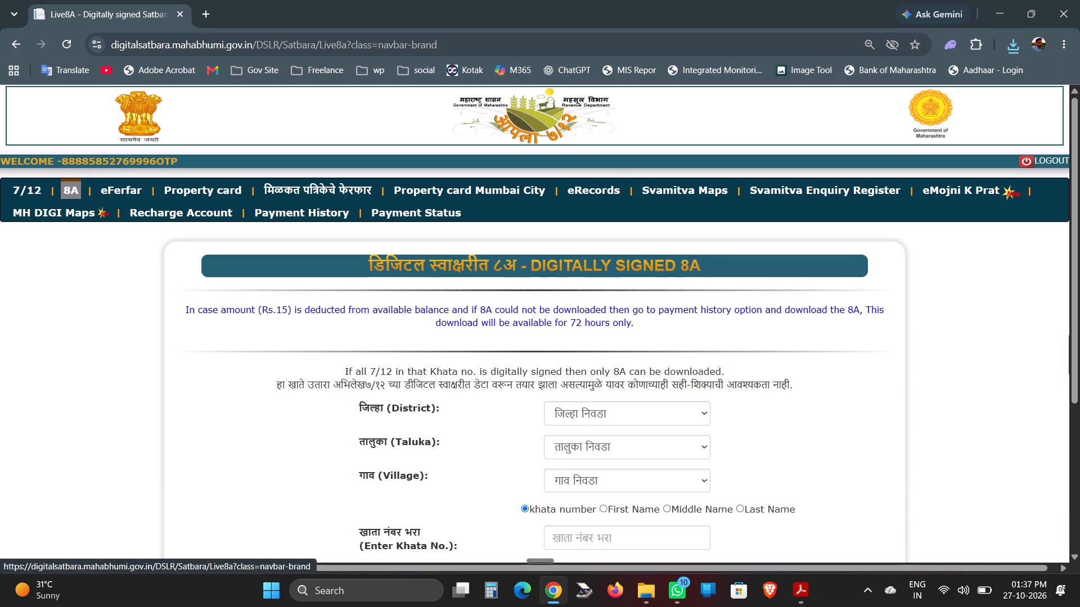
{"action": "left_click", "coordinate": [33, 192]}
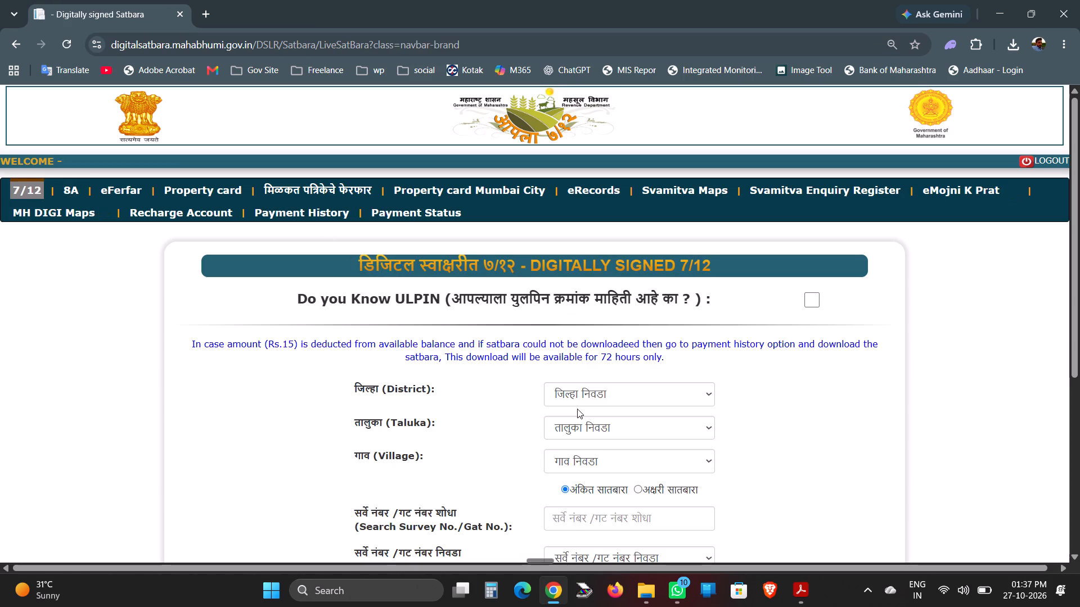
{"action": "left_click", "coordinate": [575, 396]}
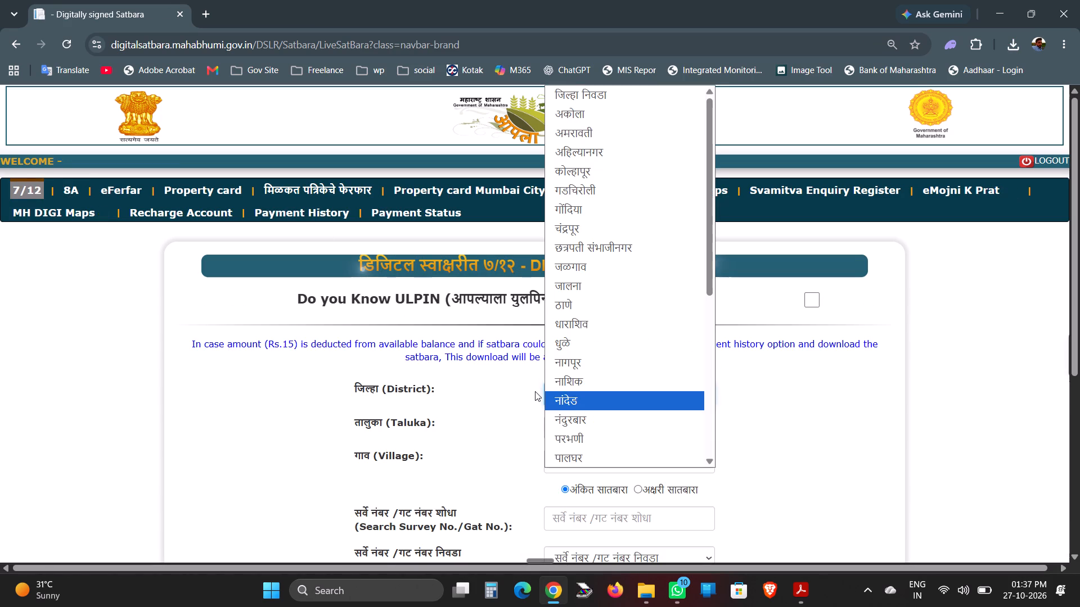
In a new File Explorer tab, go to the OFFICIAL > PIK-VIMA > 2026 folder on the D: drive.
{"action": "left_click", "coordinate": [646, 599]}
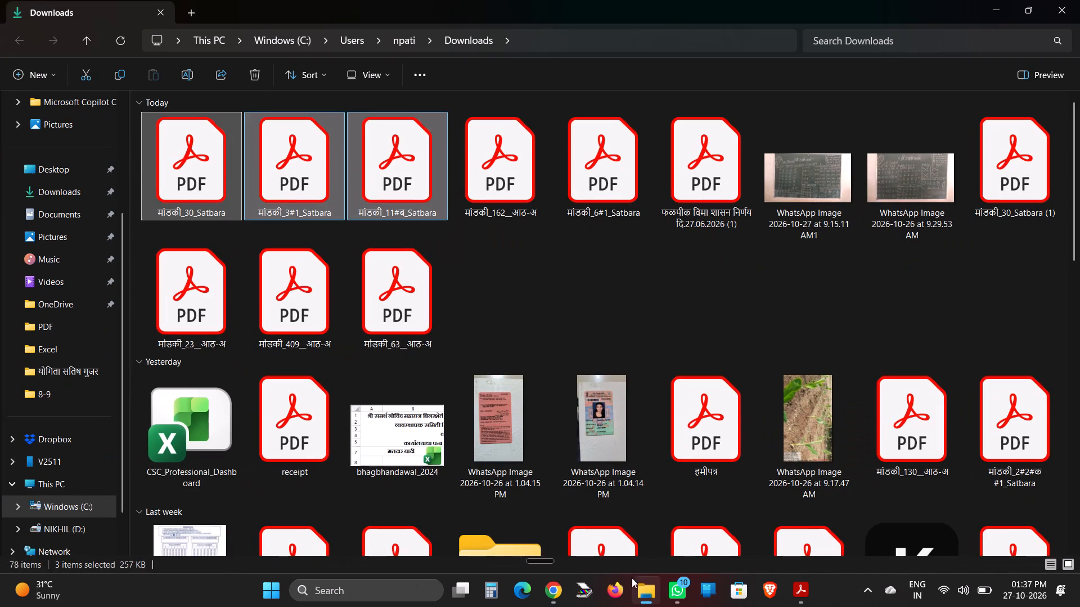
{"action": "left_click", "coordinate": [185, 17]}
{"action": "scroll", "coordinate": [54, 532], "scroll_direction": "down", "scroll_amount": 3}
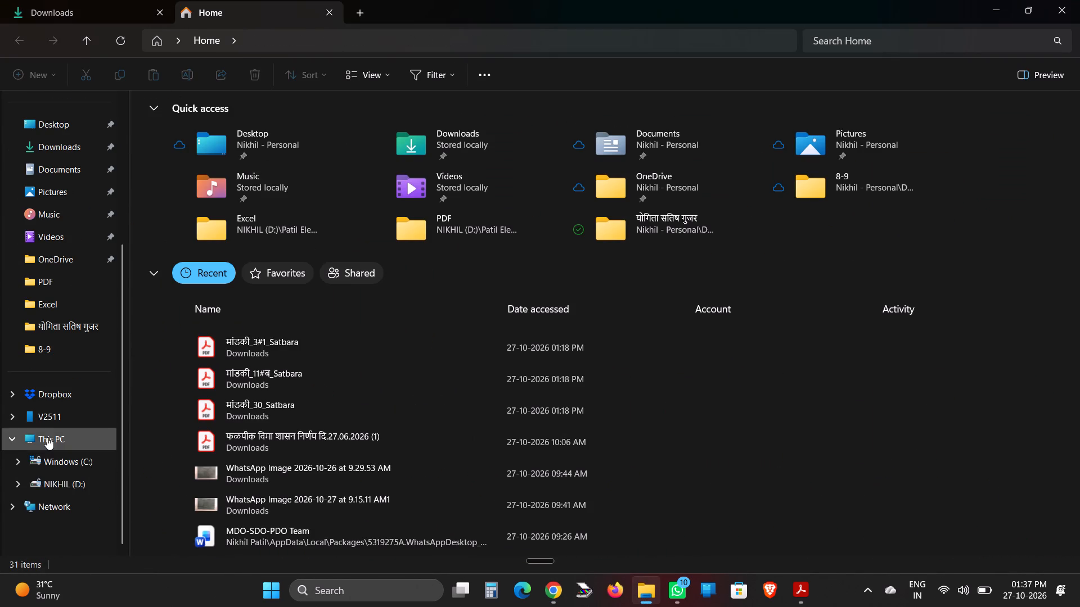
{"action": "left_click", "coordinate": [57, 483]}
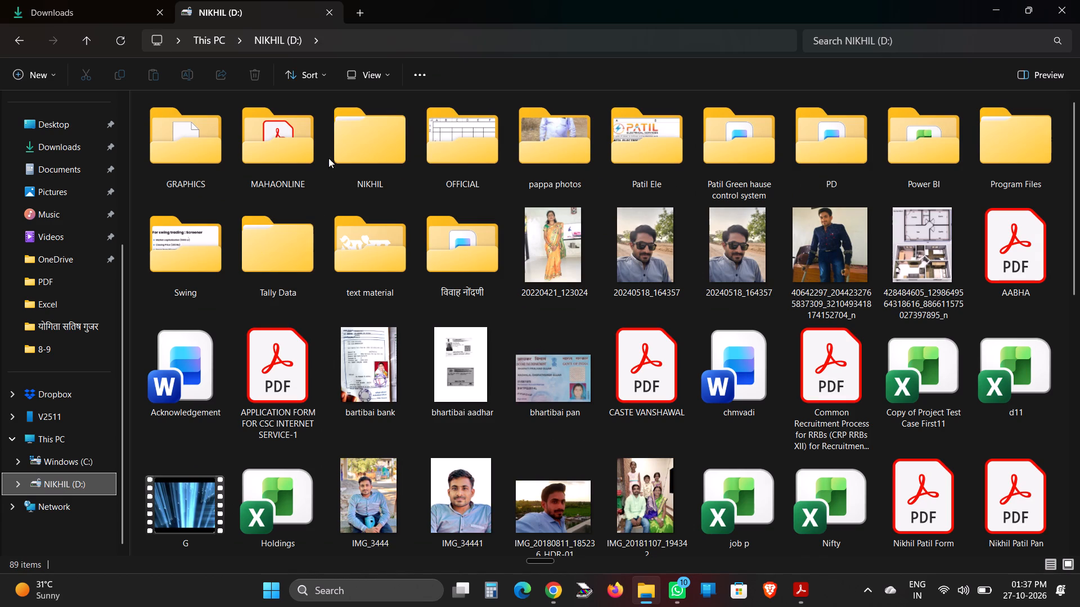
{"action": "left_click", "coordinate": [640, 153]}
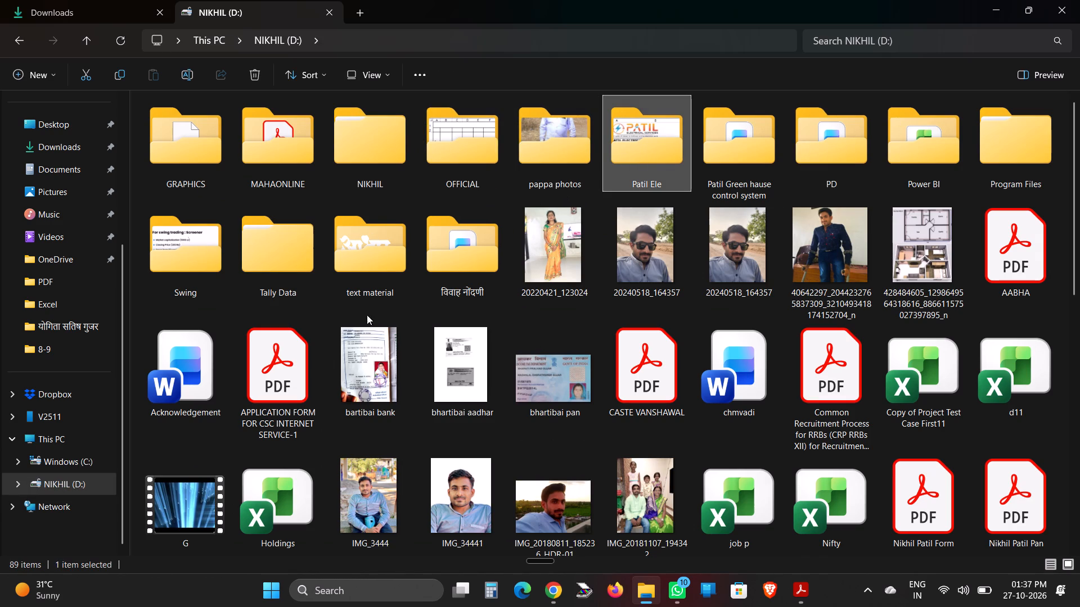
{"action": "left_click", "coordinate": [286, 251]}
{"action": "left_click", "coordinate": [368, 125]}
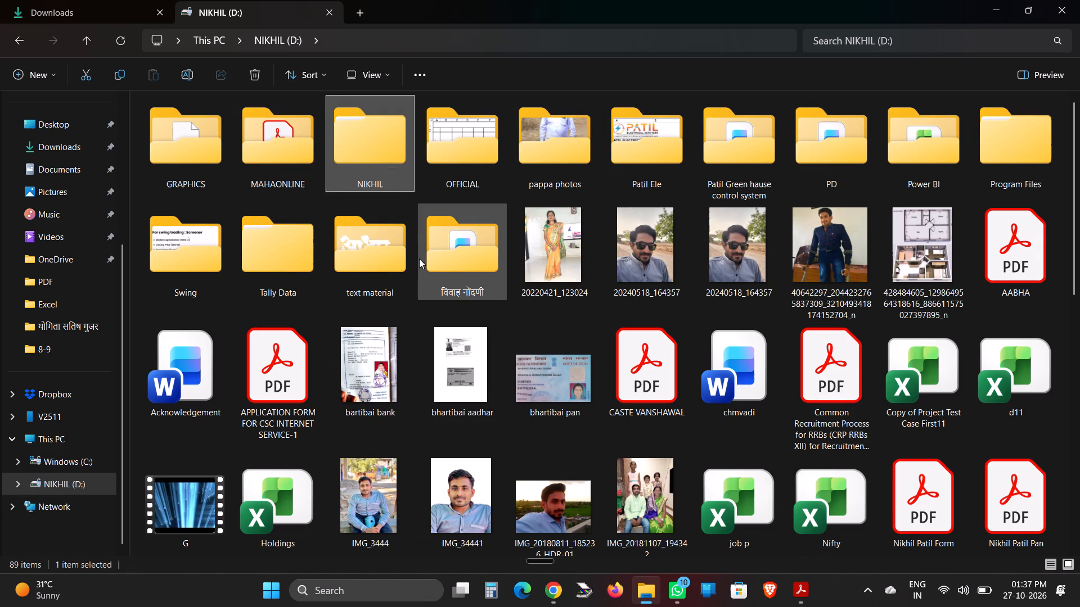
{"action": "left_click", "coordinate": [461, 252]}
{"action": "left_click", "coordinate": [459, 157]}
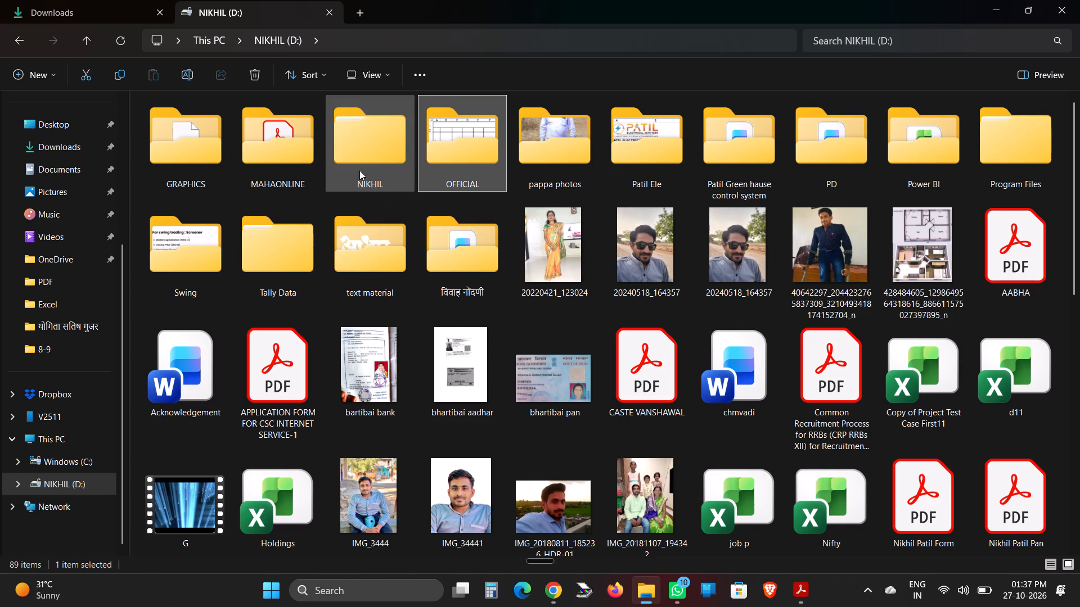
{"action": "double_click", "coordinate": [480, 138]}
{"action": "scroll", "coordinate": [200, 404], "scroll_direction": "down", "scroll_amount": 4}
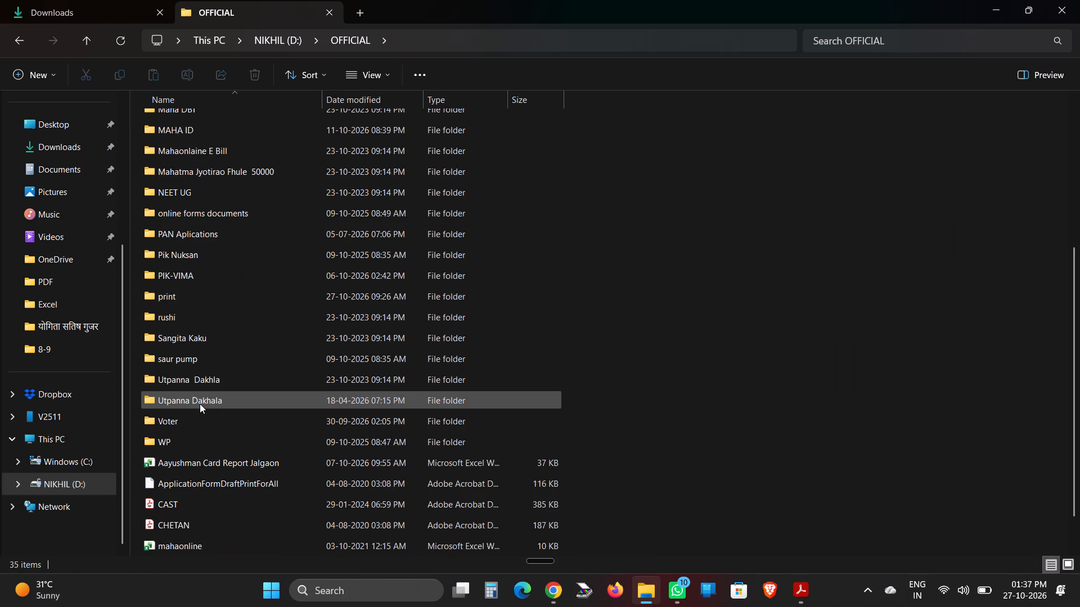
{"action": "scroll", "coordinate": [200, 404], "scroll_direction": "up", "scroll_amount": 3}
{"action": "scroll", "coordinate": [199, 380], "scroll_direction": "down", "scroll_amount": 4}
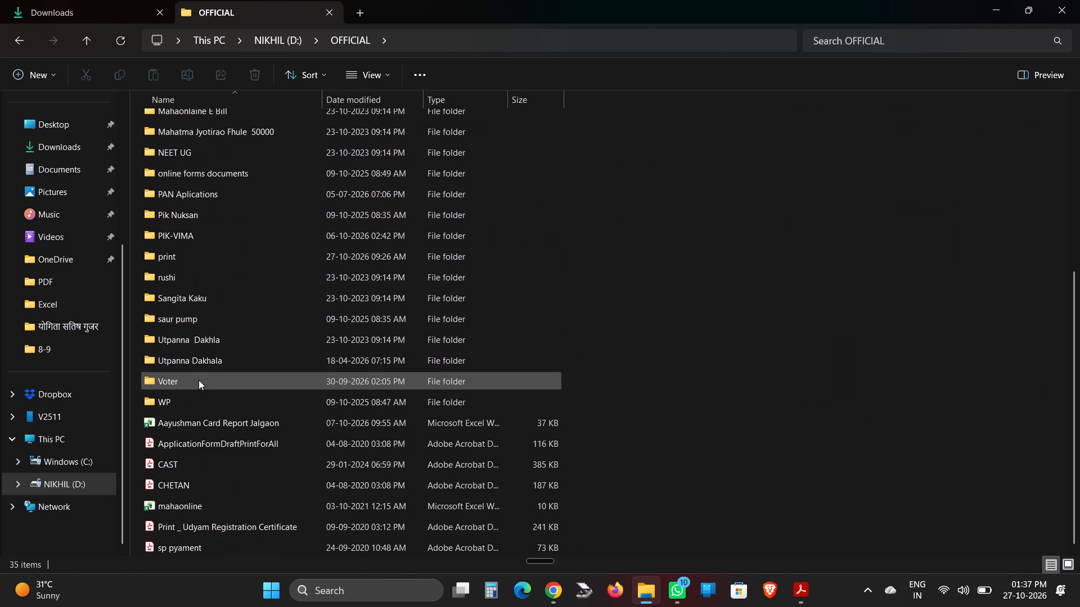
{"action": "double_click", "coordinate": [211, 238]}
{"action": "double_click", "coordinate": [211, 230]}
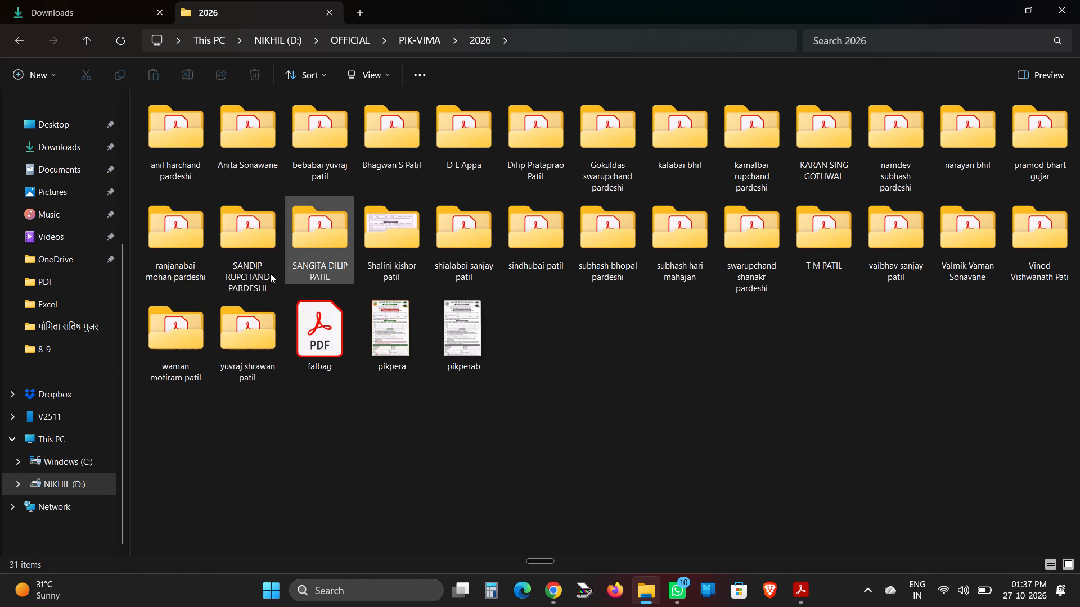
Look through the 2026 farmer folders and check the saved Satbara file's survey number in the Sonavane farmer's folder.
{"action": "left_click", "coordinate": [254, 138]}
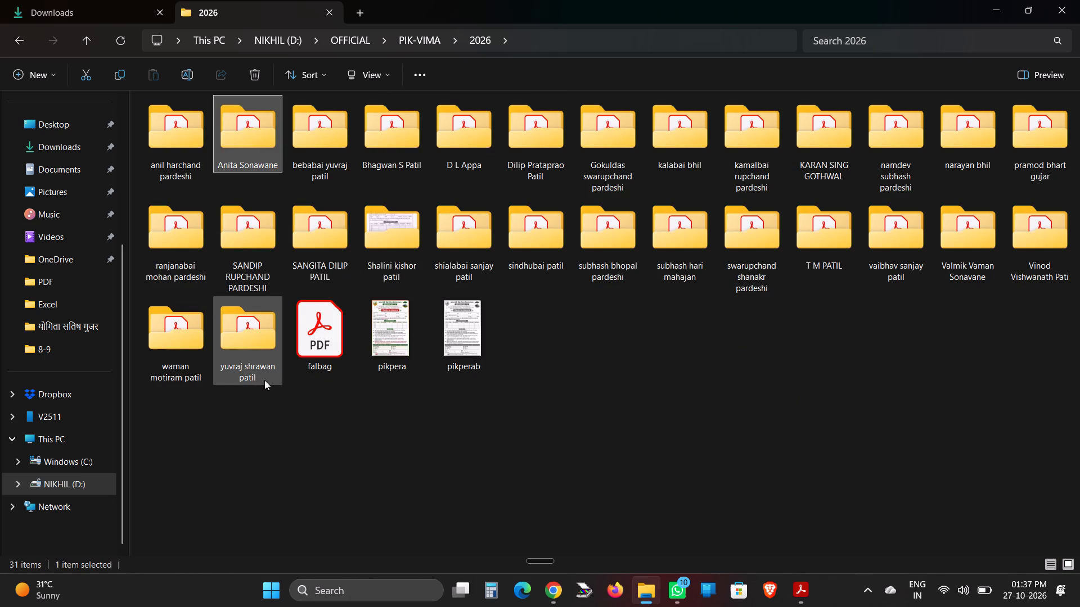
{"action": "left_click", "coordinate": [182, 337]}
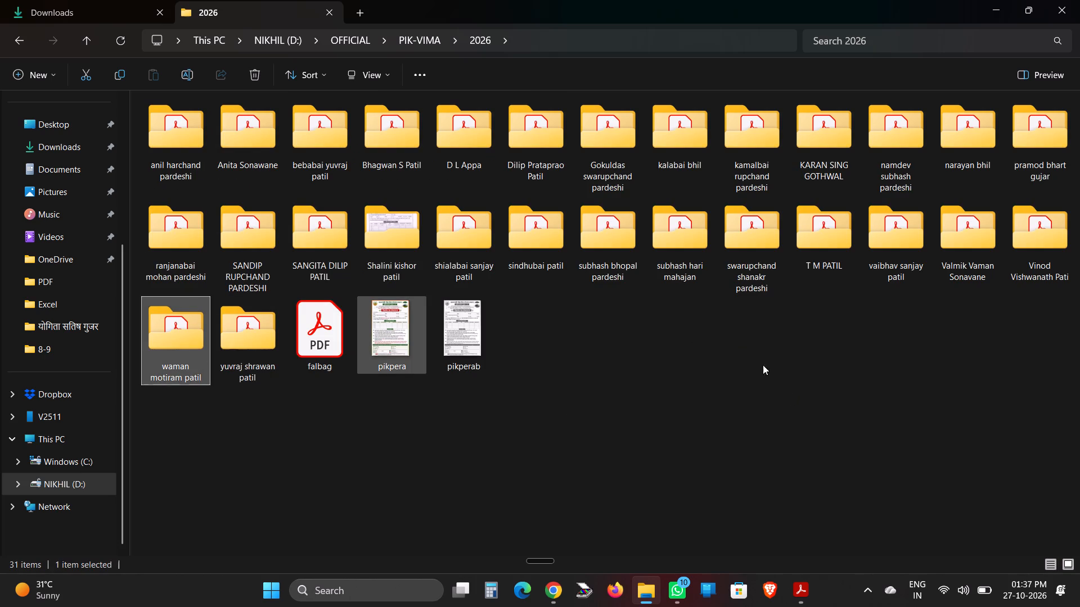
{"action": "left_click", "coordinate": [1032, 240]}
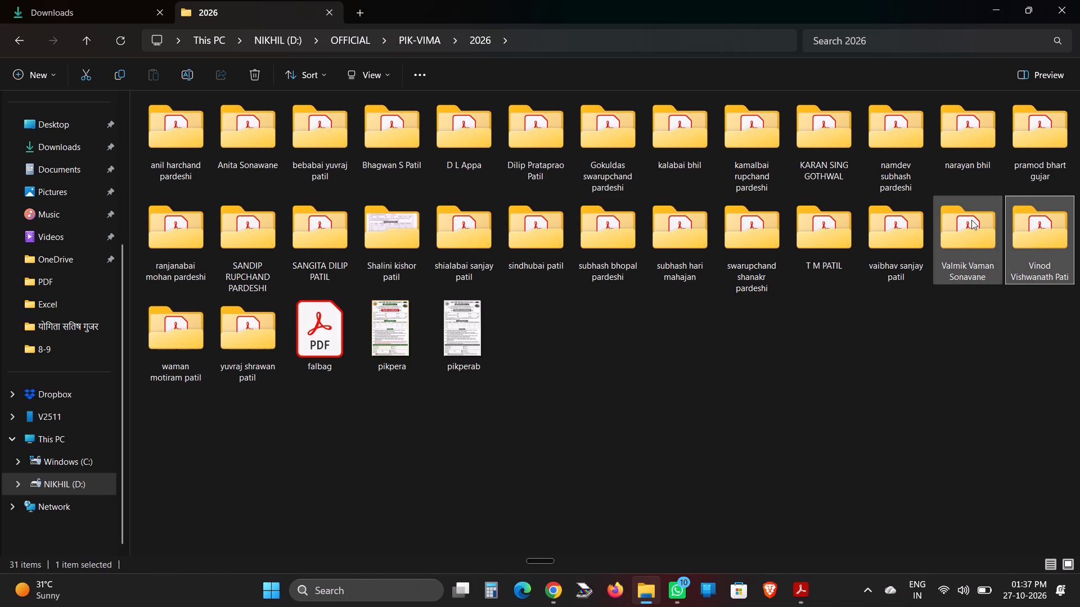
{"action": "left_click", "coordinate": [971, 220]}
{"action": "double_click", "coordinate": [971, 233]}
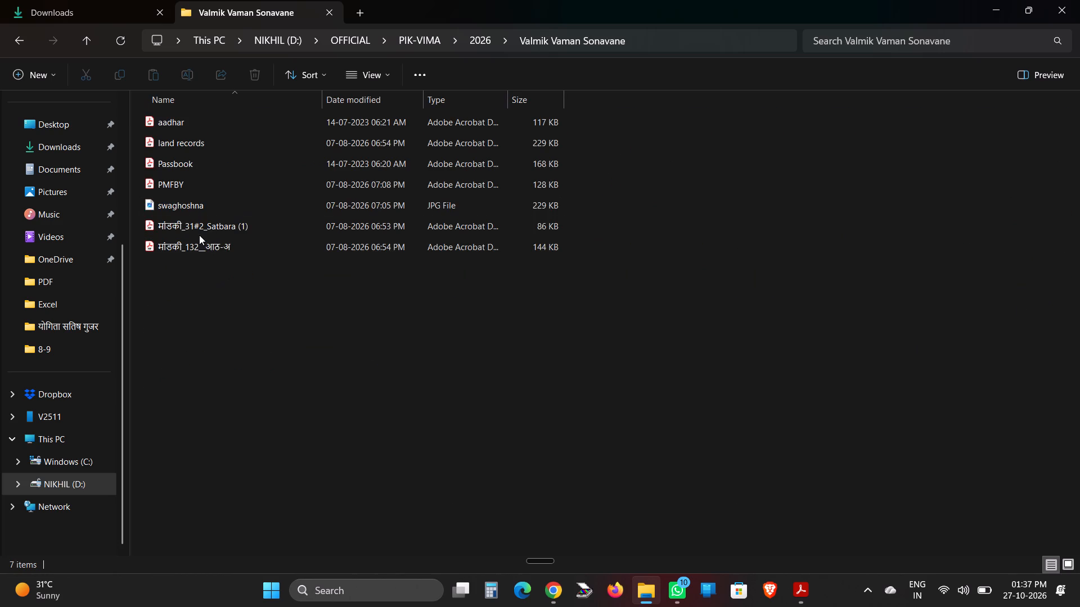
{"action": "left_click", "coordinate": [232, 229]}
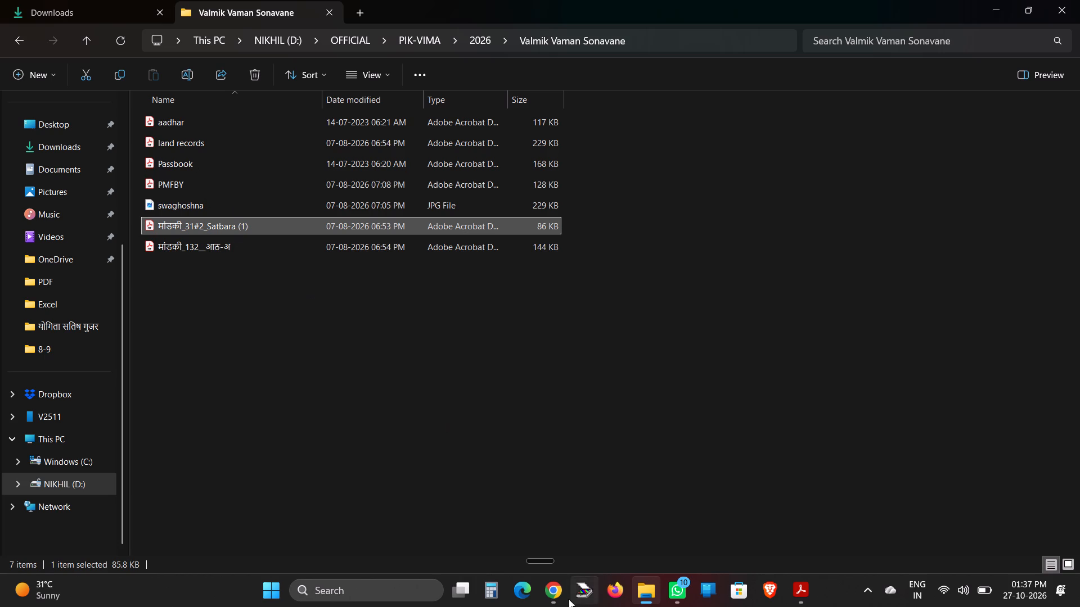
{"action": "left_click", "coordinate": [16, 38]}
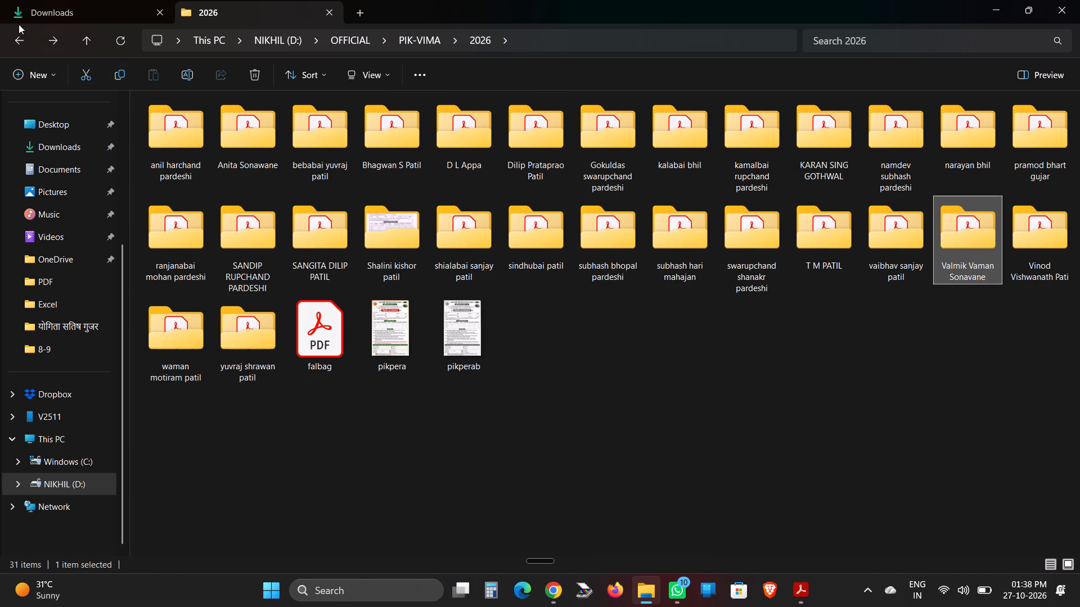
{"action": "left_click", "coordinate": [16, 40]}
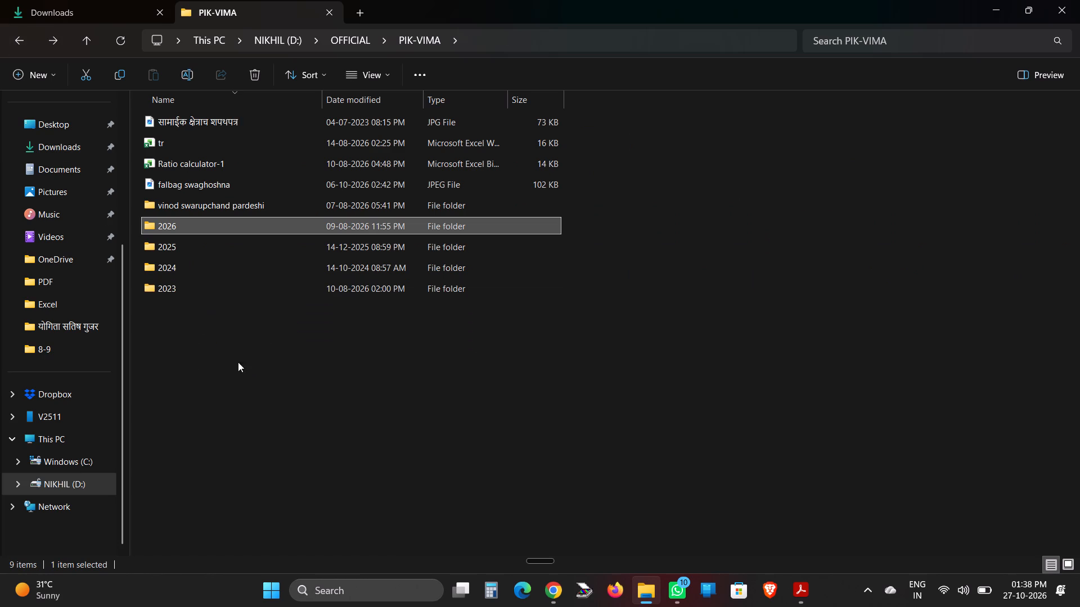
Back in the browser, set the district to जळगाव and the taluka to पाचोरा on the 7/12 form.
{"action": "left_click", "coordinate": [550, 587]}
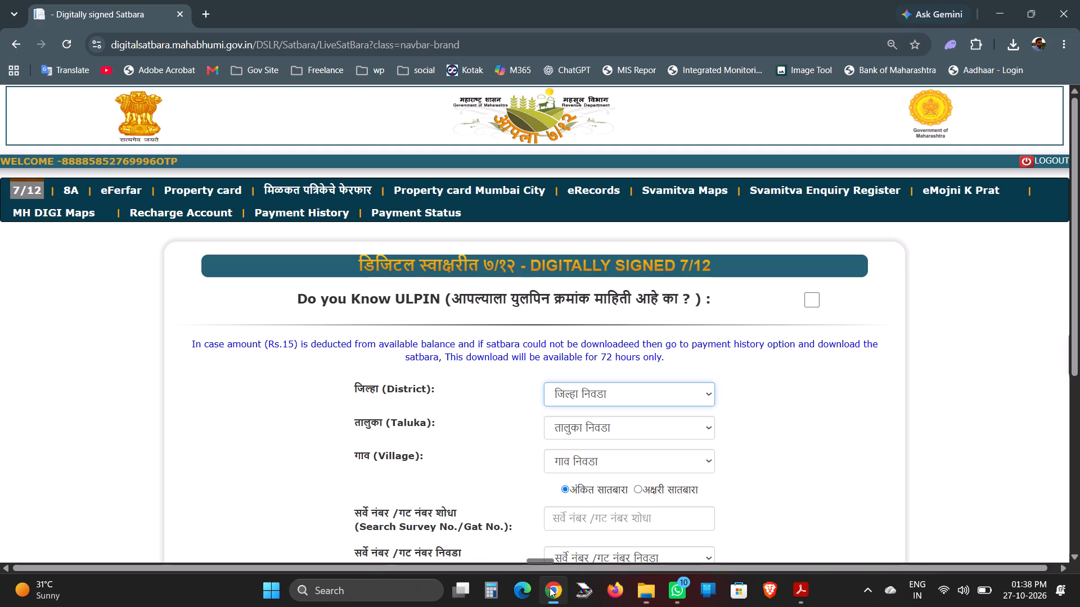
{"action": "left_click", "coordinate": [586, 402]}
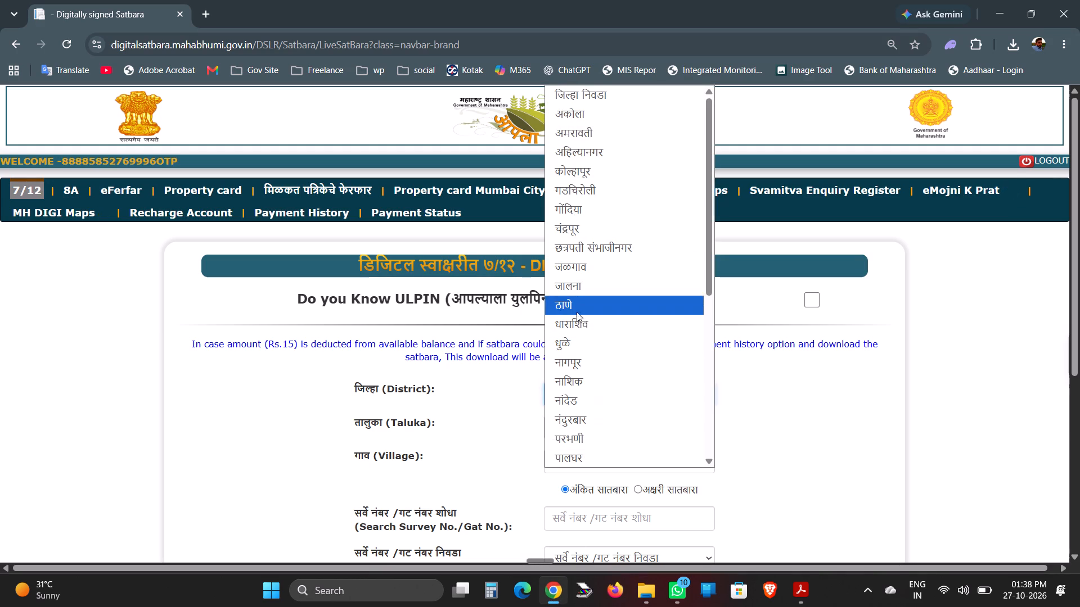
{"action": "left_click", "coordinate": [575, 273]}
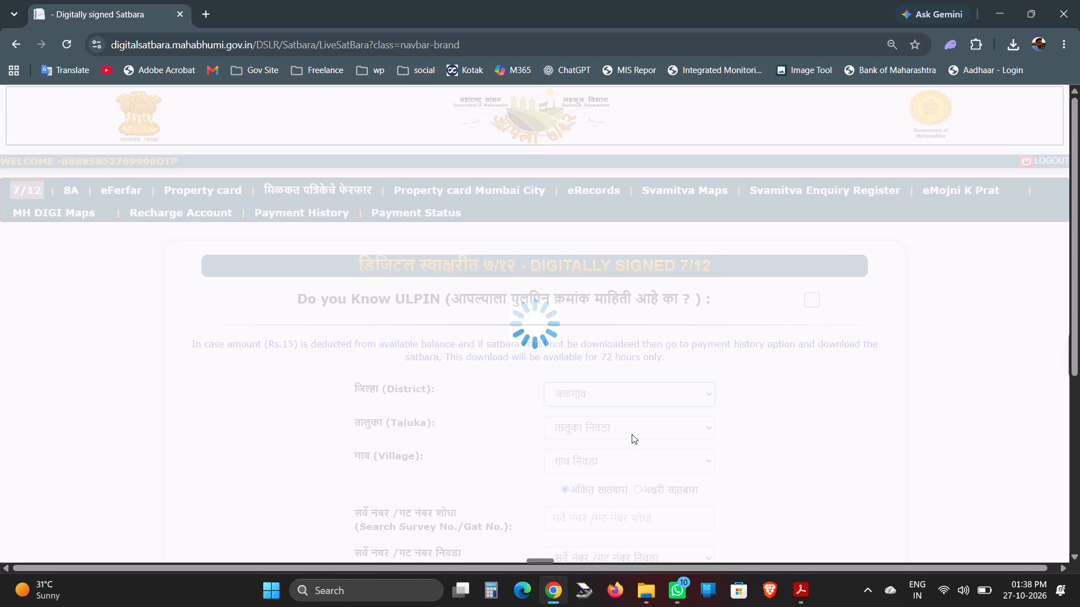
{"action": "scroll", "coordinate": [668, 379], "scroll_direction": "down", "scroll_amount": 2}
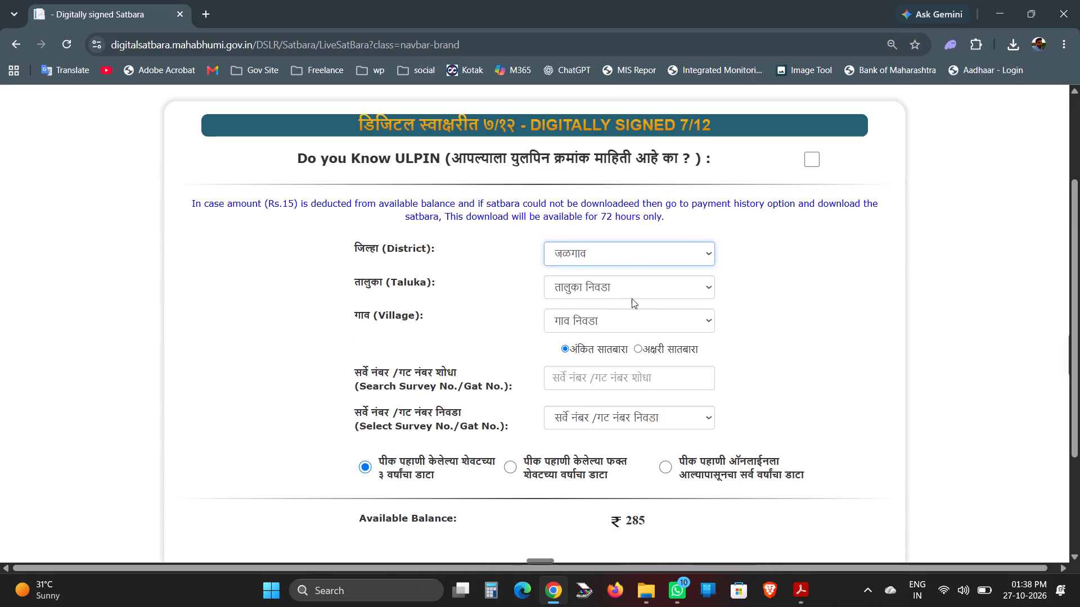
{"action": "left_click", "coordinate": [631, 291]}
{"action": "left_click", "coordinate": [619, 246]}
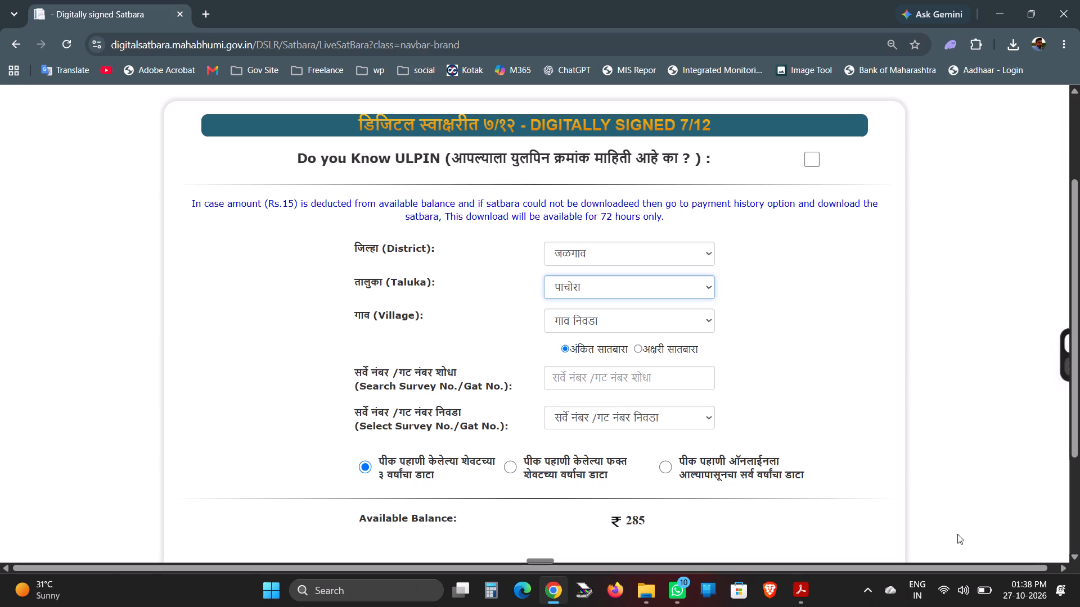
Set the village to मांडकी on the digitally signed 7/12 form.
{"action": "left_click", "coordinate": [637, 320]}
{"action": "scroll", "coordinate": [636, 316], "scroll_direction": "down", "scroll_amount": 3}
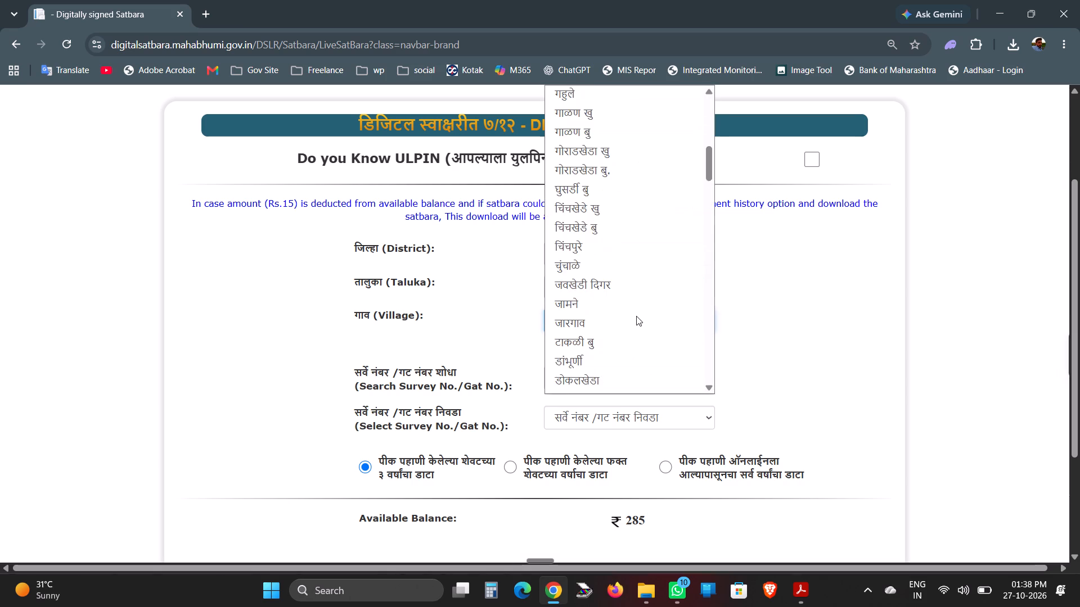
{"action": "scroll", "coordinate": [636, 316], "scroll_direction": "down", "scroll_amount": 5}
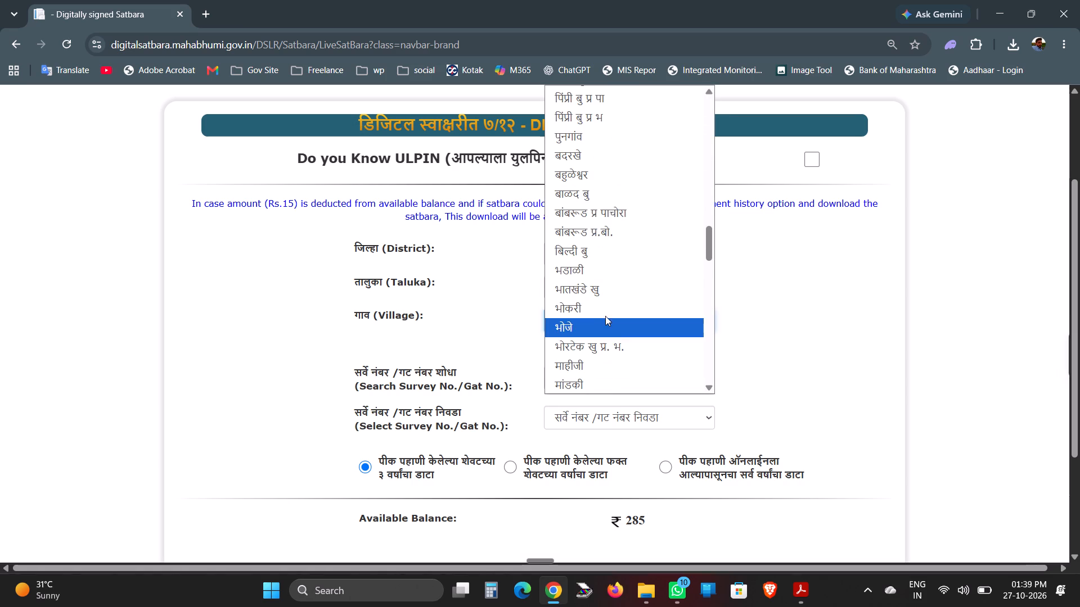
{"action": "scroll", "coordinate": [604, 303], "scroll_direction": "down", "scroll_amount": 1}
{"action": "left_click", "coordinate": [598, 246]}
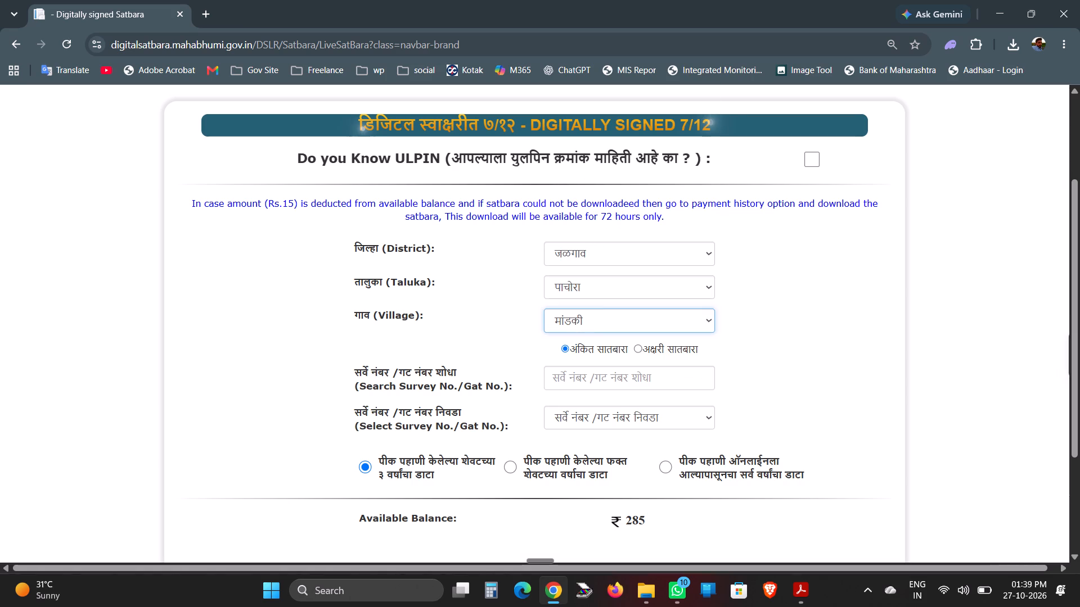
{"action": "left_click", "coordinate": [831, 341]}
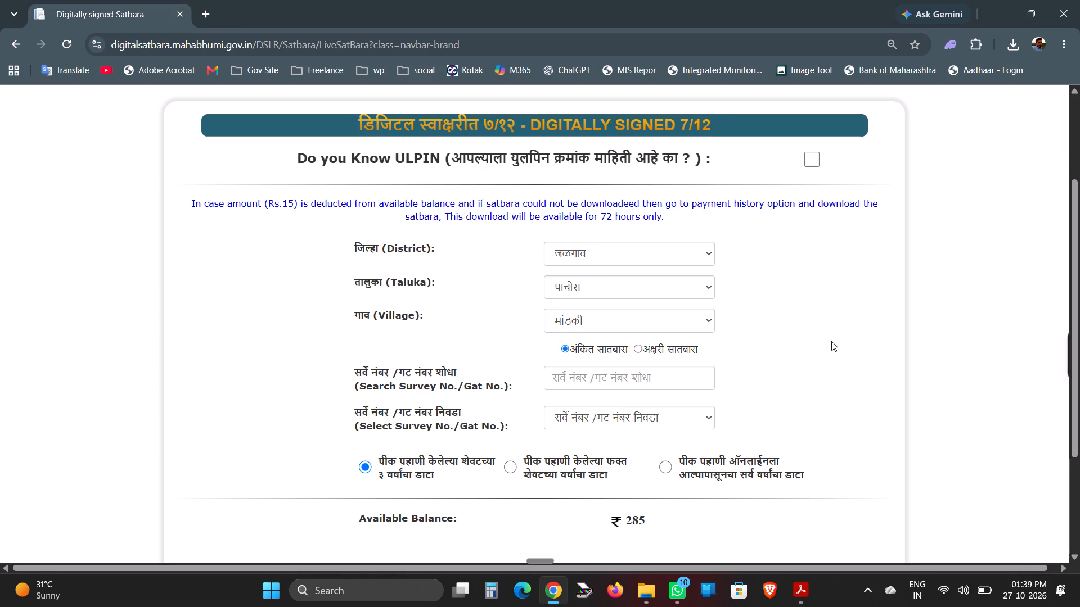
{"action": "left_click", "coordinate": [767, 370]}
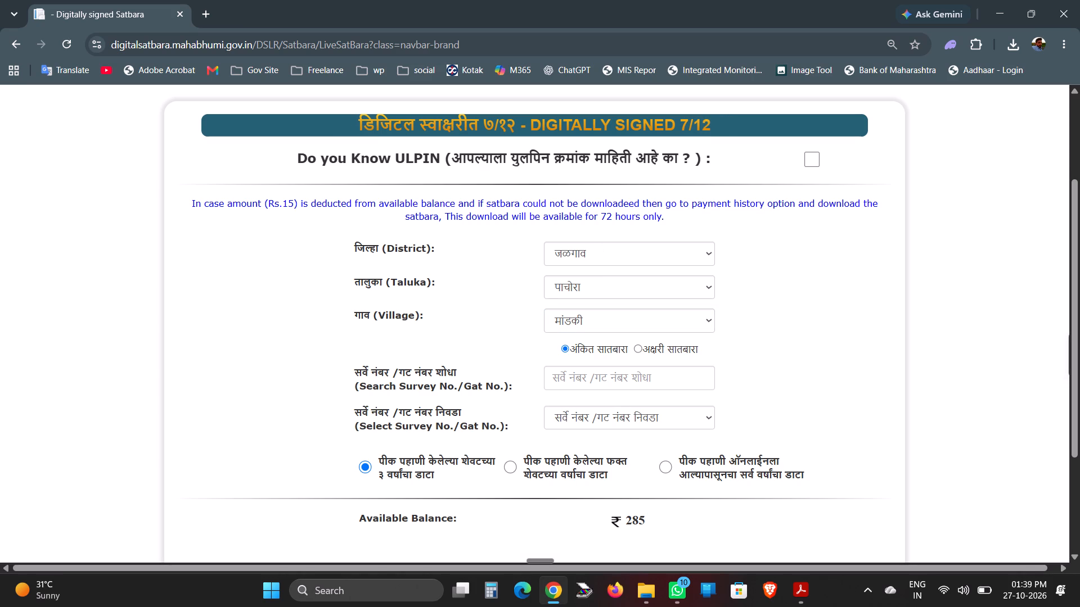
{"action": "left_click", "coordinate": [673, 371]}
{"action": "scroll", "coordinate": [520, 434], "scroll_direction": "up", "scroll_amount": 4}
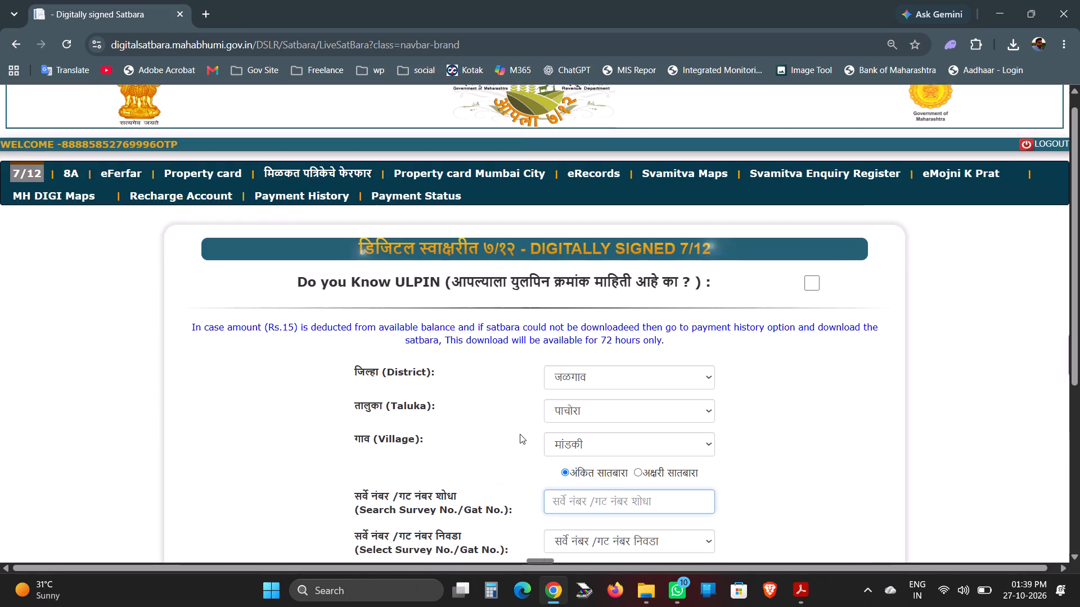
{"action": "scroll", "coordinate": [514, 430], "scroll_direction": "down", "scroll_amount": 5}
{"action": "key", "text": "alt+Tab"}
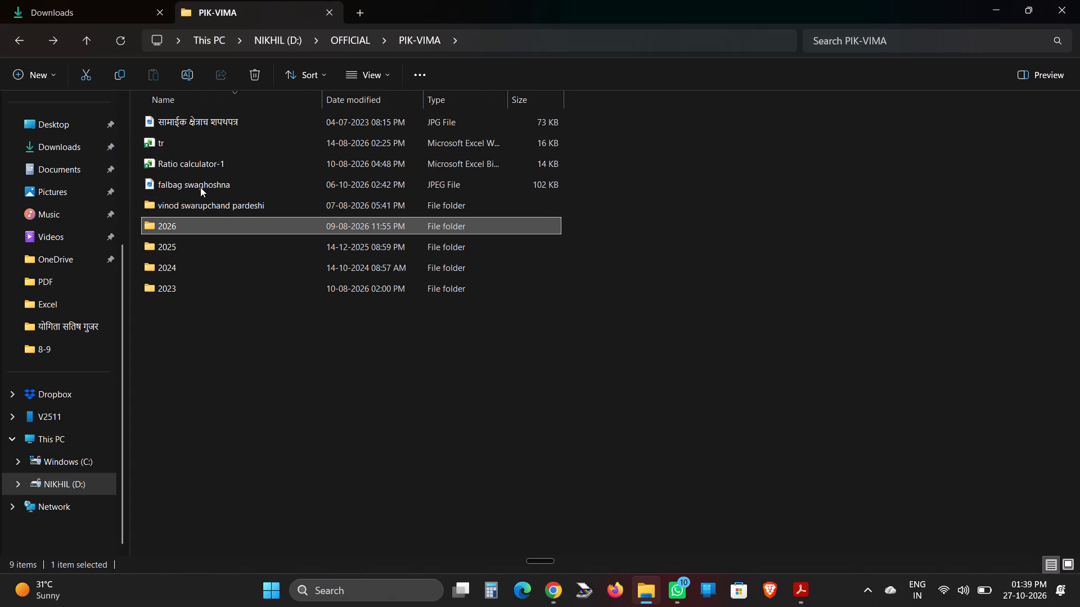
{"action": "double_click", "coordinate": [191, 228]}
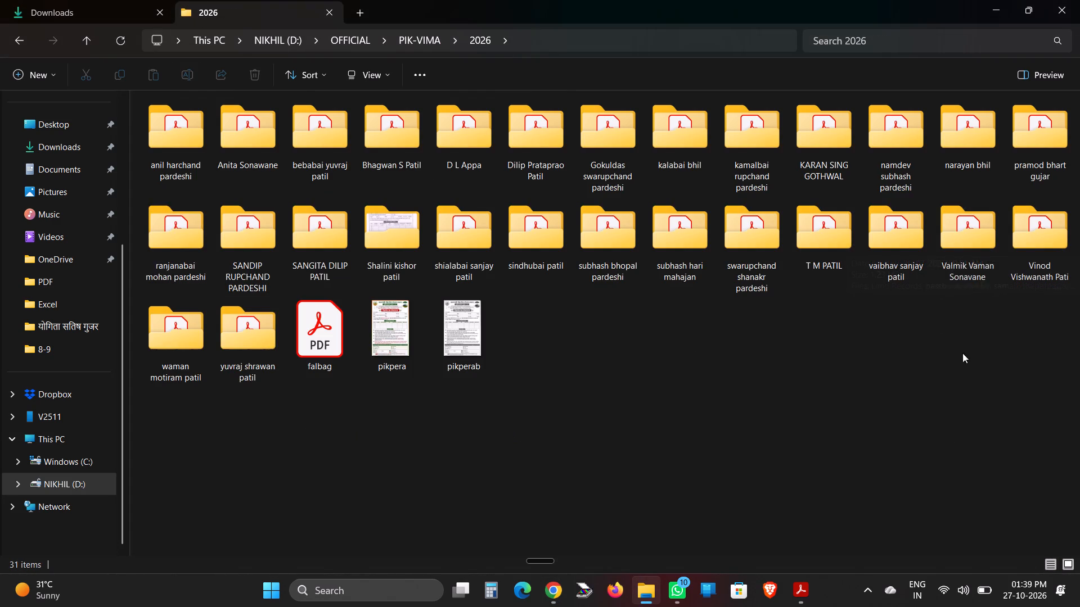
{"action": "double_click", "coordinate": [962, 242]}
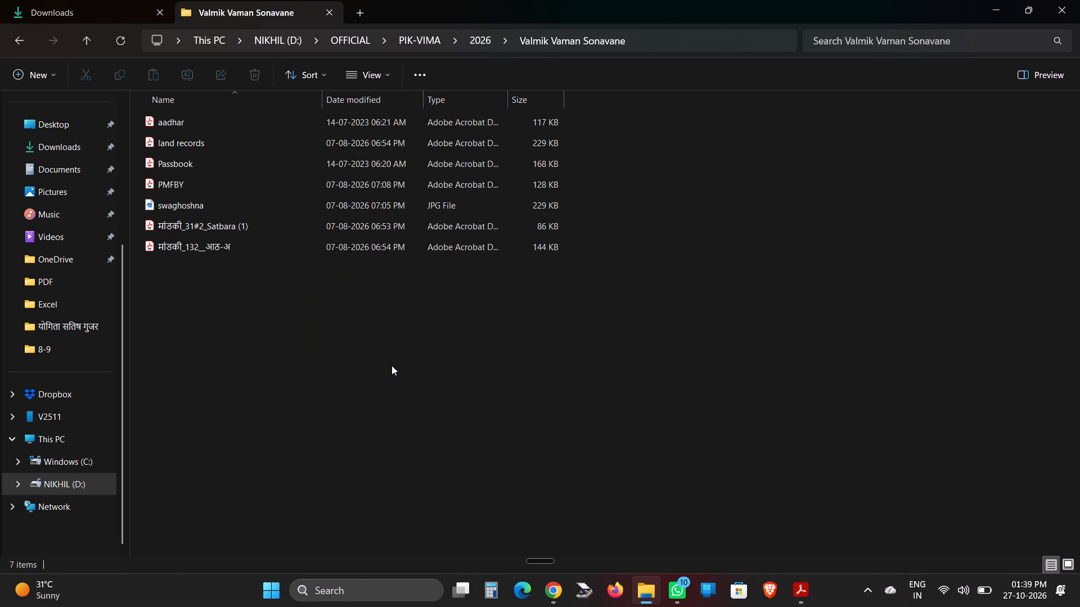
{"action": "key", "text": "alt+Tab"}
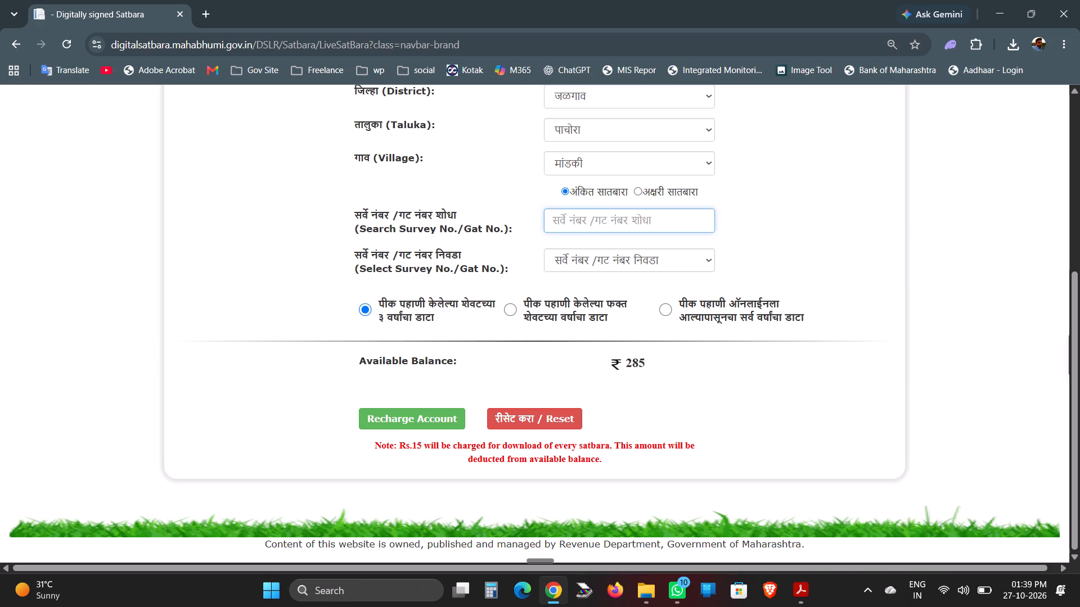
{"action": "type", "text": "31"}
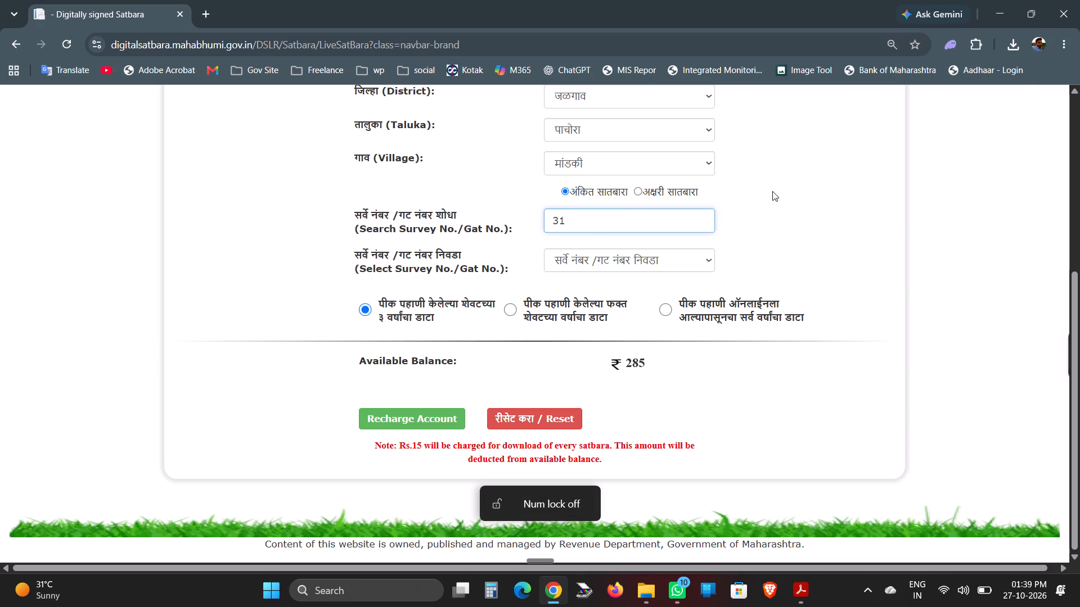
{"action": "left_click", "coordinate": [812, 240]}
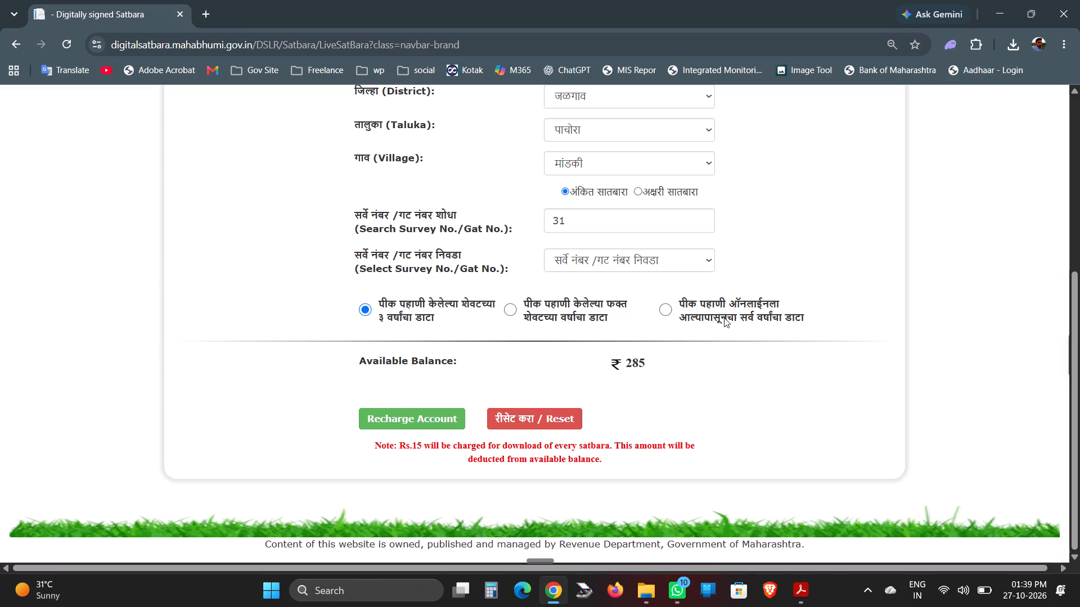
{"action": "left_click", "coordinate": [676, 265]}
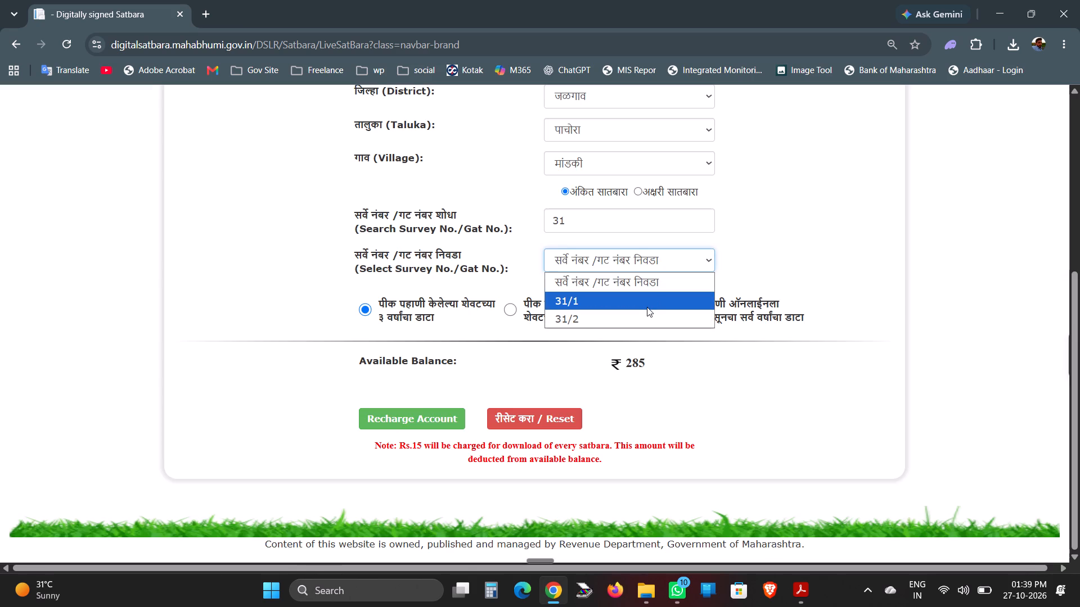
{"action": "key", "text": "alt+Tab"}
{"action": "key", "text": "alt+Tab"}
{"action": "key", "text": "alt+Tab"}
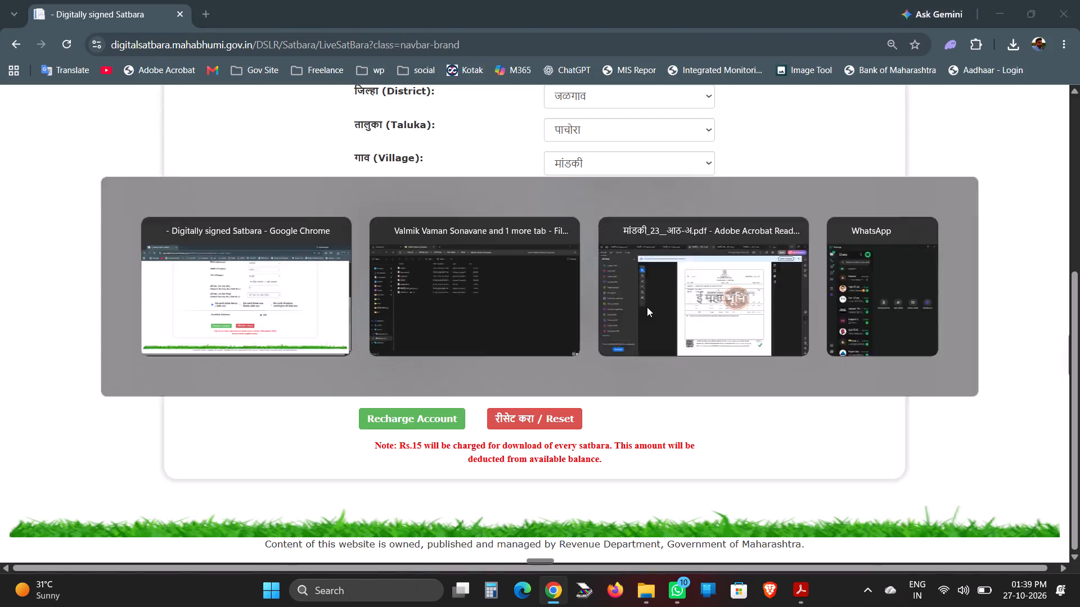
{"action": "key", "text": "alt+Tab"}
{"action": "left_click", "coordinate": [637, 260]}
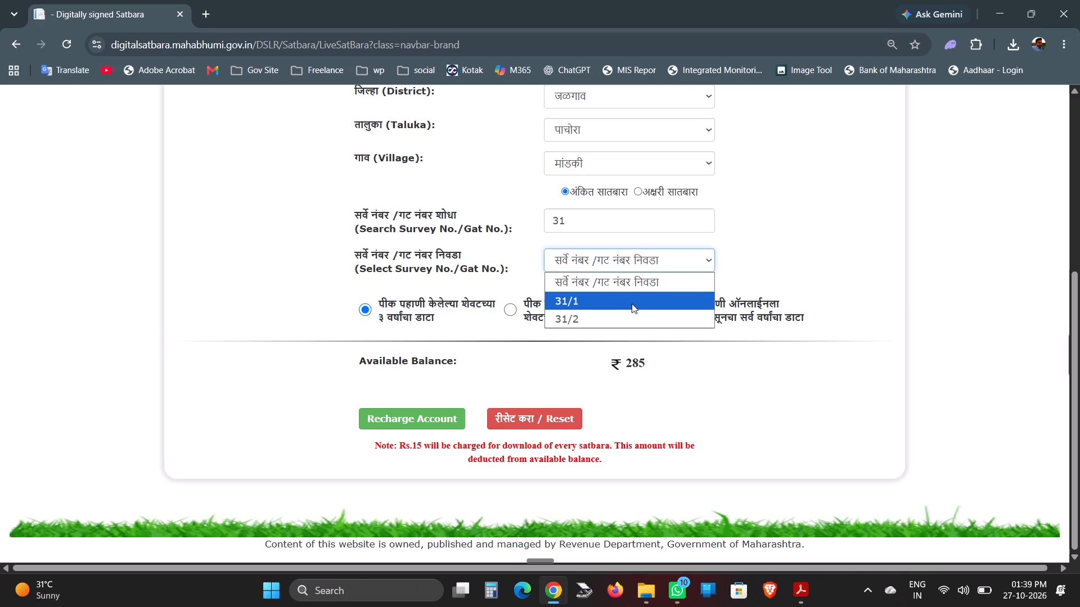
{"action": "left_click", "coordinate": [632, 311]}
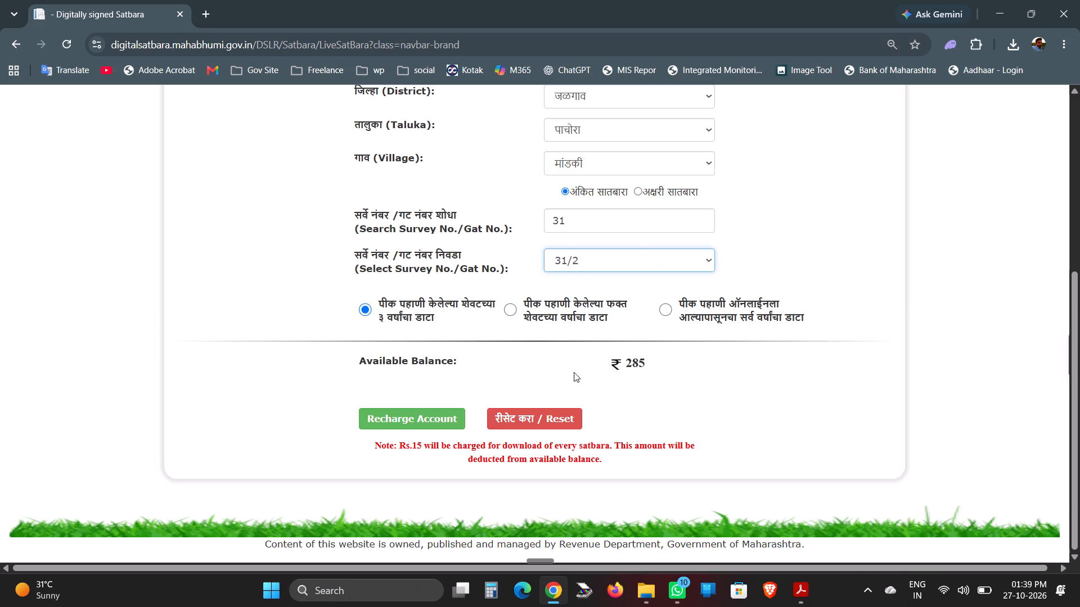
In File Explorer, look through the PIK-VIMA year folders and the farmer folders in 2025 > falbag, and return to the browser.
{"action": "left_click", "coordinate": [639, 601]}
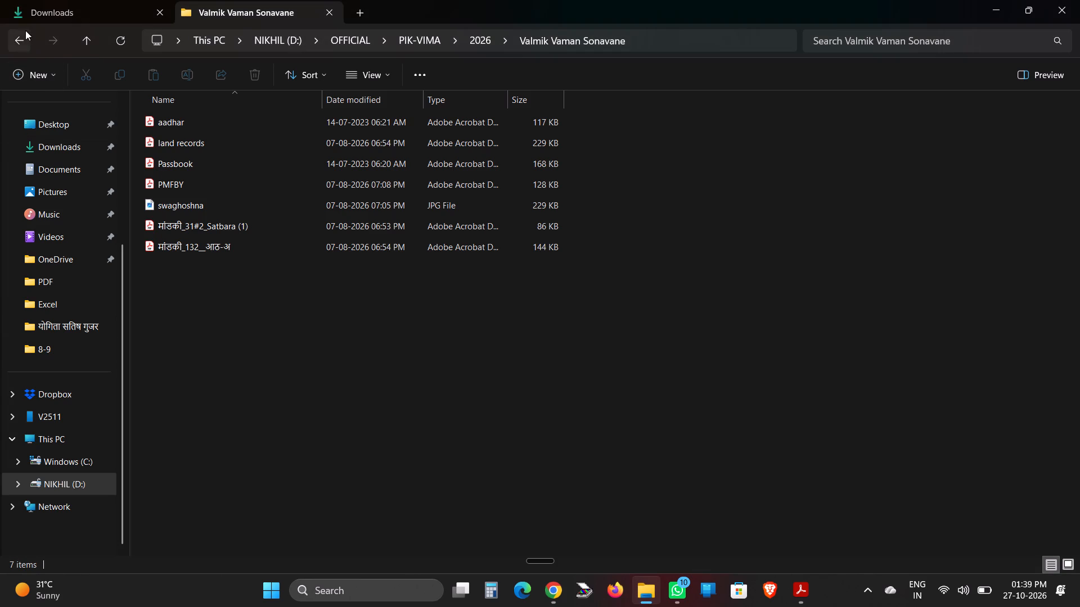
{"action": "left_click", "coordinate": [485, 39]}
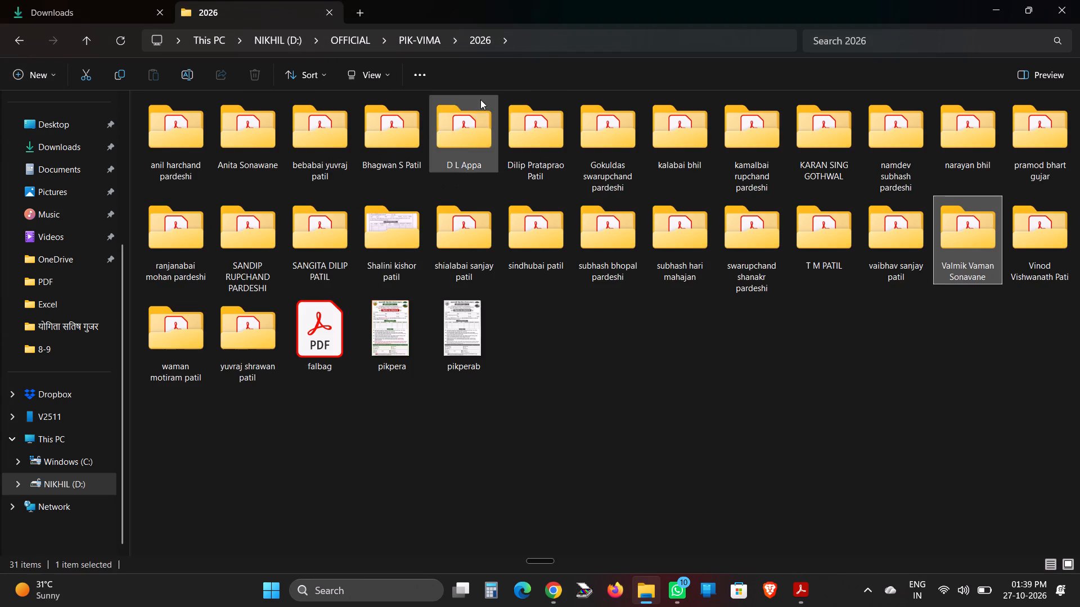
{"action": "left_click", "coordinate": [432, 36]}
{"action": "left_click", "coordinate": [211, 293]}
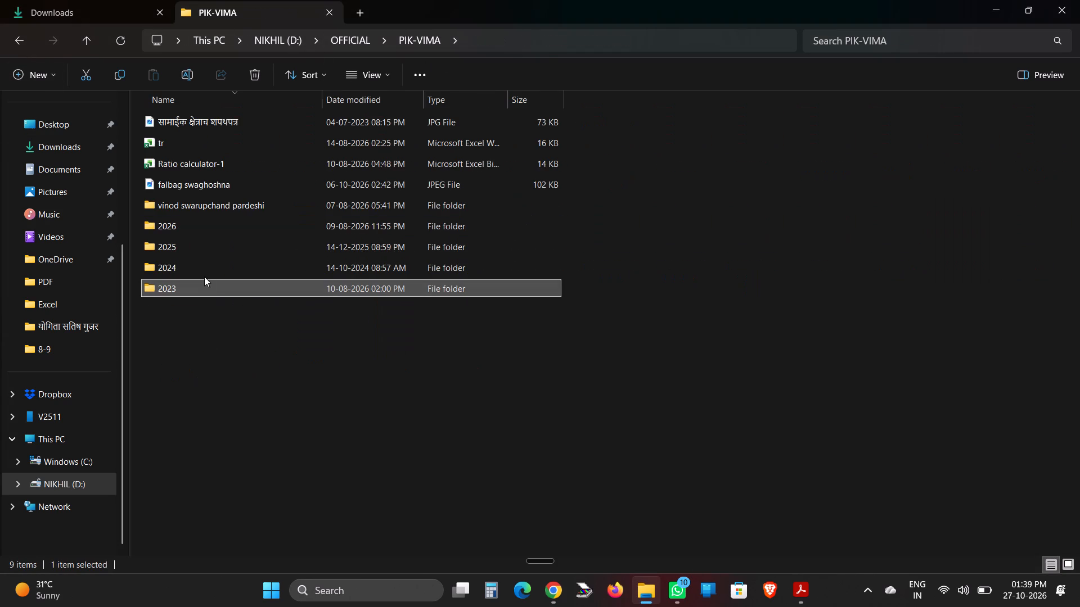
{"action": "left_click", "coordinate": [200, 268]}
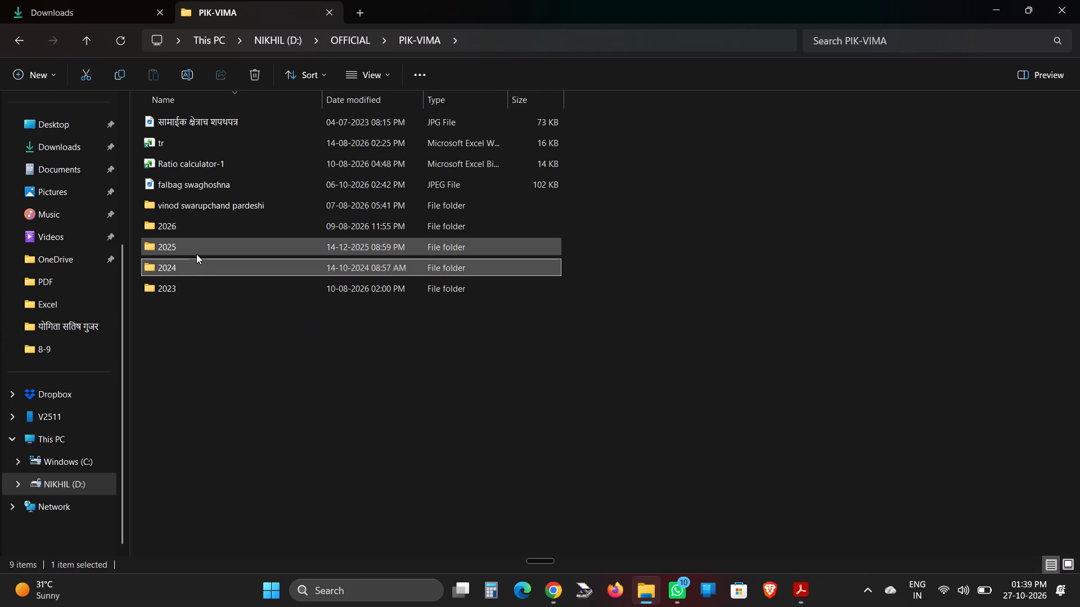
{"action": "double_click", "coordinate": [196, 250]}
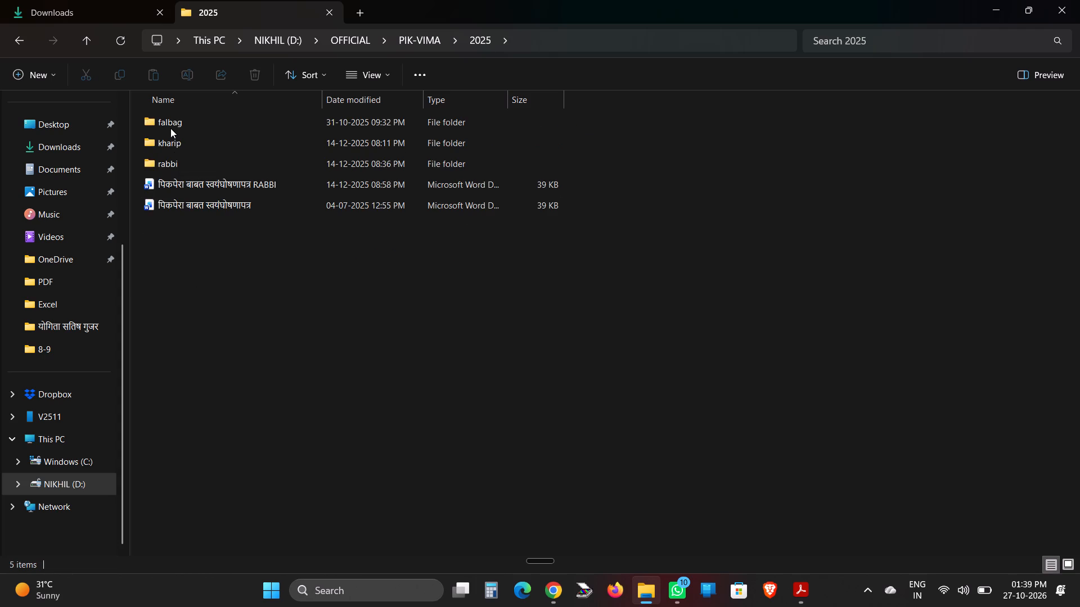
{"action": "double_click", "coordinate": [170, 128]}
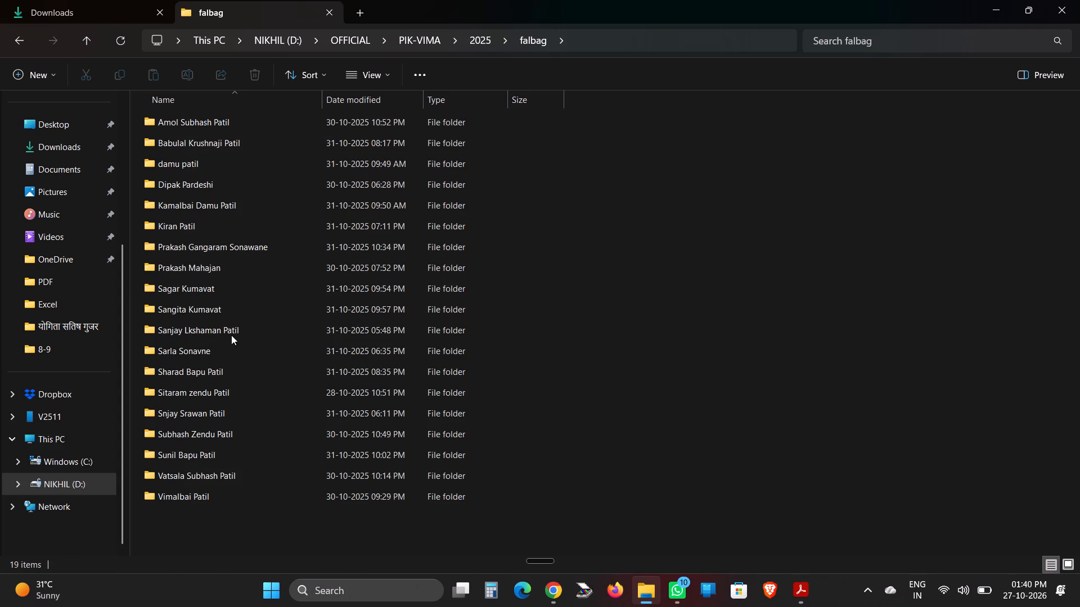
{"action": "left_click", "coordinate": [8, 40]}
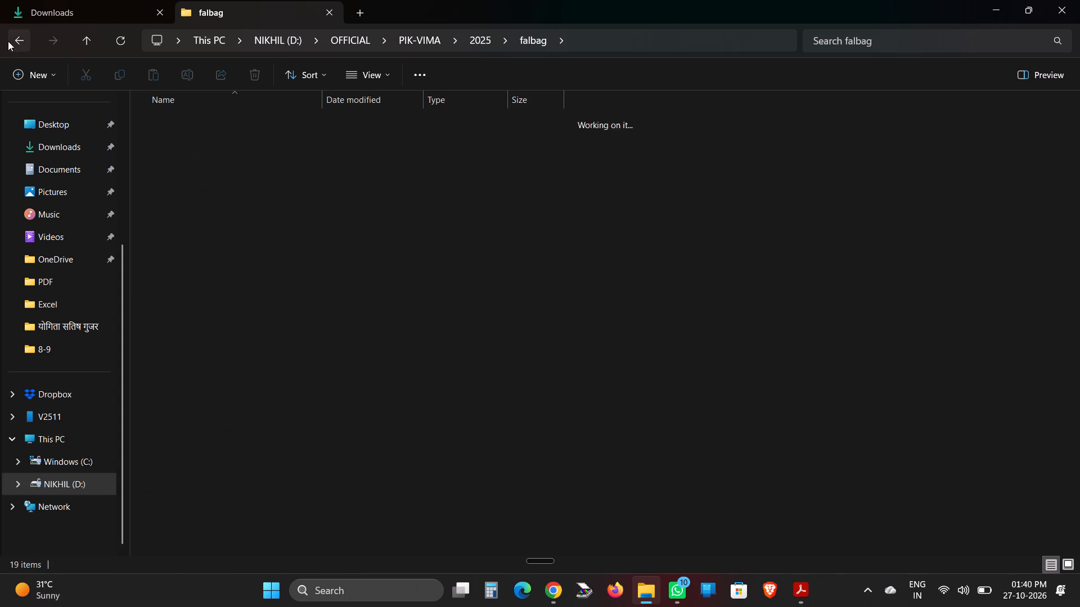
{"action": "left_click", "coordinate": [991, 10]}
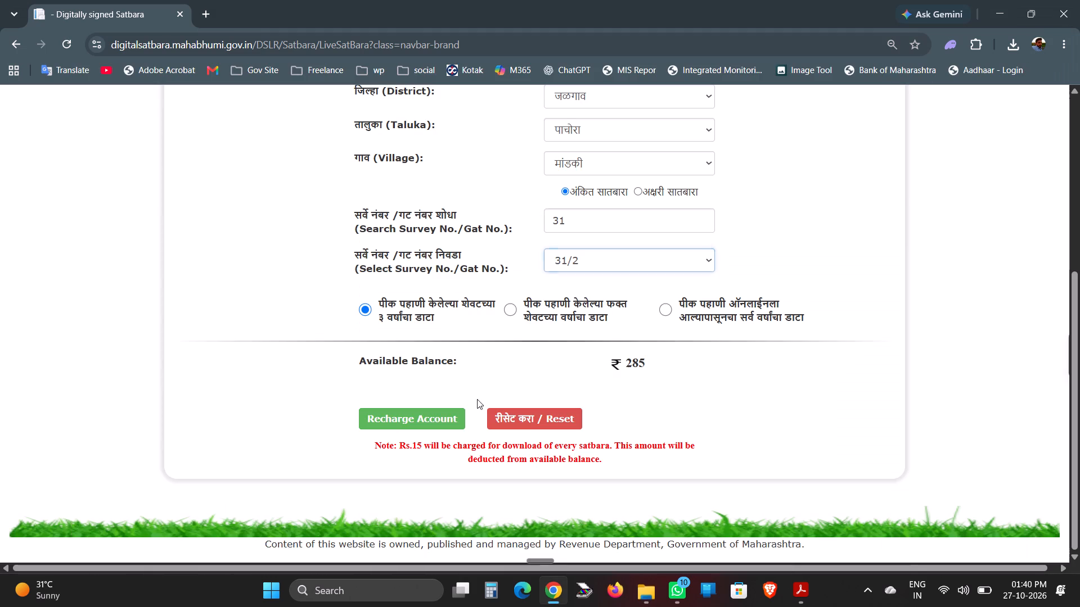
In a new browser tab, search for 7/12 utara and open the Mahabhulekh v2.0 site.
{"action": "left_click", "coordinate": [292, 291]}
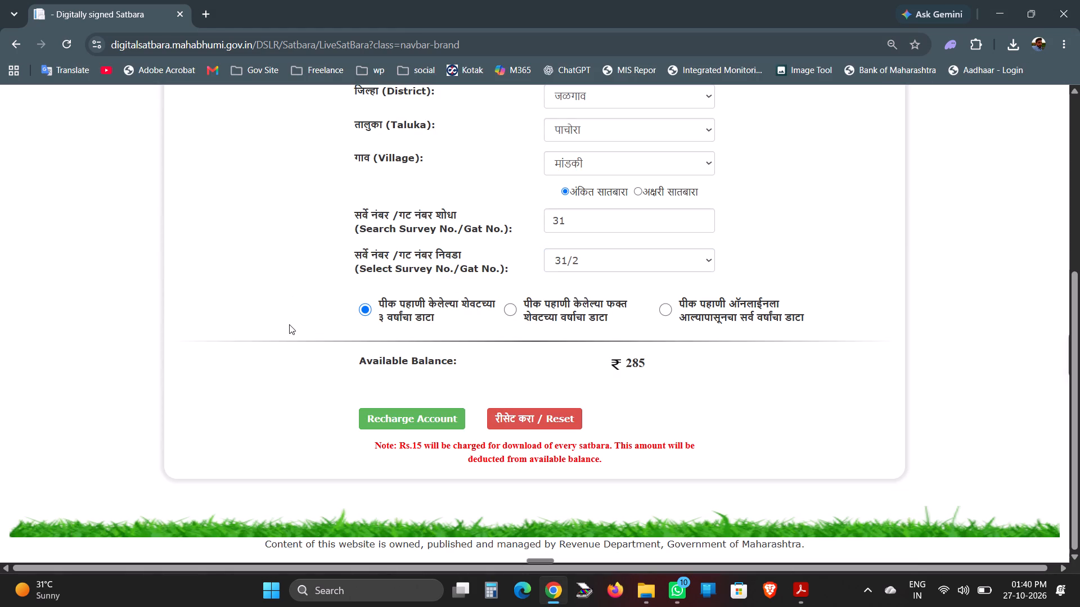
{"action": "scroll", "coordinate": [281, 200], "scroll_direction": "up", "scroll_amount": 5}
{"action": "left_click", "coordinate": [207, 11]}
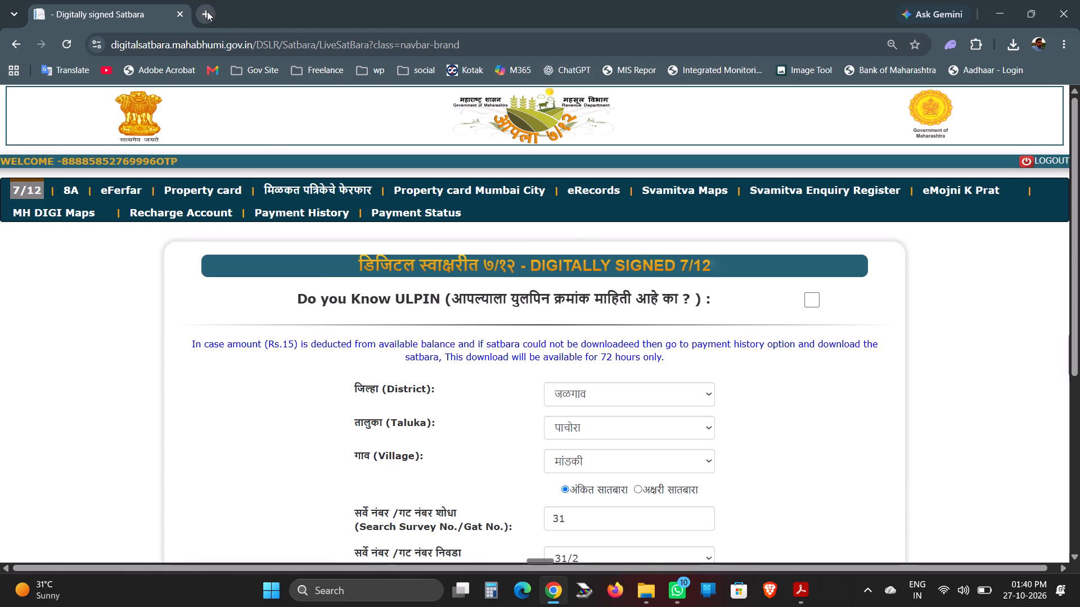
{"action": "left_click", "coordinate": [171, 48]}
{"action": "left_click", "coordinate": [166, 76]}
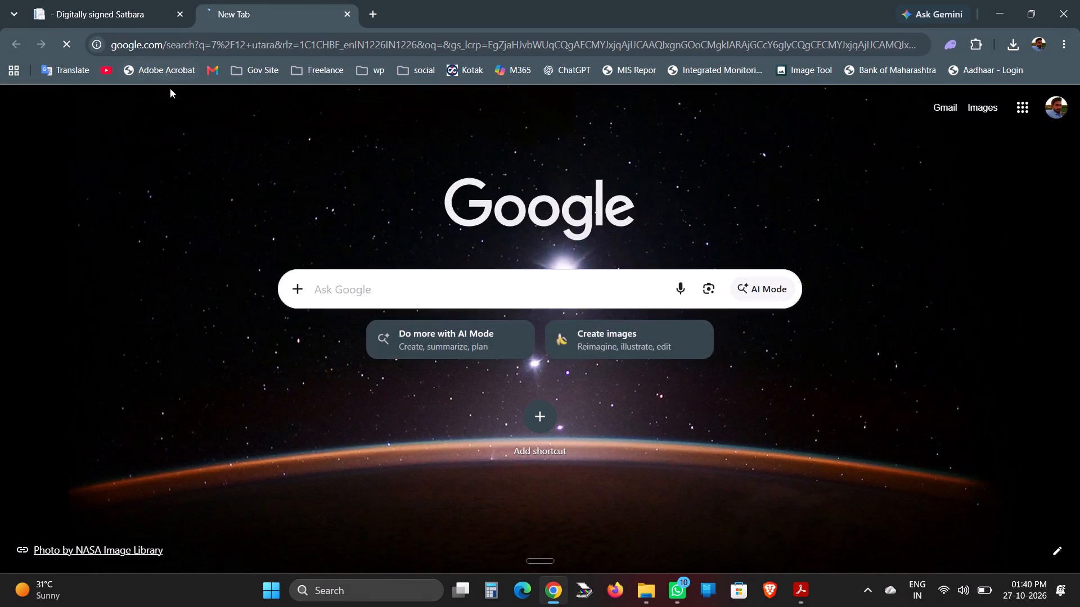
{"action": "left_click", "coordinate": [200, 241]}
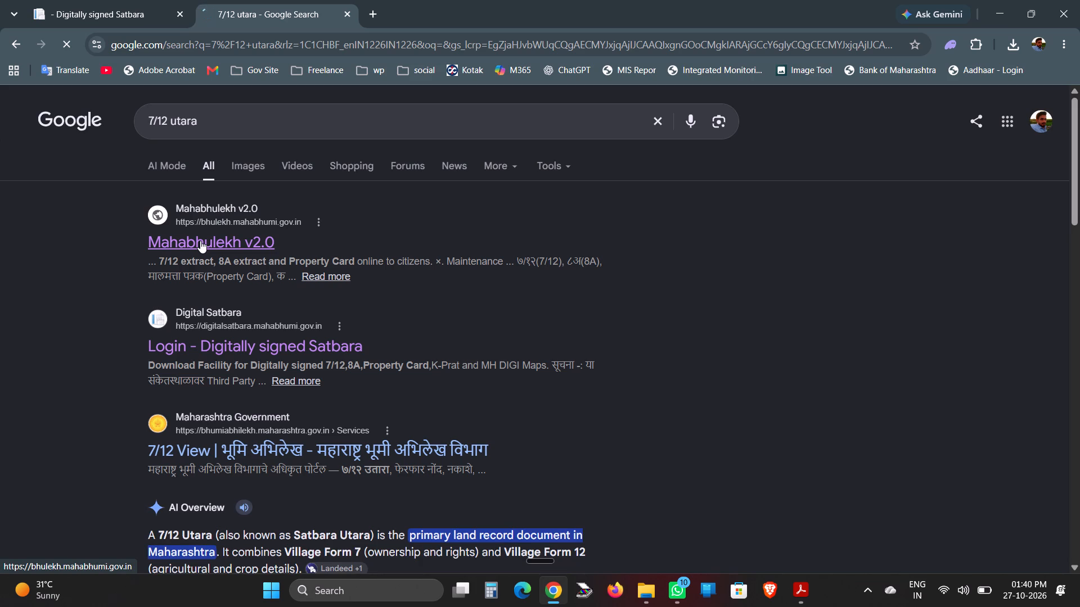
{"action": "left_click", "coordinate": [92, 0]}
{"action": "scroll", "coordinate": [512, 330], "scroll_direction": "down", "scroll_amount": 5}
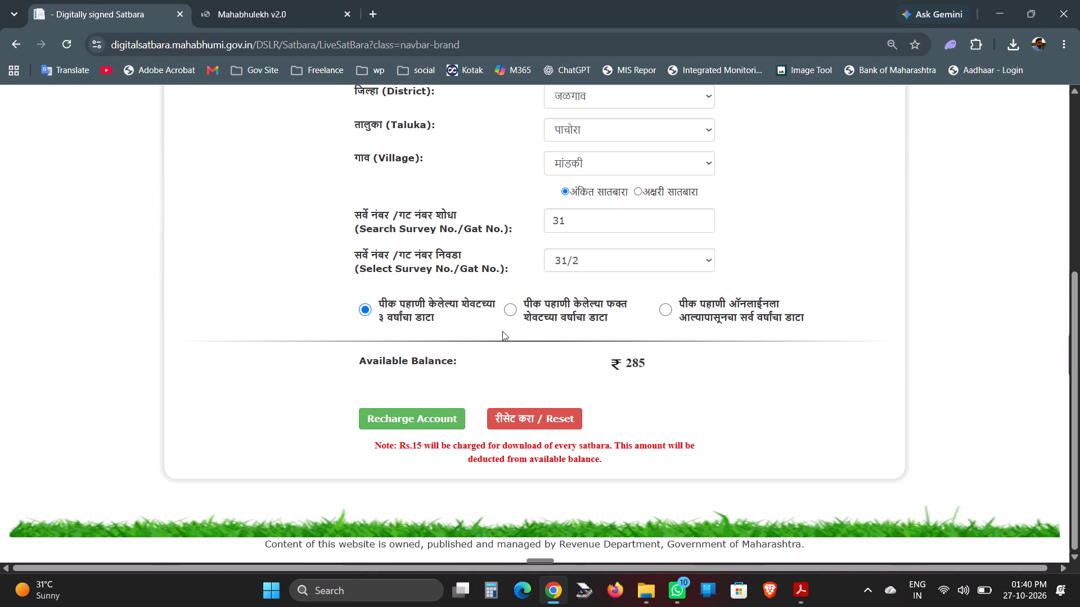
{"action": "left_click", "coordinate": [276, 0]}
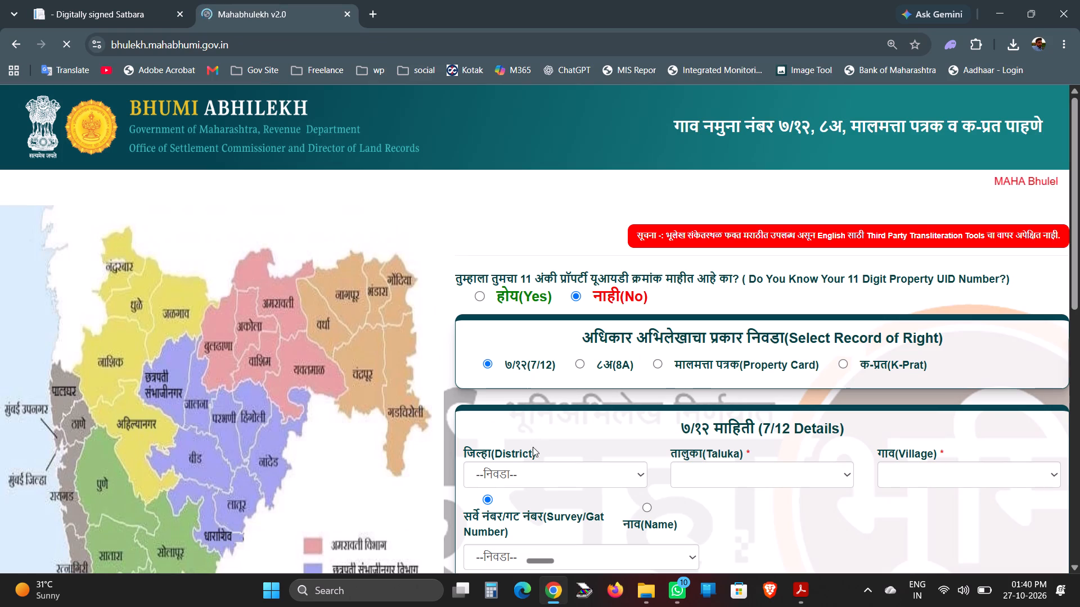
Set the Mahabhulekh 7/12 lookup to district जळगाव, taluka पाचोरा and village मांडकी.
{"action": "left_click", "coordinate": [533, 466]}
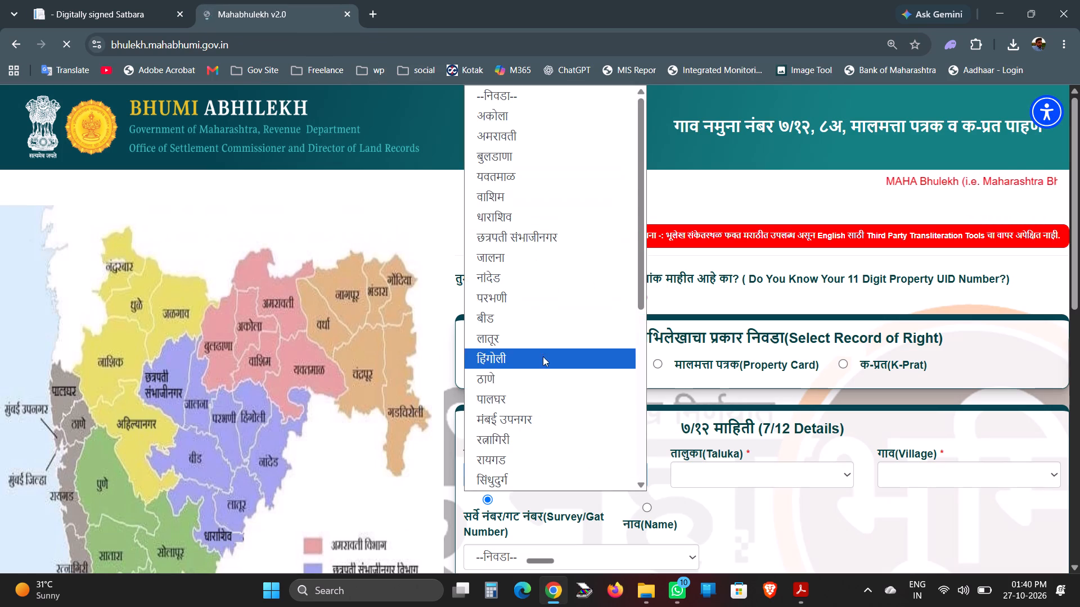
{"action": "scroll", "coordinate": [538, 208], "scroll_direction": "down", "scroll_amount": 1}
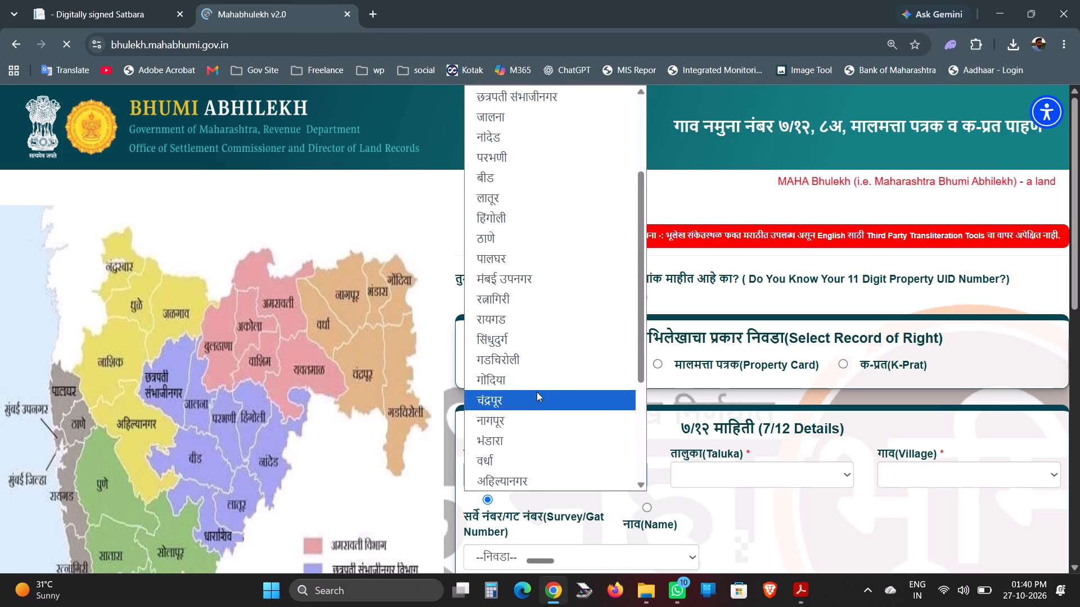
{"action": "scroll", "coordinate": [544, 238], "scroll_direction": "down", "scroll_amount": 1}
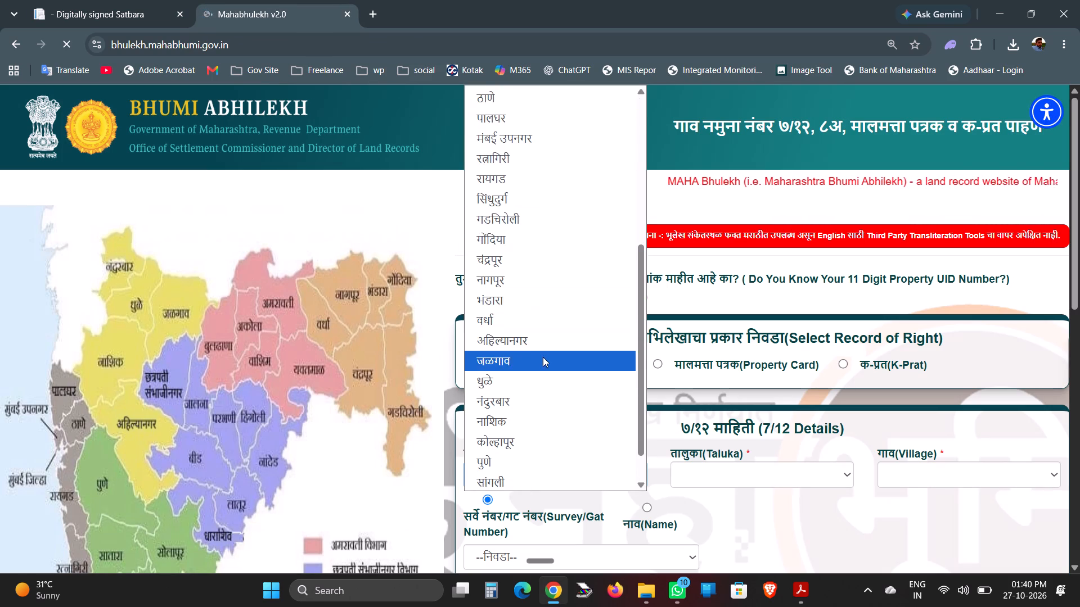
{"action": "left_click", "coordinate": [543, 361]}
{"action": "left_click", "coordinate": [724, 479]}
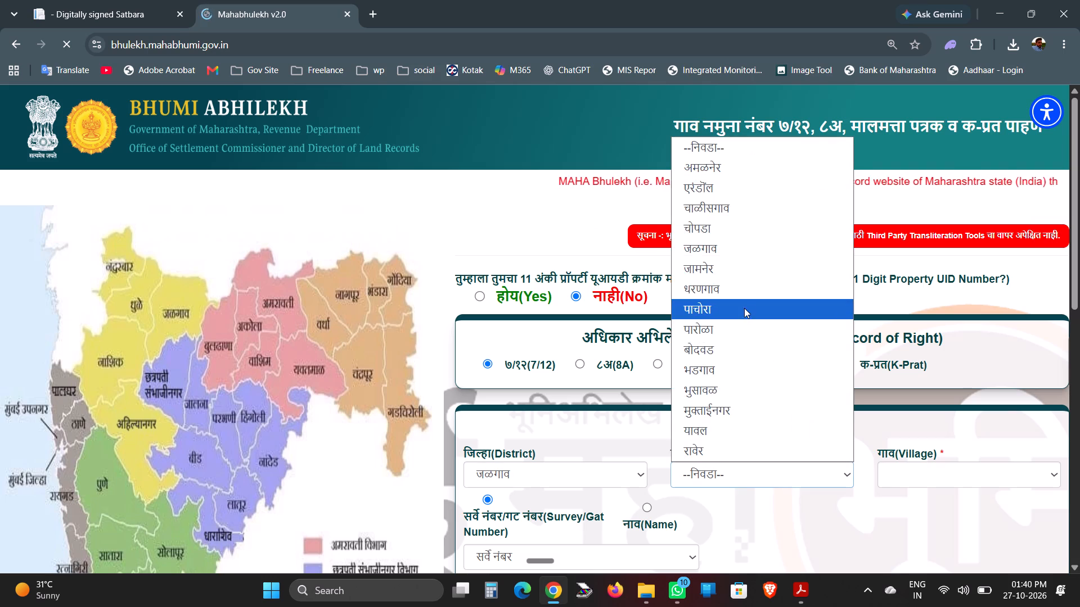
{"action": "left_click", "coordinate": [744, 299]}
{"action": "left_click", "coordinate": [919, 474]}
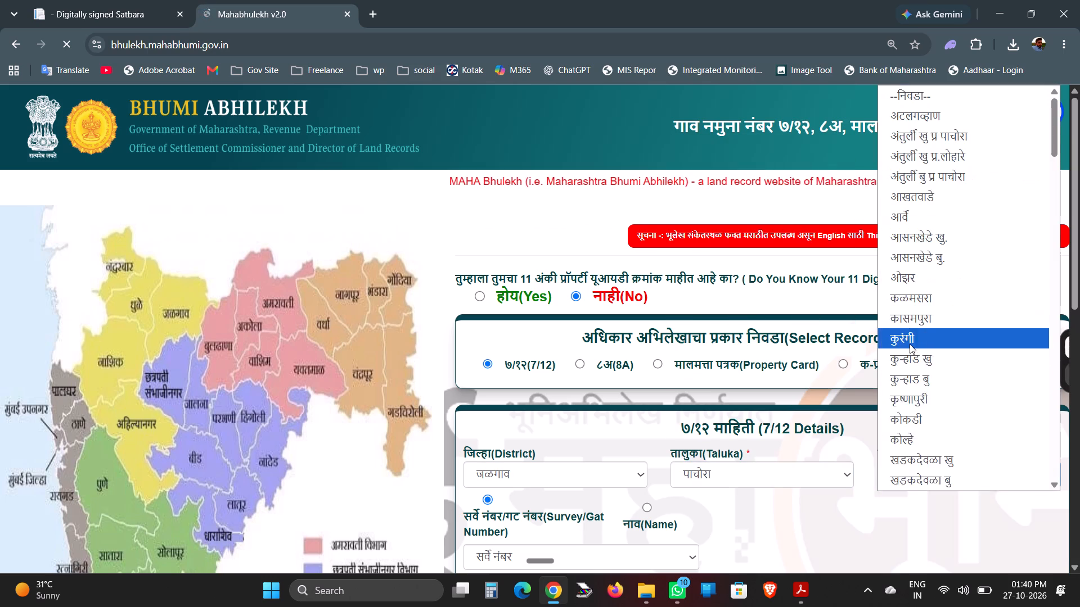
{"action": "scroll", "coordinate": [910, 344], "scroll_direction": "down", "scroll_amount": 6}
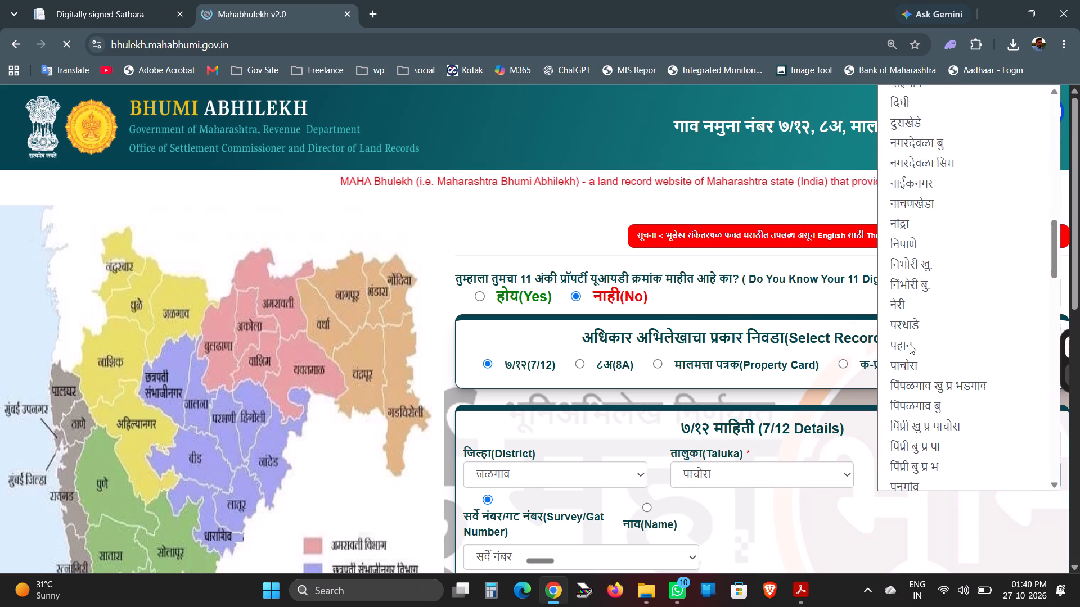
{"action": "scroll", "coordinate": [910, 344], "scroll_direction": "down", "scroll_amount": 2}
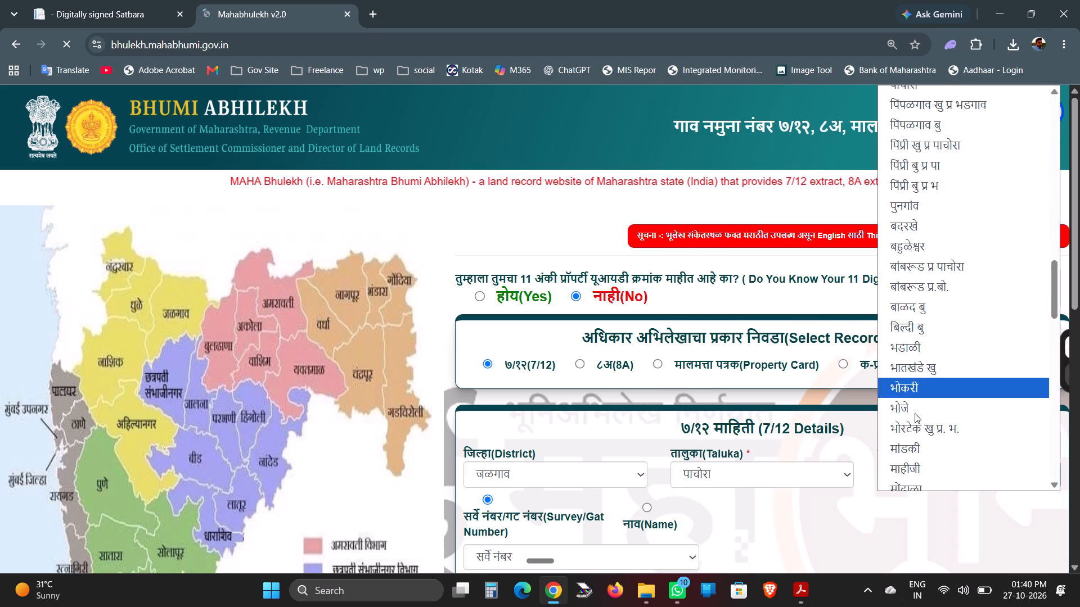
{"action": "left_click", "coordinate": [922, 445]}
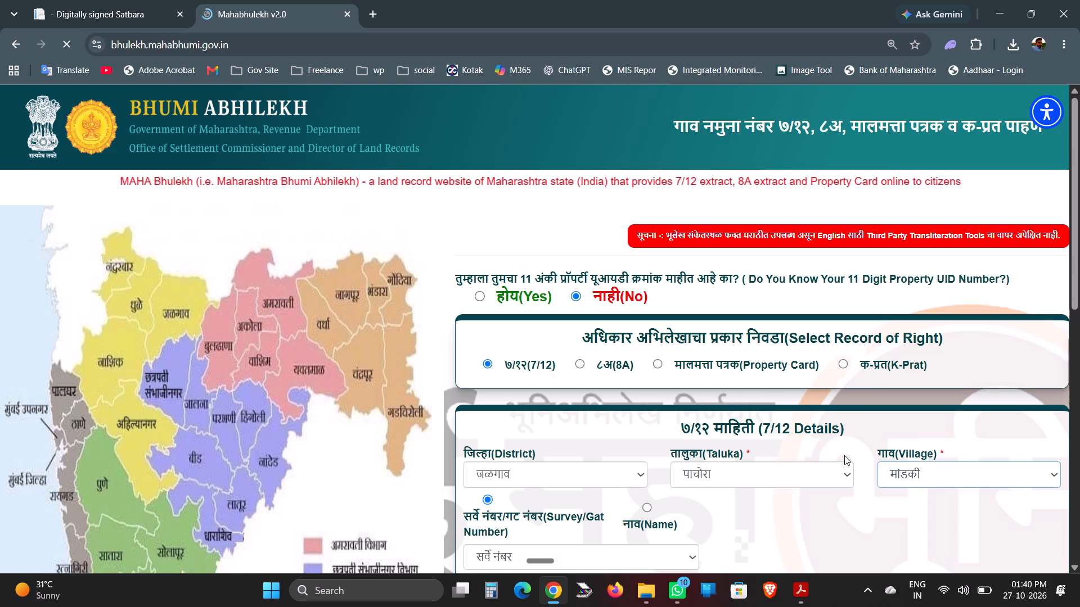
Switch the 7/12 lookup from survey number to name search, using पाहिले नाव (First Name).
{"action": "scroll", "coordinate": [713, 445], "scroll_direction": "down", "scroll_amount": 2}
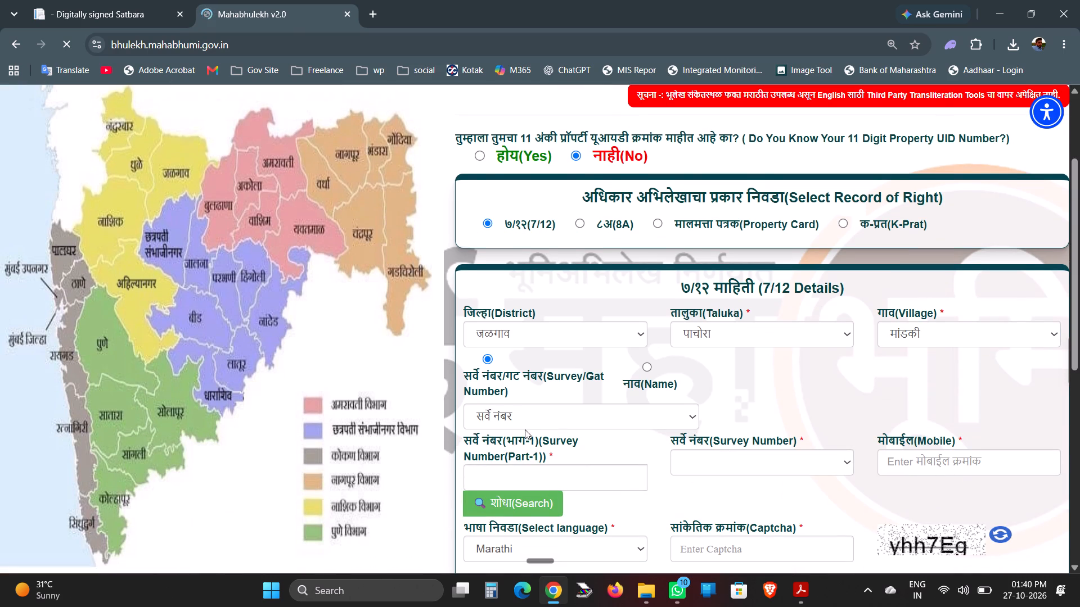
{"action": "left_click", "coordinate": [537, 472]}
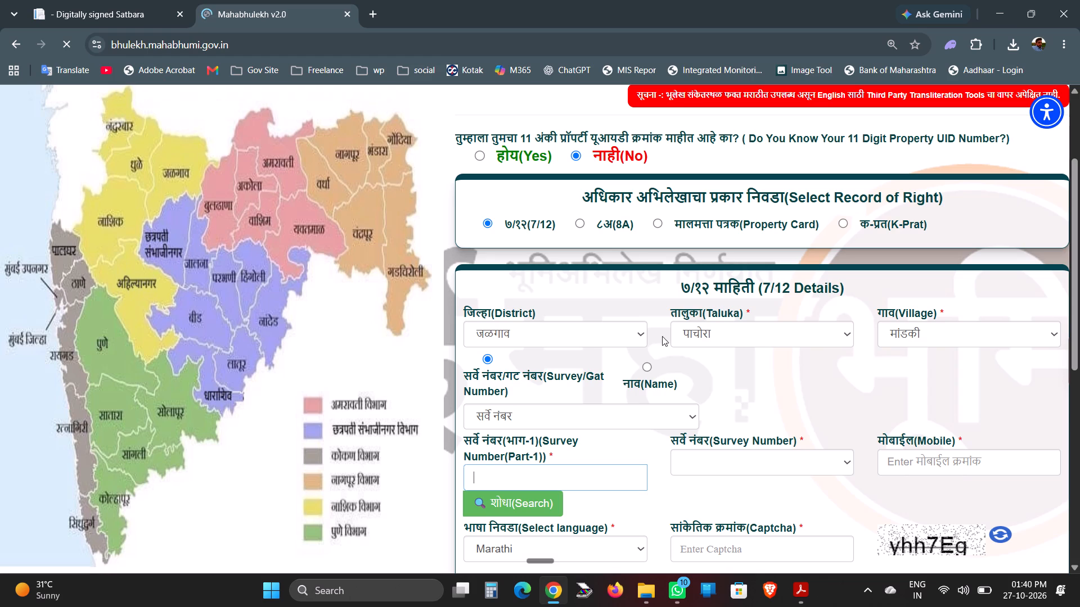
{"action": "left_click", "coordinate": [648, 368]}
{"action": "left_click", "coordinate": [529, 420]}
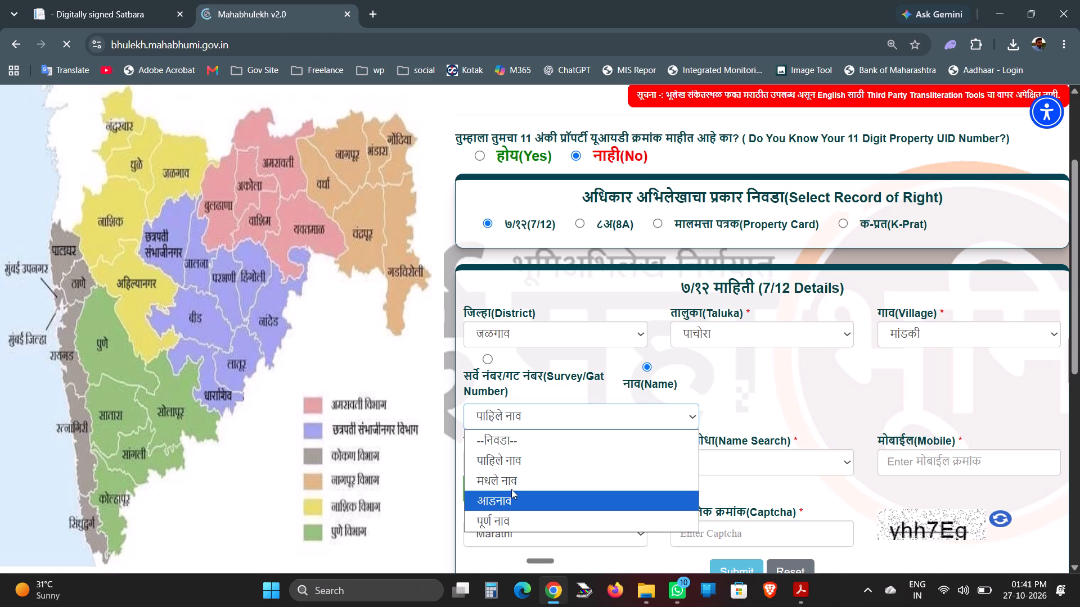
{"action": "left_click", "coordinate": [500, 465]}
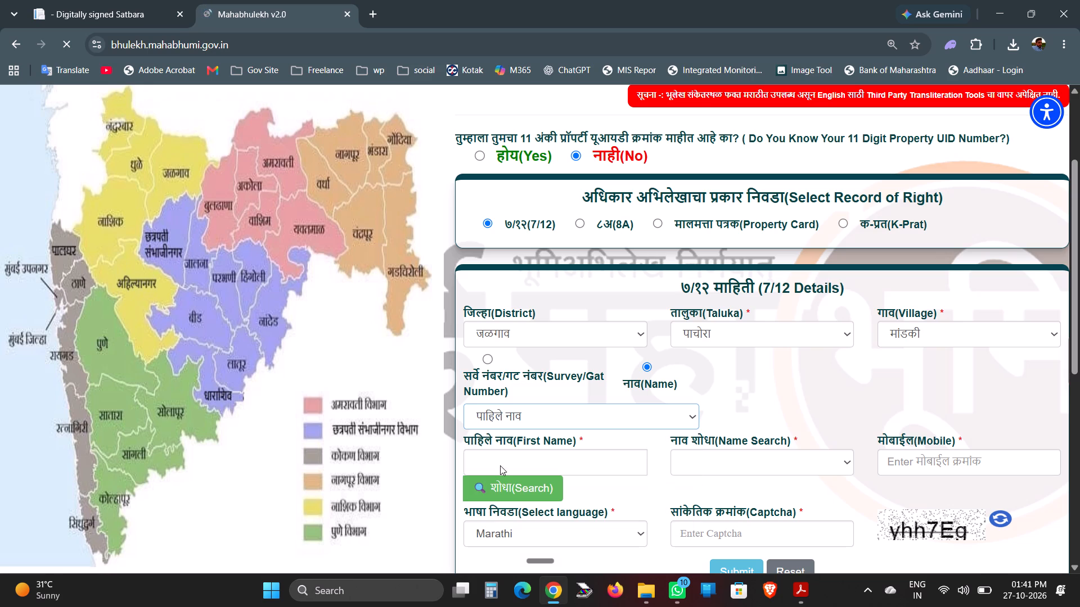
{"action": "left_click", "coordinate": [49, 0]}
{"action": "left_click", "coordinate": [254, 0]}
{"action": "left_click", "coordinate": [487, 463]}
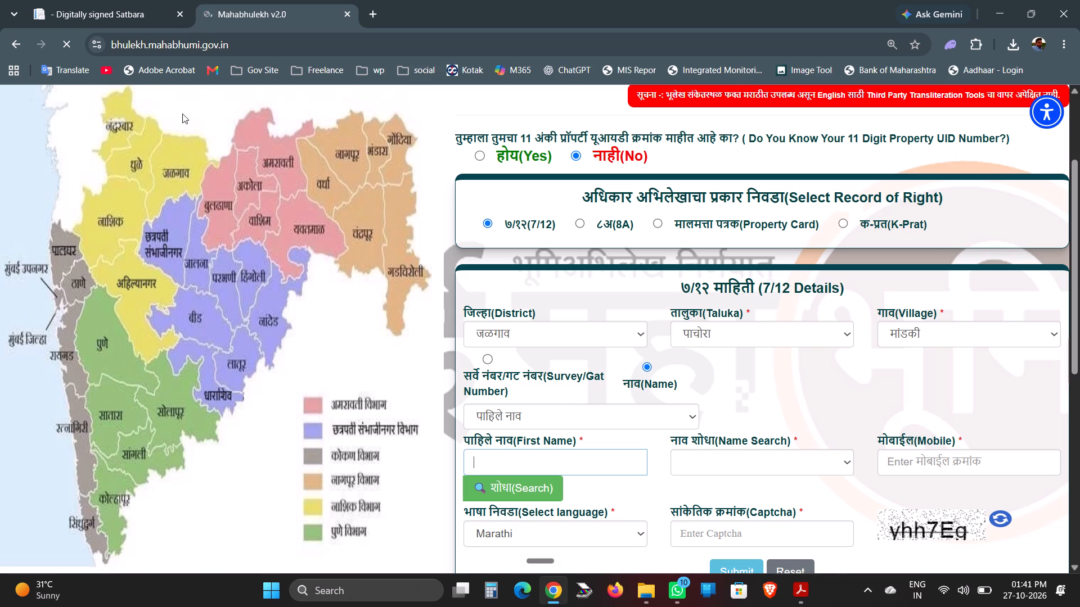
Return to the Digitally signed Satbara form and try to download the signed 7/12 for survey number 31/2.
{"action": "left_click", "coordinate": [114, 30]}
{"action": "left_click", "coordinate": [108, 13]}
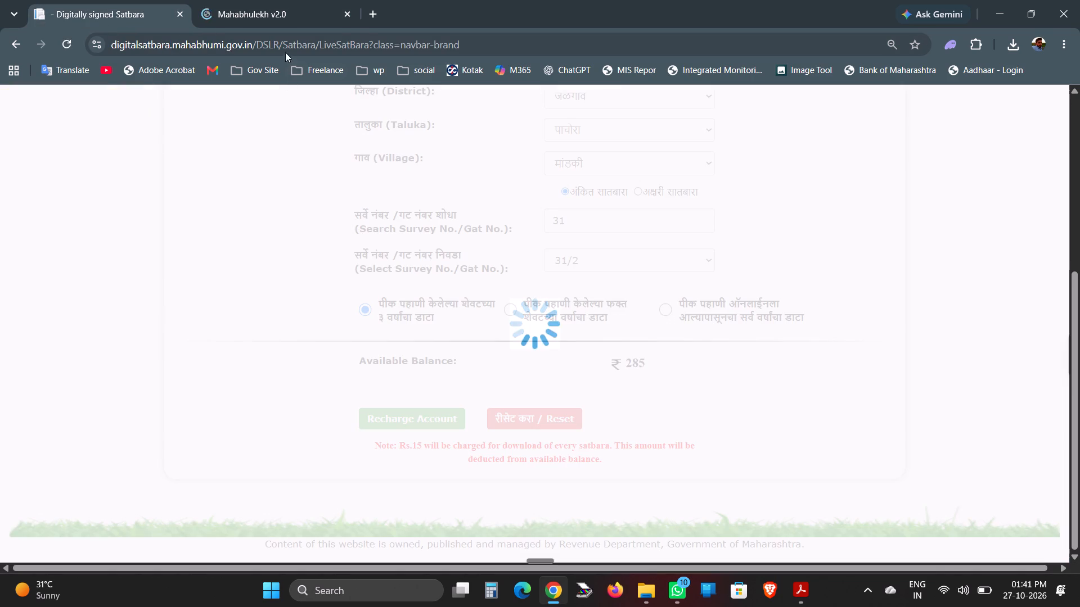
{"action": "left_click", "coordinate": [278, 15]}
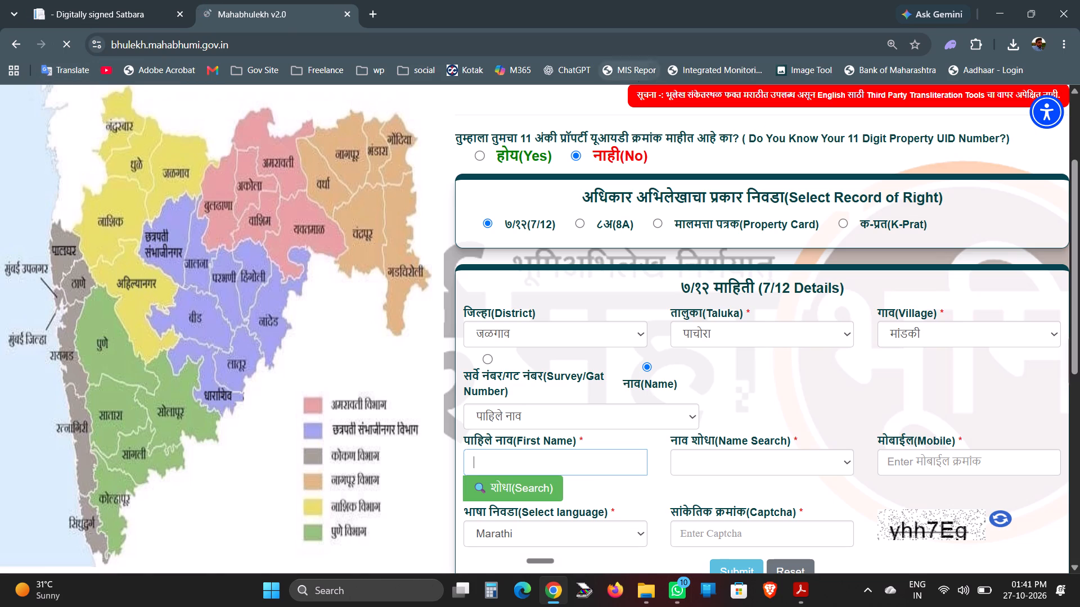
{"action": "left_click", "coordinate": [106, 13]}
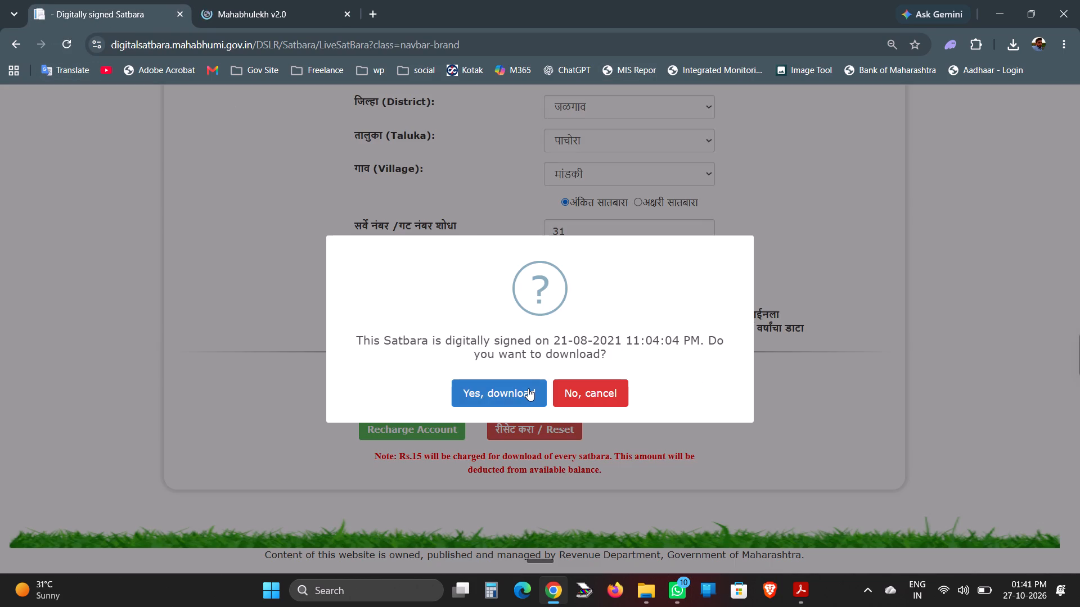
{"action": "left_click", "coordinate": [528, 388]}
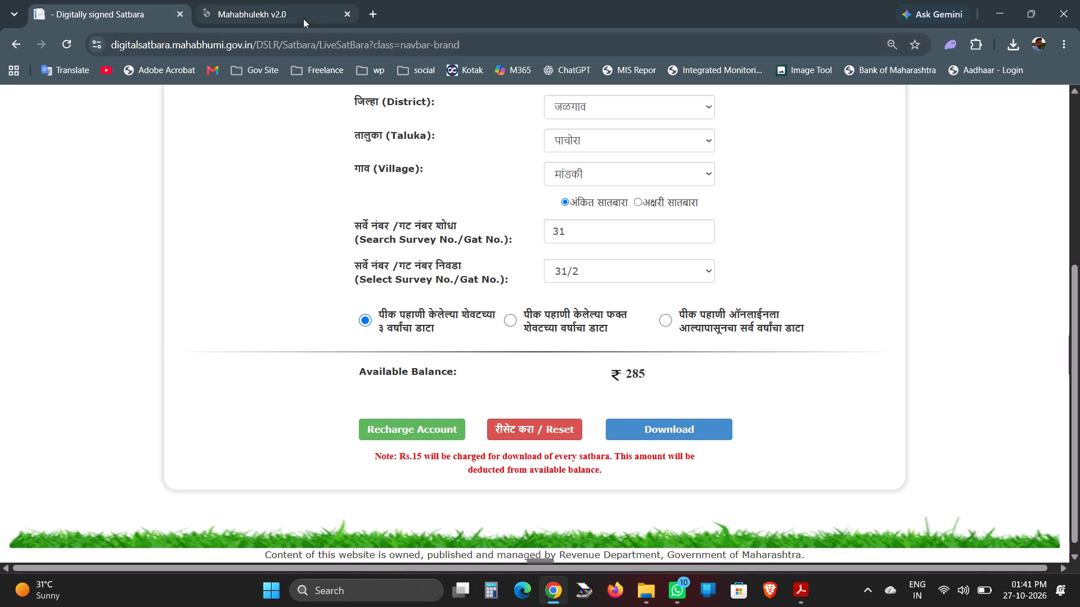
{"action": "left_click", "coordinate": [651, 433]}
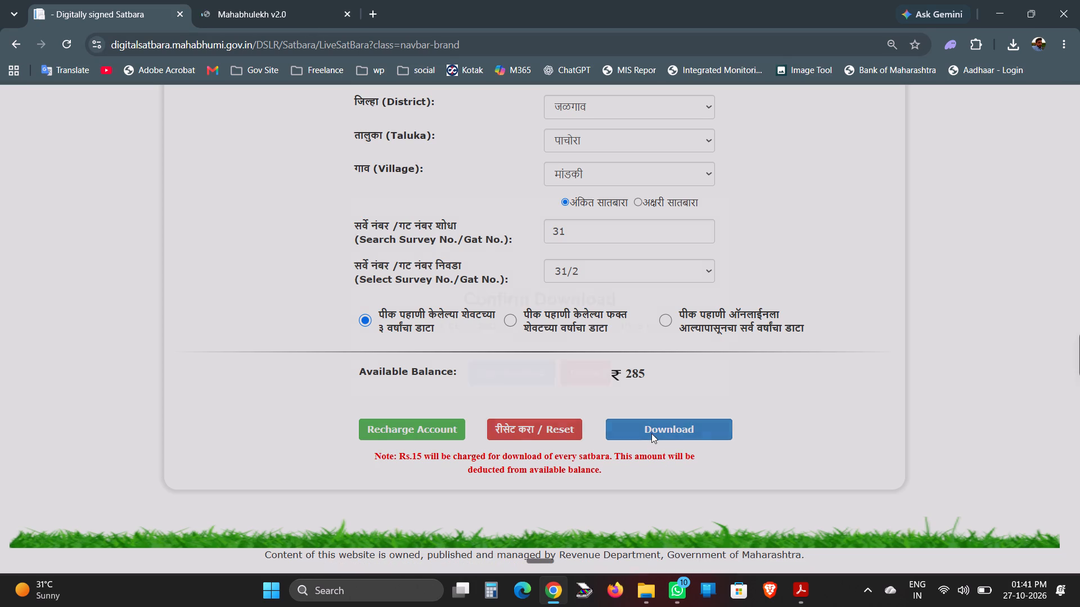
{"action": "left_click", "coordinate": [521, 413]}
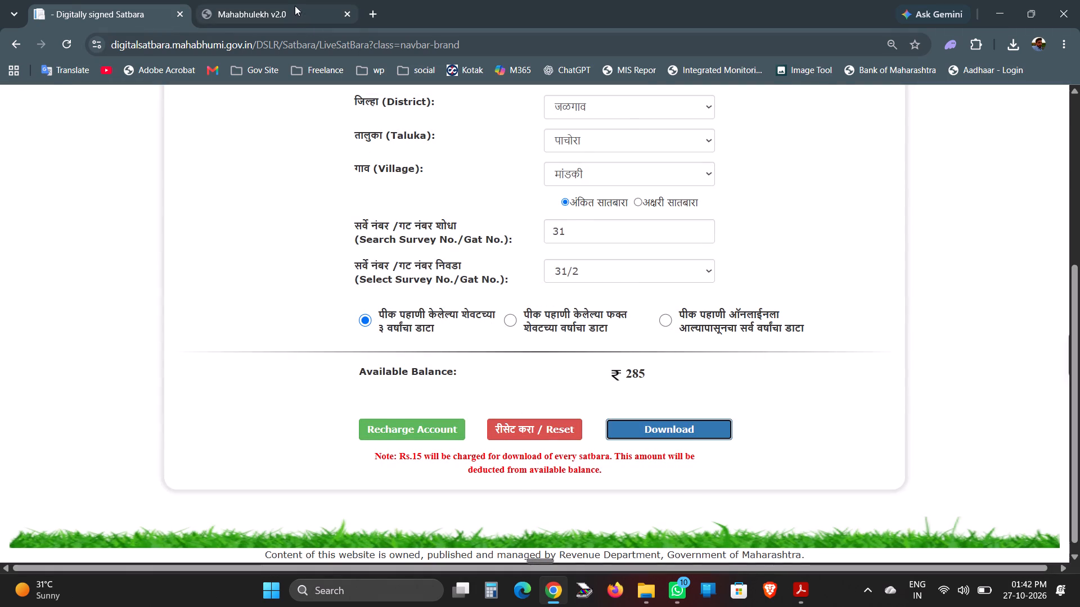
{"action": "left_click", "coordinate": [295, 6]}
{"action": "left_click", "coordinate": [571, 457]}
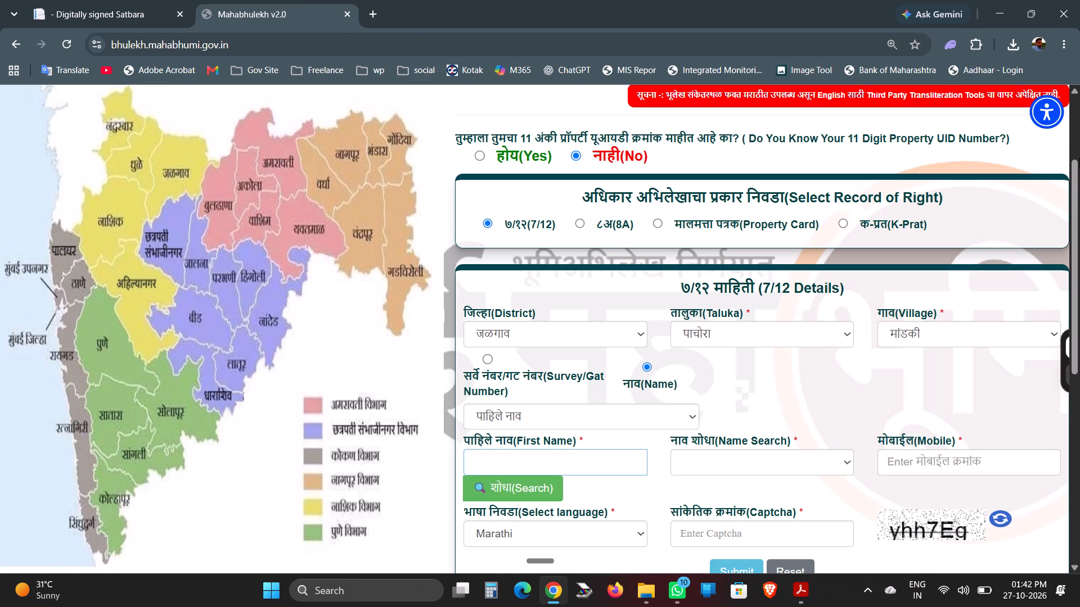
{"action": "type", "text": "ji"}
{"action": "type", "text": "jabai"}
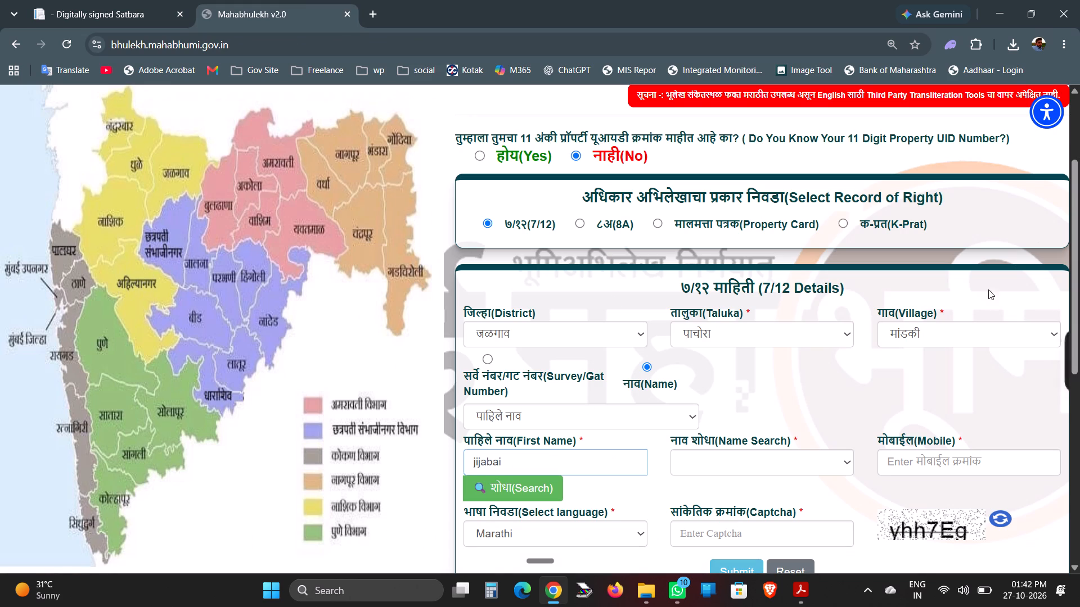
{"action": "left_click", "coordinate": [524, 495]}
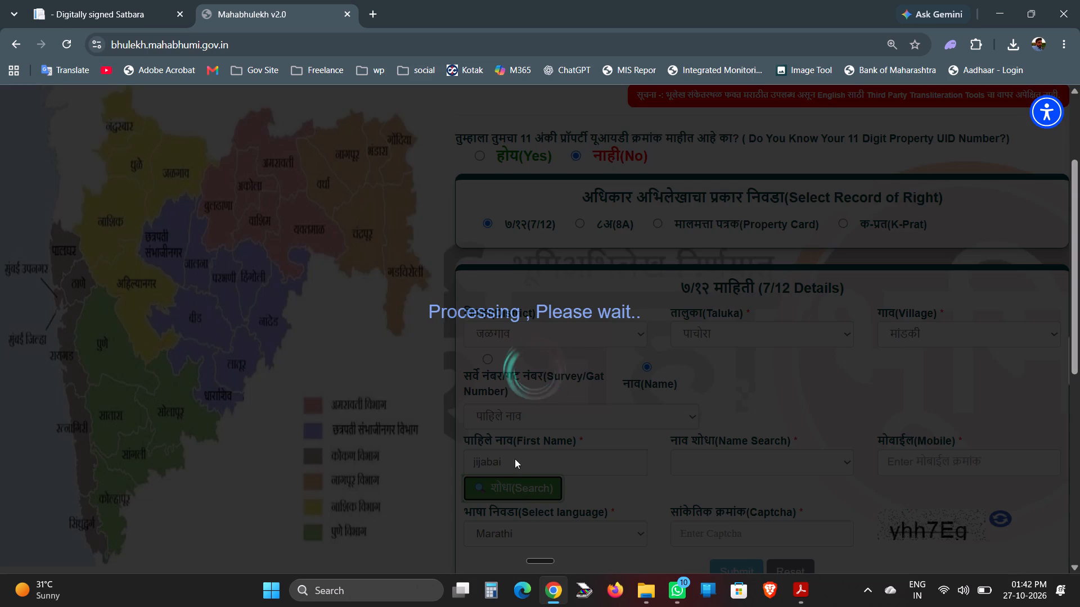
{"action": "left_click", "coordinate": [107, 0]}
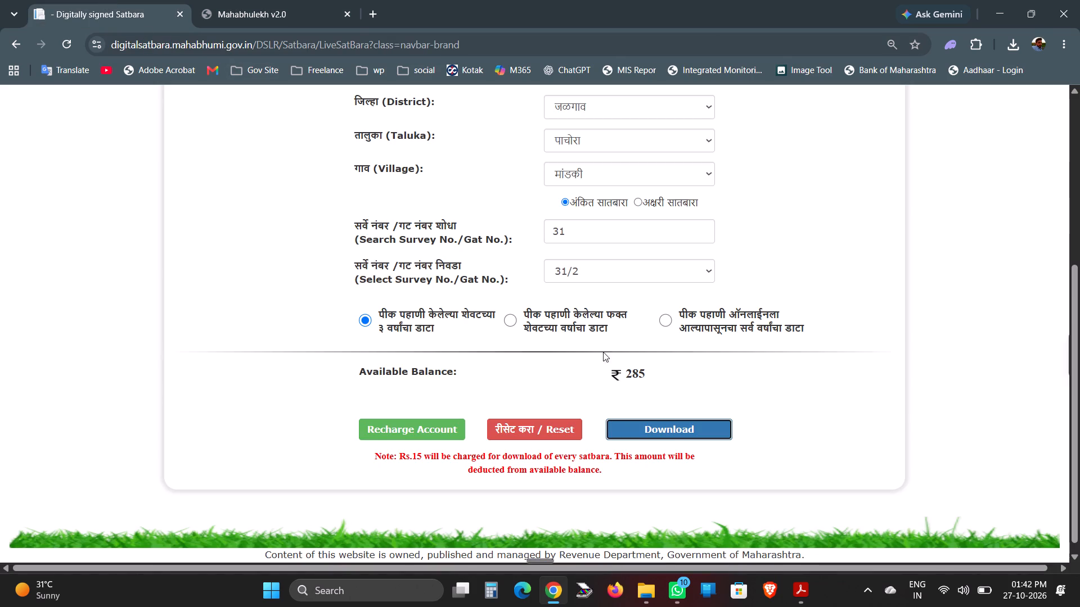
{"action": "left_click", "coordinate": [260, 0]}
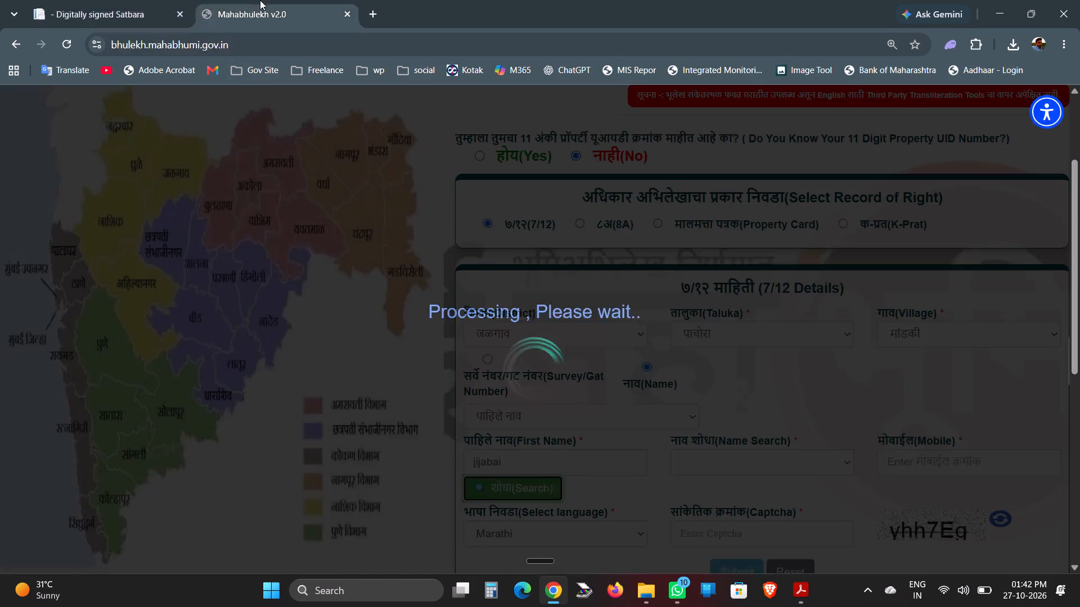
{"action": "scroll", "coordinate": [659, 365], "scroll_direction": "down", "scroll_amount": 2}
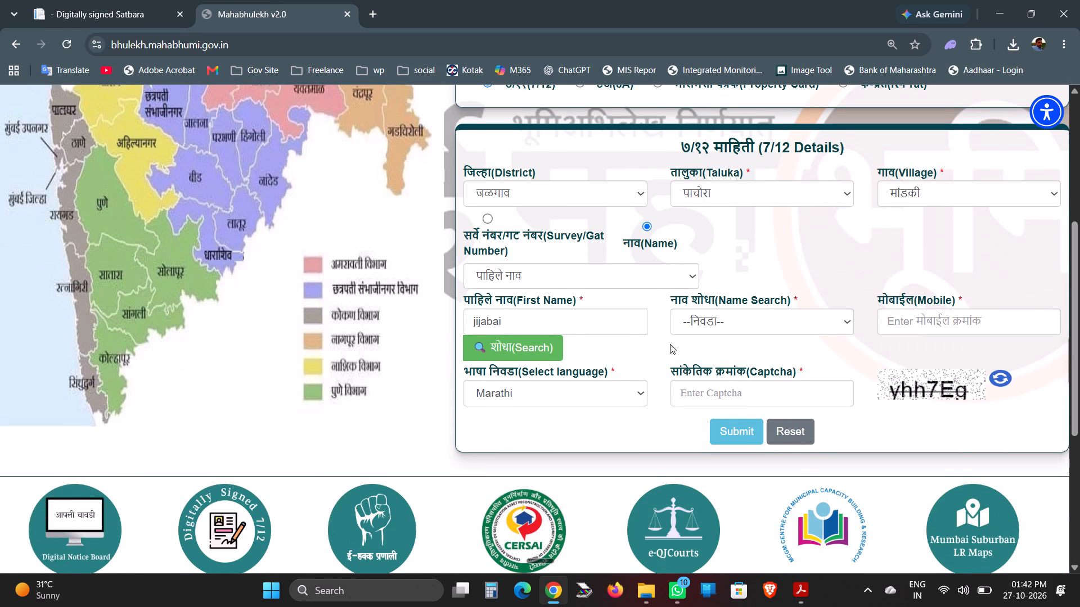
{"action": "left_click", "coordinate": [684, 310]}
{"action": "left_click", "coordinate": [716, 371]}
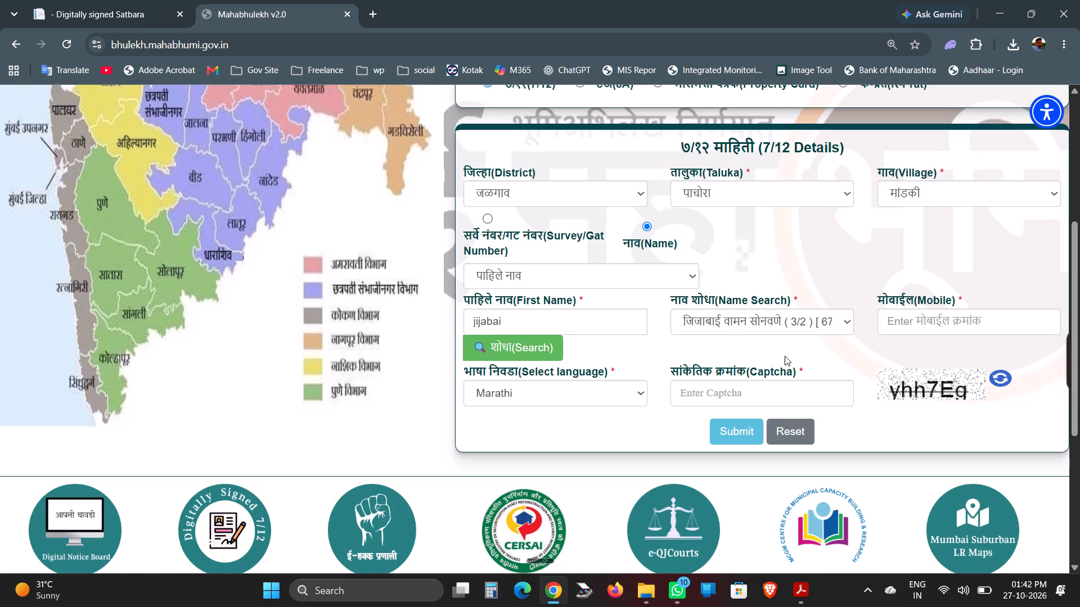
{"action": "left_click", "coordinate": [838, 325]}
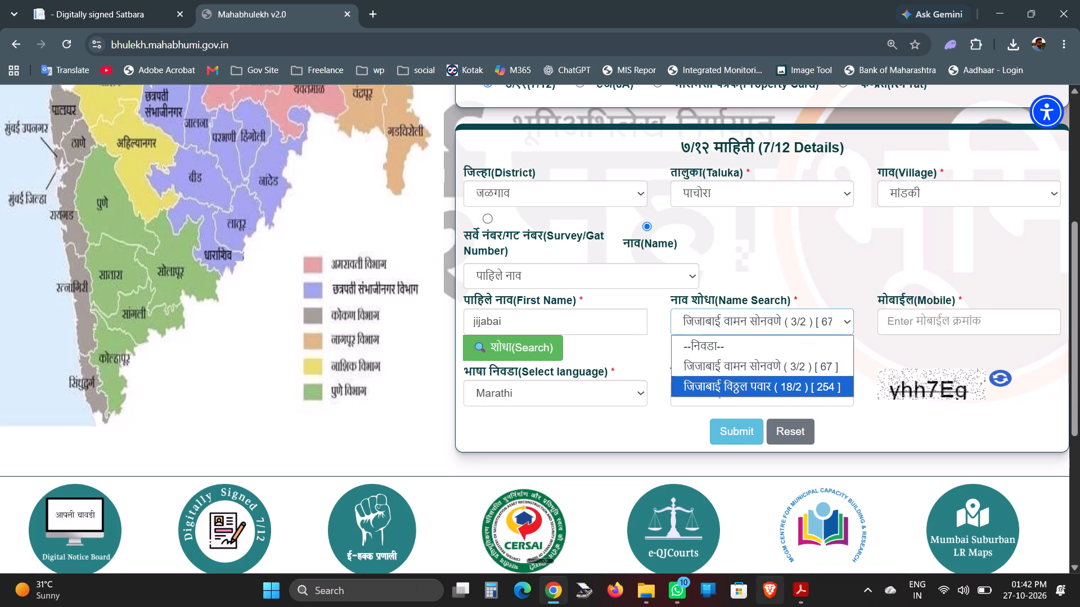
{"action": "left_click", "coordinate": [734, 359]}
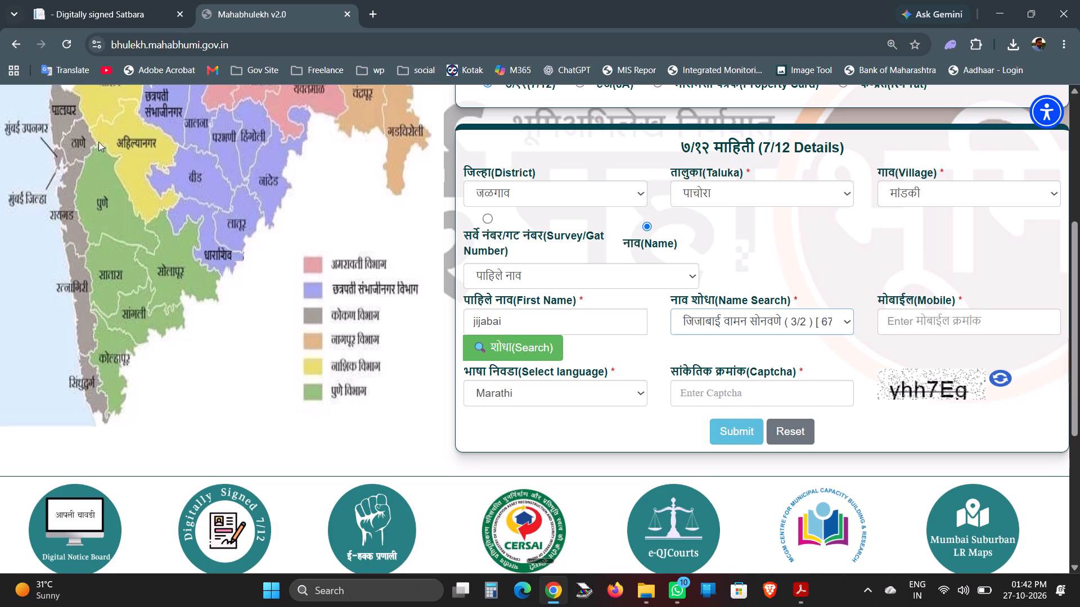
Check the browser's recent downloads for the 31/2 Satbara and look over the digitally signed 7/12 form.
{"action": "left_click", "coordinate": [105, 13]}
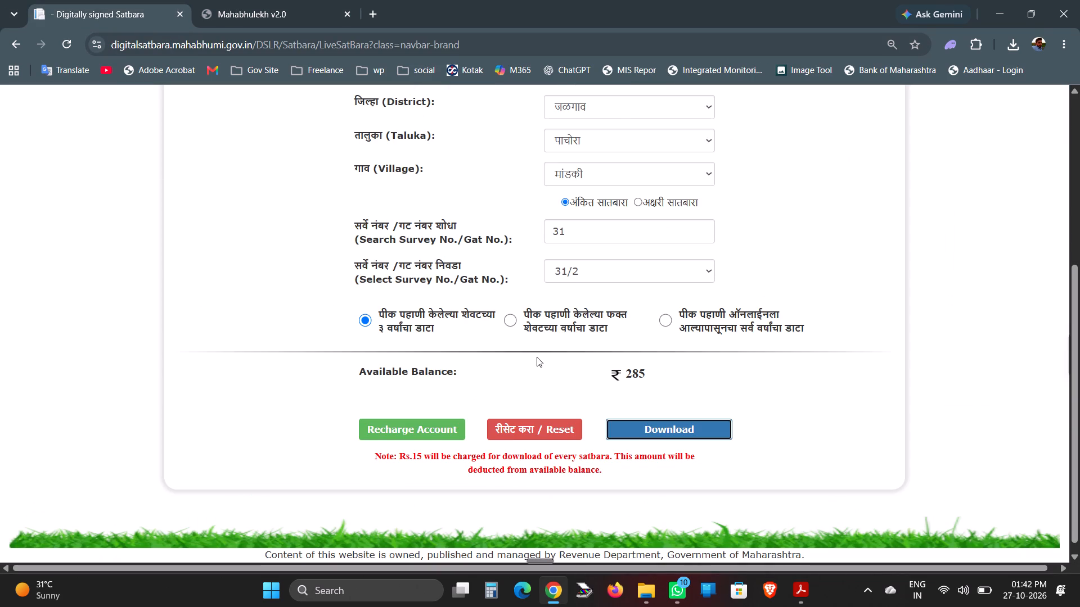
{"action": "left_click", "coordinate": [1020, 47]}
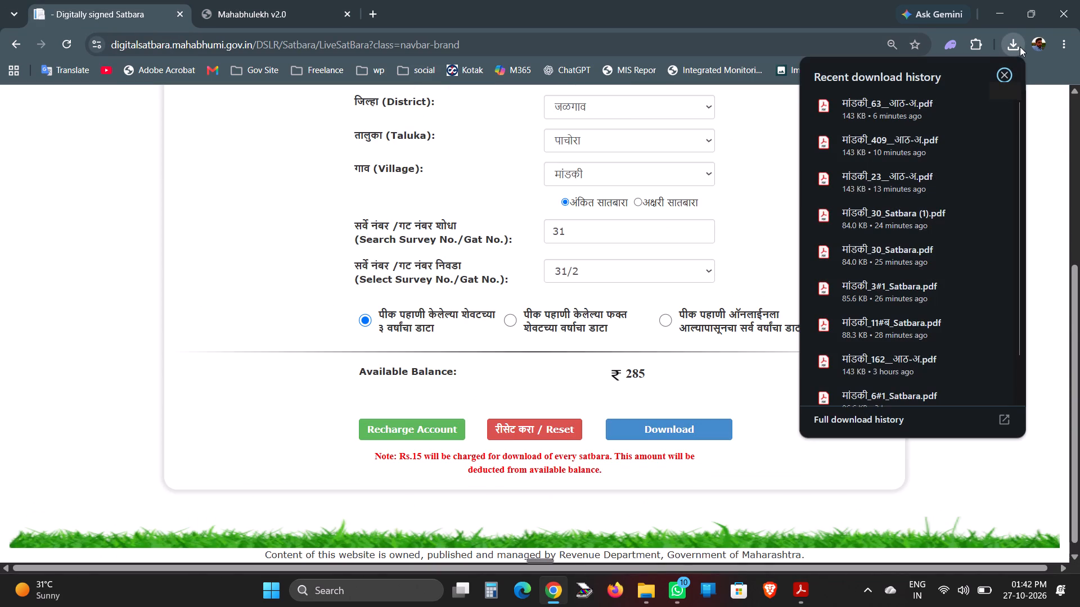
{"action": "left_click", "coordinate": [211, 261]}
{"action": "scroll", "coordinate": [317, 415], "scroll_direction": "up", "scroll_amount": 1}
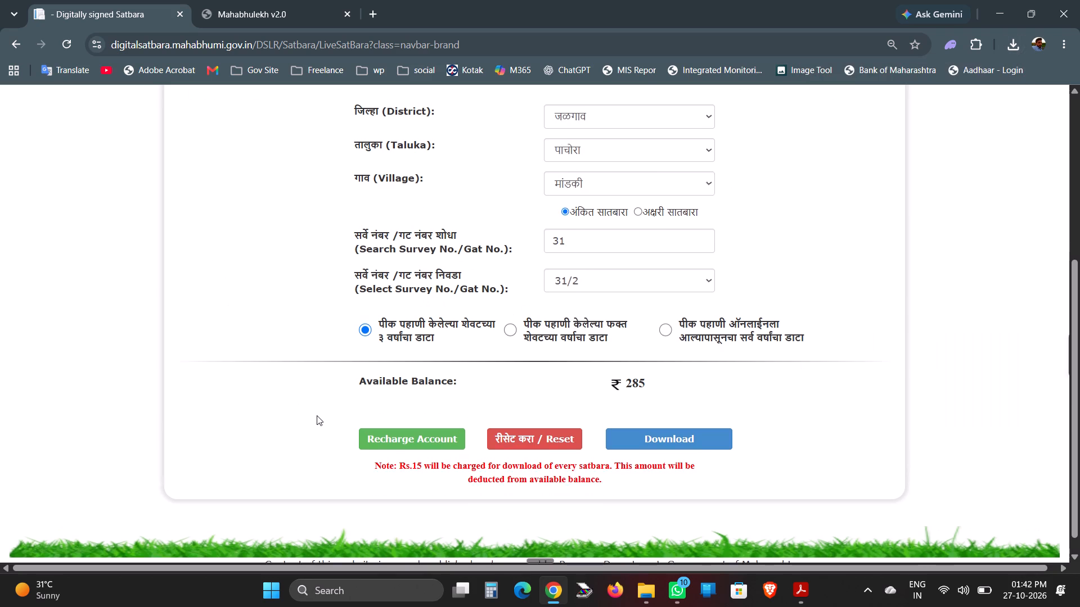
{"action": "scroll", "coordinate": [317, 415], "scroll_direction": "up", "scroll_amount": 6}
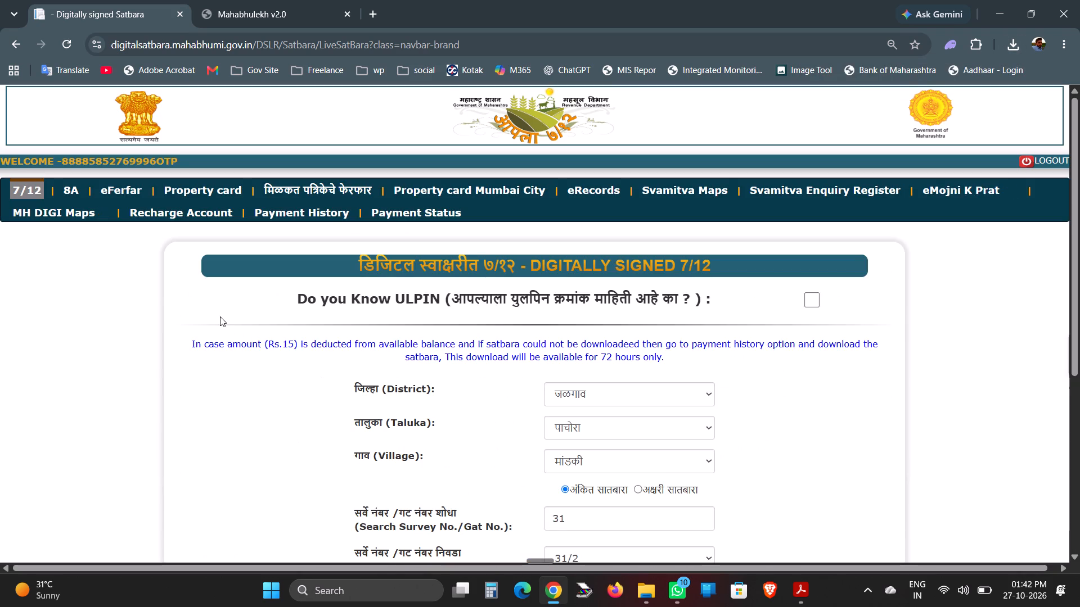
{"action": "scroll", "coordinate": [448, 287], "scroll_direction": "down", "scroll_amount": 4}
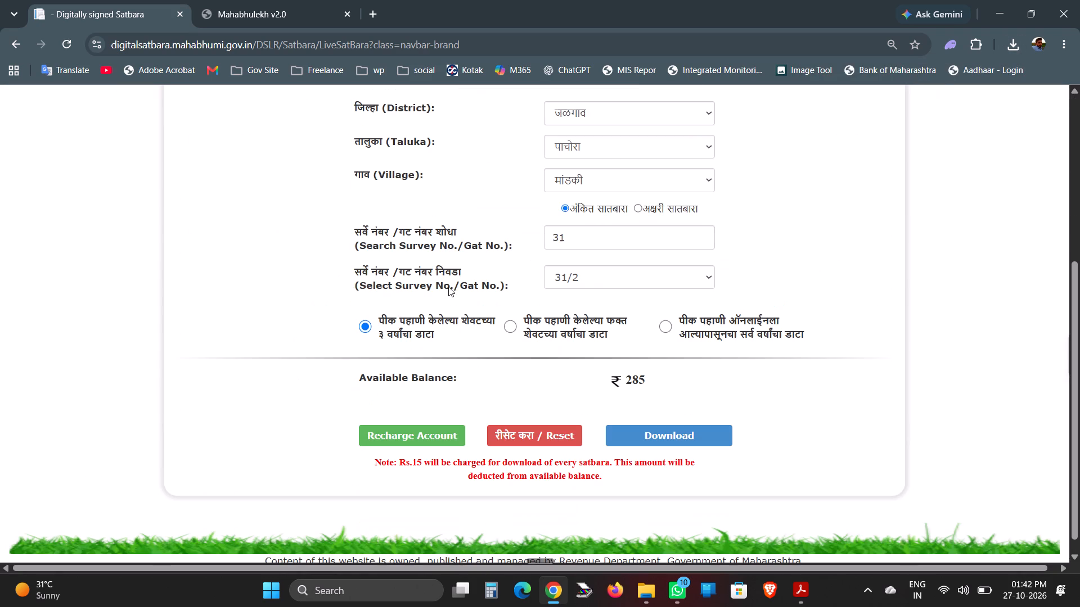
Recheck the browser's recent downloads for the 31/2 Satbara, look over the signed 7/12 form, and glance at the Mahabhulekh name search.
{"action": "scroll", "coordinate": [703, 510], "scroll_direction": "up", "scroll_amount": 4}
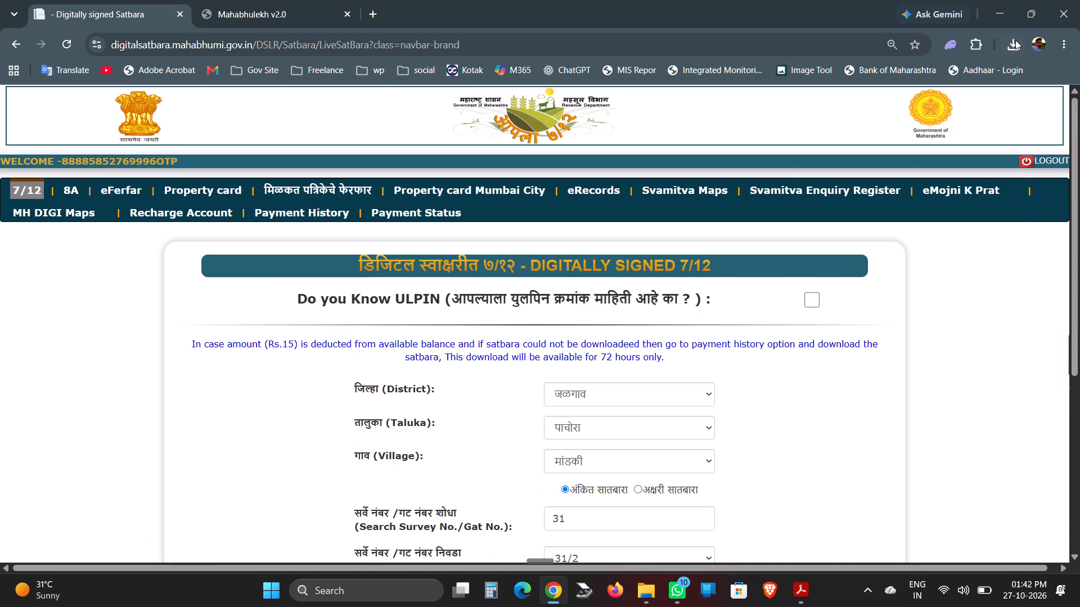
{"action": "left_click", "coordinate": [1015, 40]}
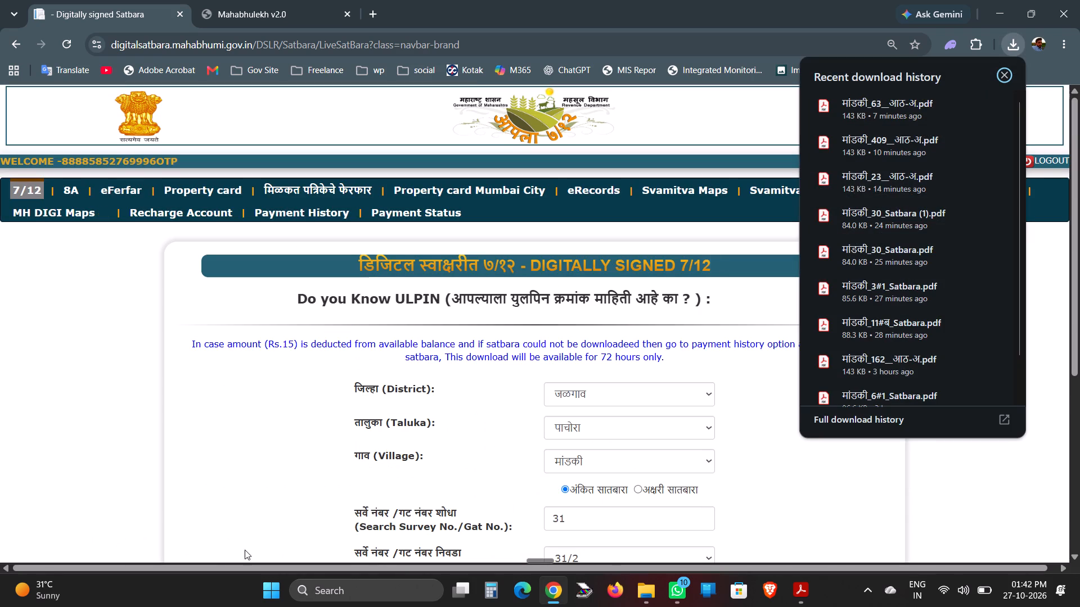
{"action": "scroll", "coordinate": [245, 511], "scroll_direction": "down", "scroll_amount": 3}
{"action": "scroll", "coordinate": [245, 511], "scroll_direction": "up", "scroll_amount": 4}
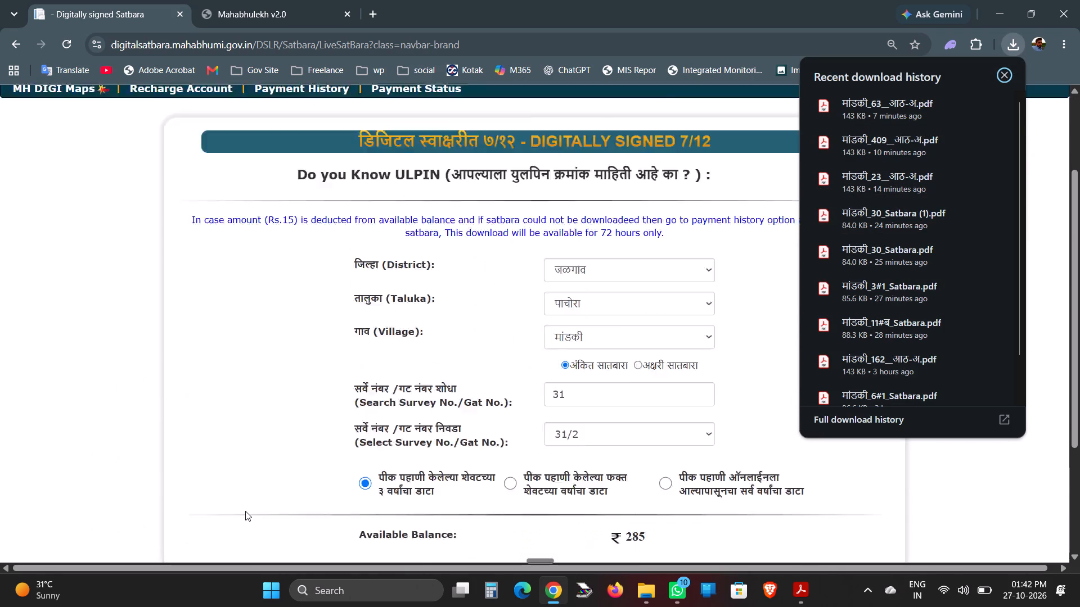
{"action": "scroll", "coordinate": [245, 511], "scroll_direction": "down", "scroll_amount": 5}
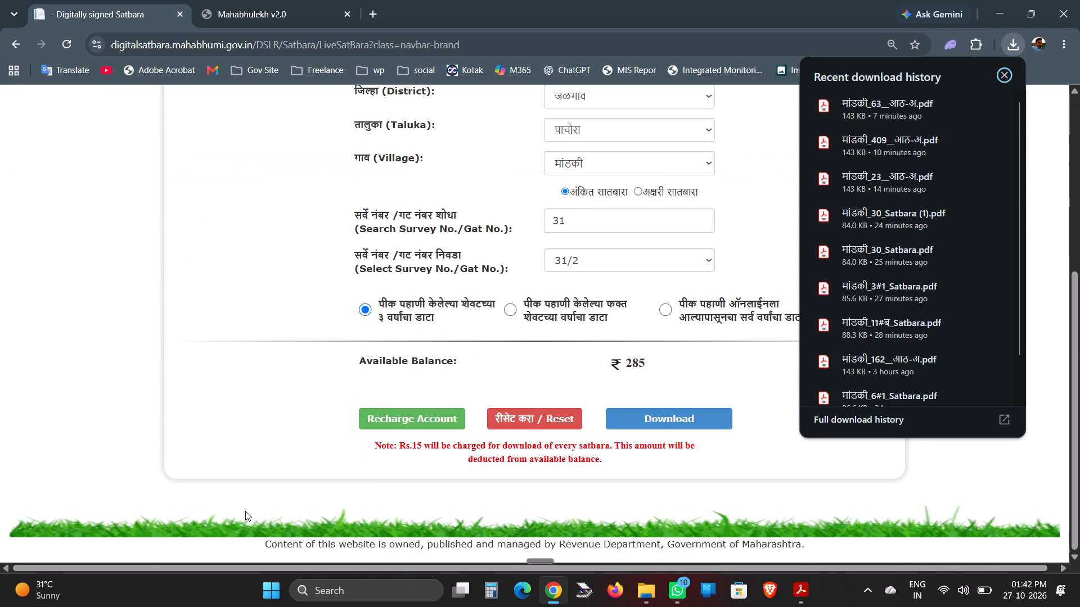
{"action": "left_click", "coordinate": [238, 286]}
{"action": "left_click", "coordinate": [251, 10]}
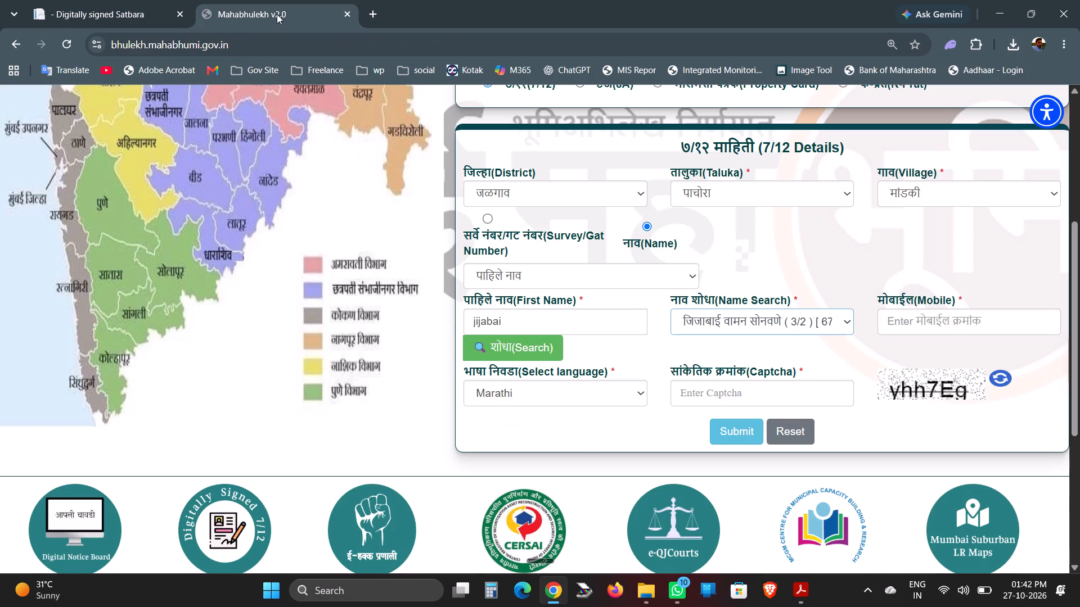
{"action": "left_click", "coordinate": [112, 5]}
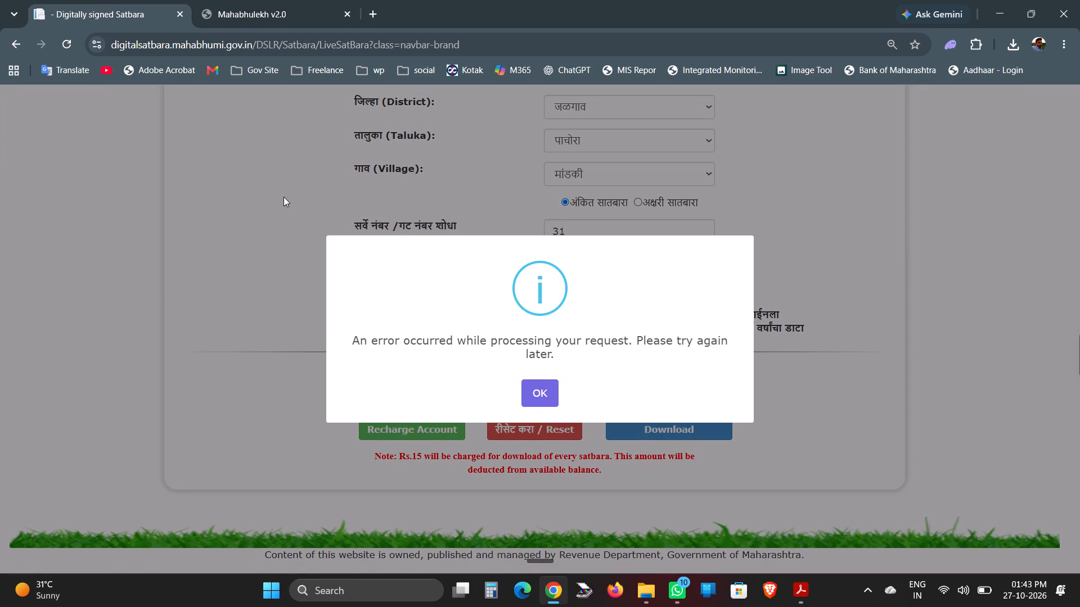
Dismiss the error and retry downloading the digitally signed 7/12 for survey number 31/2, accepting the Rs.15 deduction.
{"action": "left_click", "coordinate": [528, 390]}
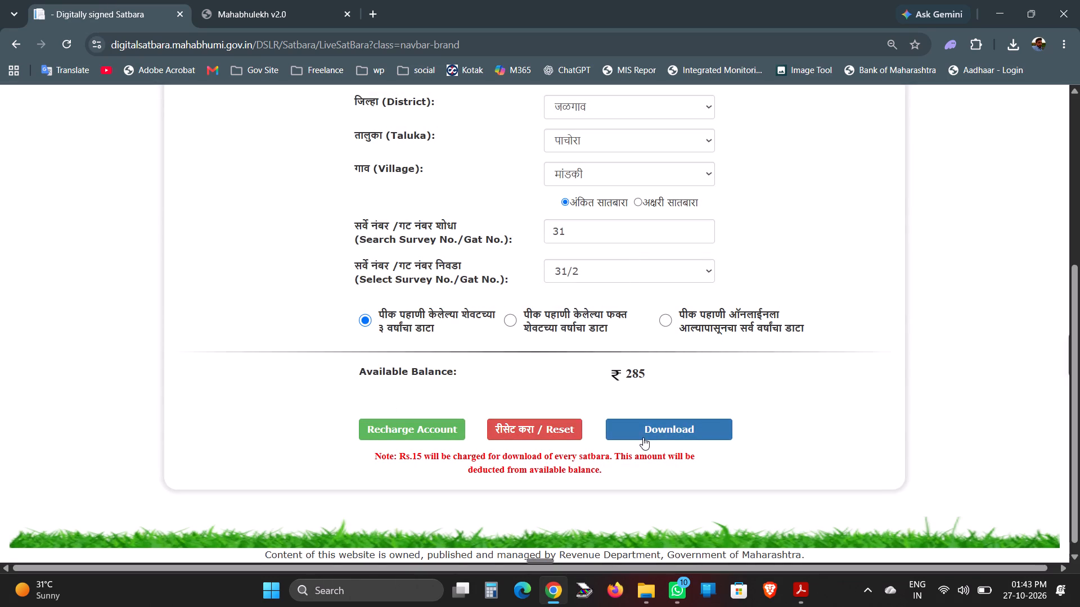
{"action": "left_click", "coordinate": [317, 363]}
{"action": "left_click", "coordinate": [656, 433]}
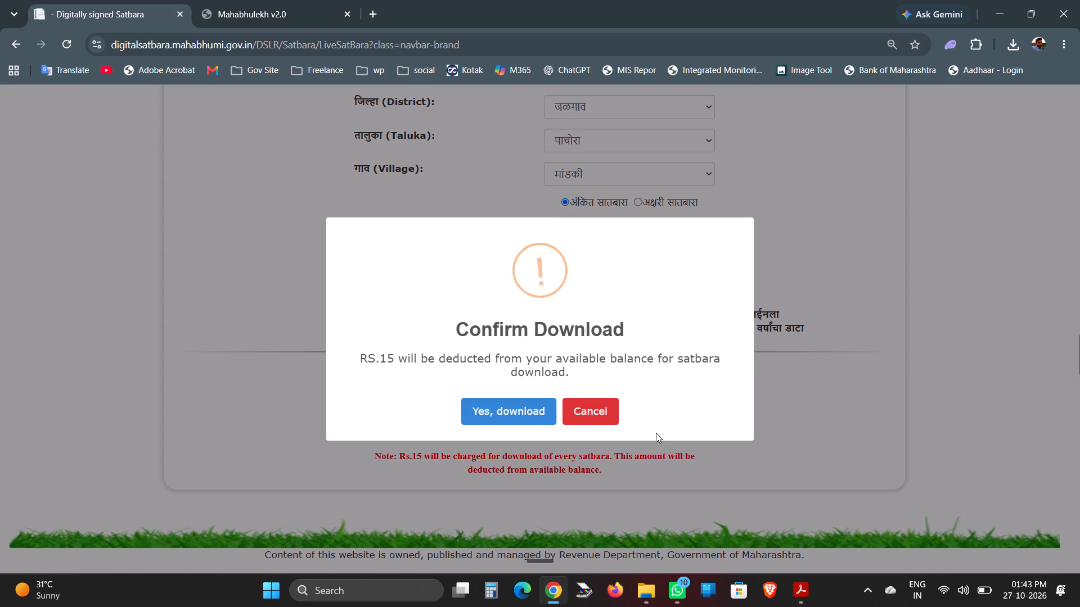
{"action": "left_click", "coordinate": [506, 417]}
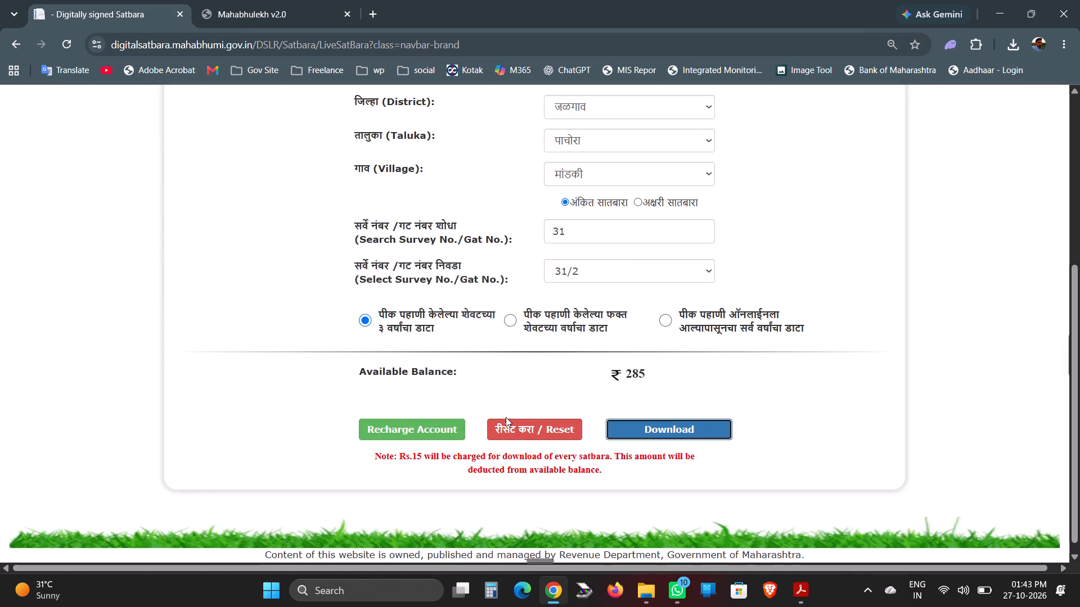
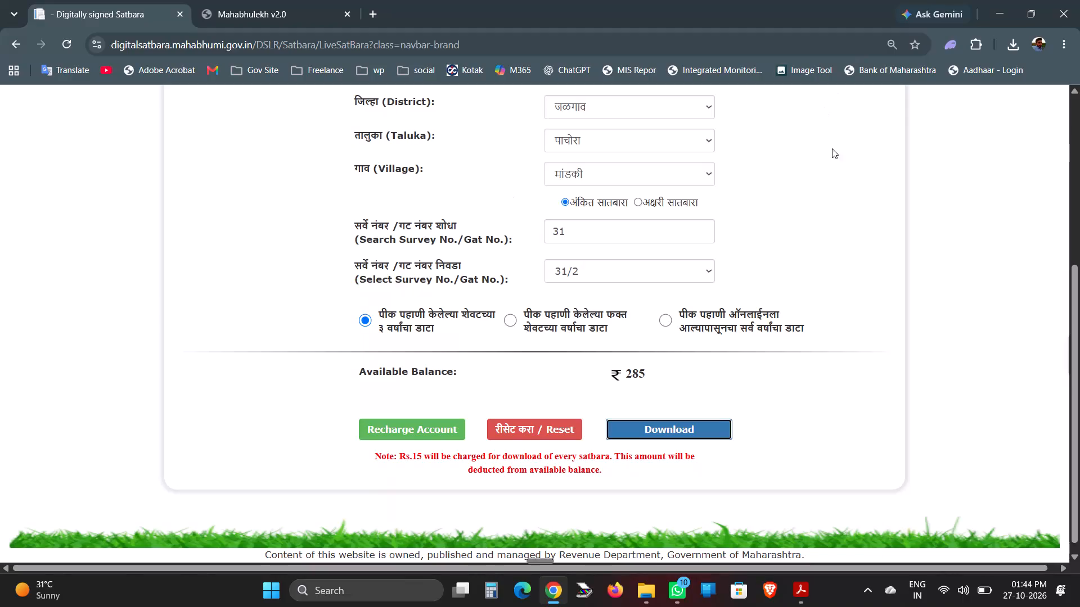
Open the payment utilization history to check the past downloads, glancing at the Mahabhulekh name search while it loads.
{"action": "left_click", "coordinate": [879, 358]}
{"action": "scroll", "coordinate": [846, 272], "scroll_direction": "up", "scroll_amount": 6}
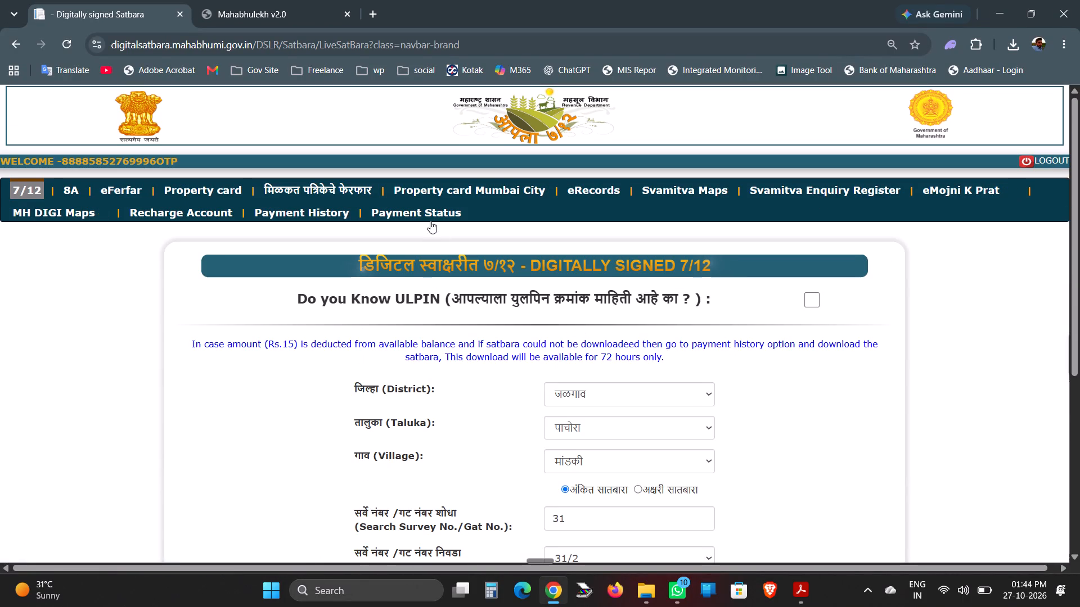
{"action": "left_click", "coordinate": [323, 218]}
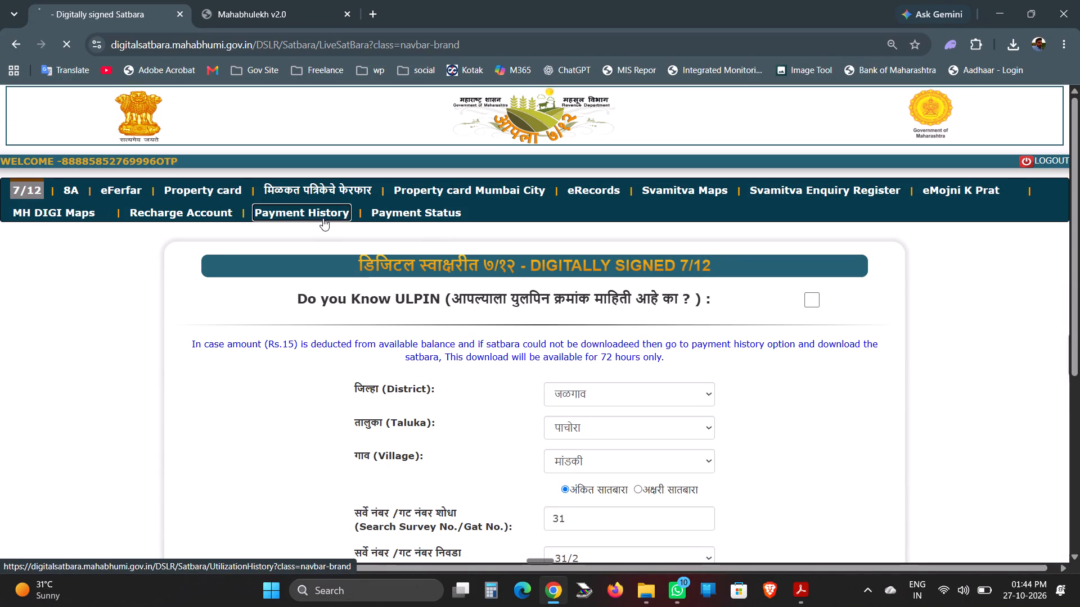
{"action": "left_click", "coordinate": [310, 7]}
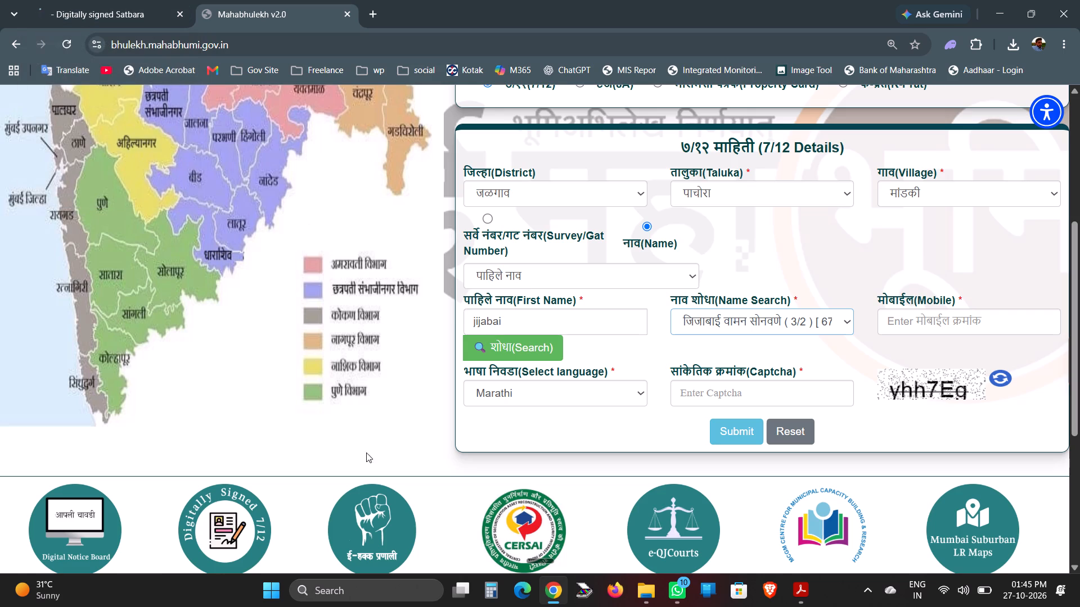
{"action": "left_click", "coordinate": [75, 19]}
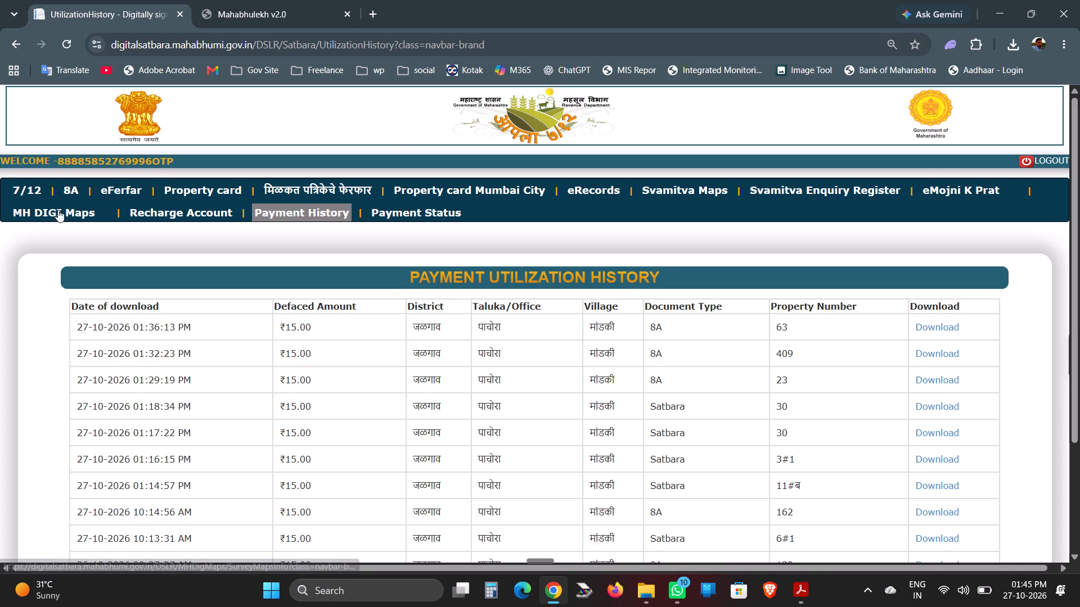
Reopen the digitally signed 7/12 form and choose district जळगाव, taluka पाचोरा and village मांडकी.
{"action": "left_click", "coordinate": [34, 184]}
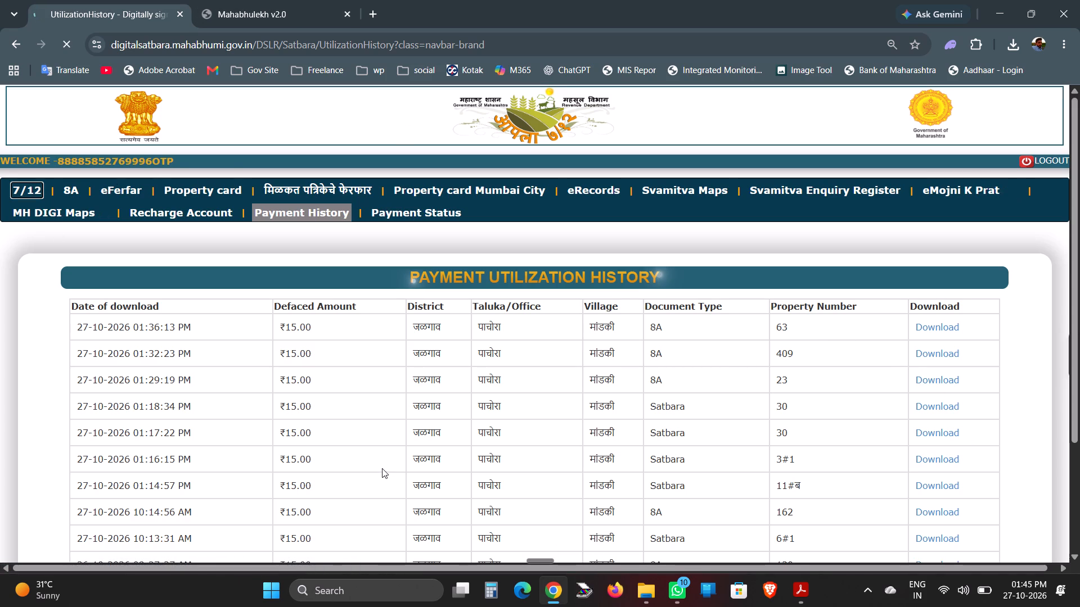
{"action": "left_click", "coordinate": [629, 393]}
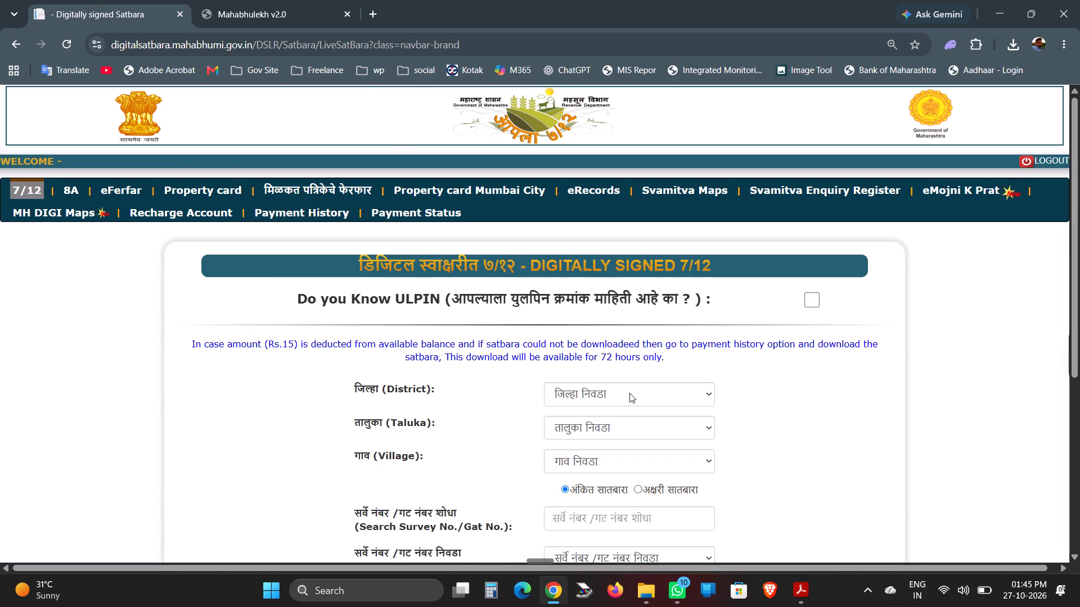
{"action": "left_click", "coordinate": [629, 393]}
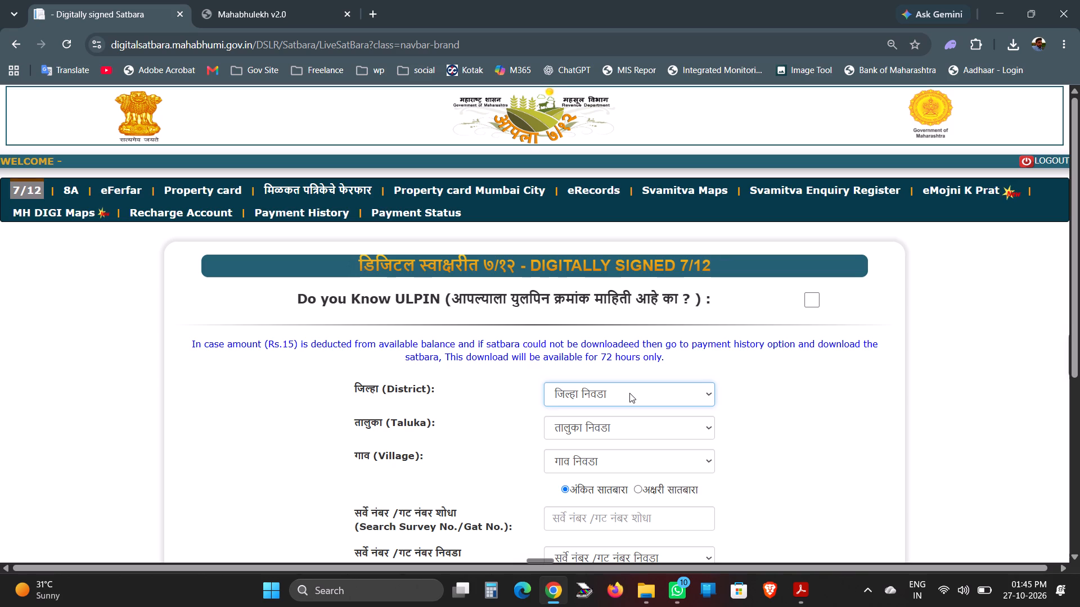
{"action": "left_click", "coordinate": [629, 393]}
{"action": "left_click", "coordinate": [629, 393]}
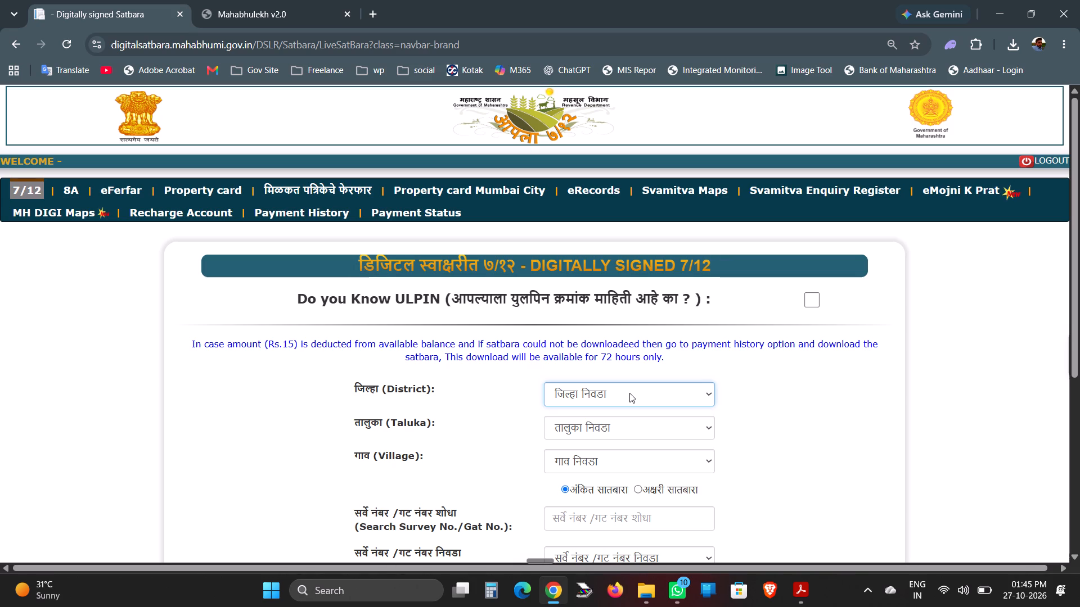
{"action": "left_click", "coordinate": [629, 393]}
{"action": "left_click", "coordinate": [629, 393]}
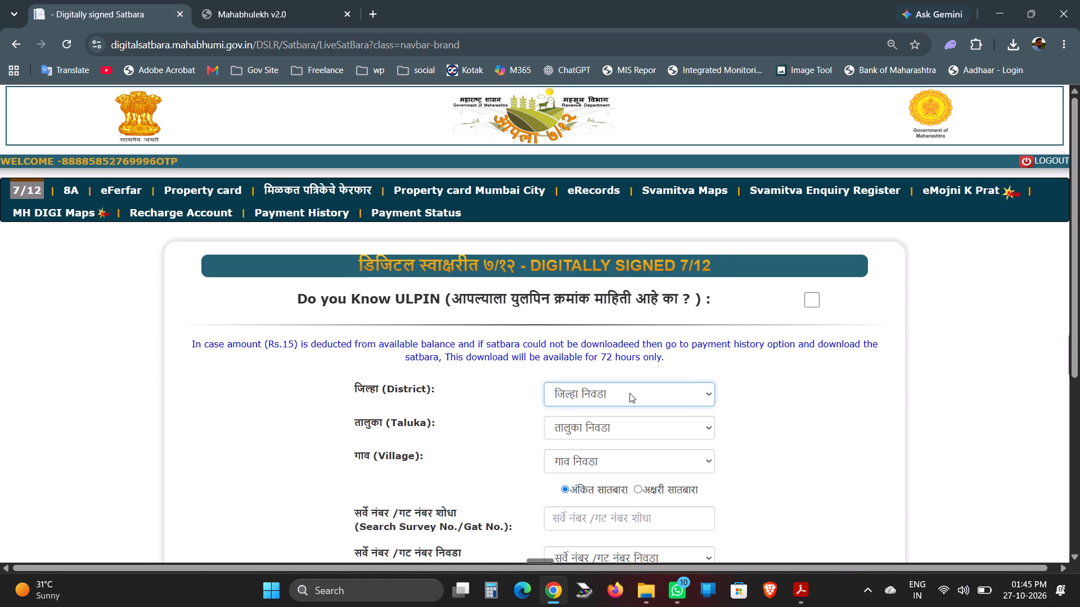
{"action": "left_click", "coordinate": [629, 393]}
{"action": "left_click", "coordinate": [629, 393]}
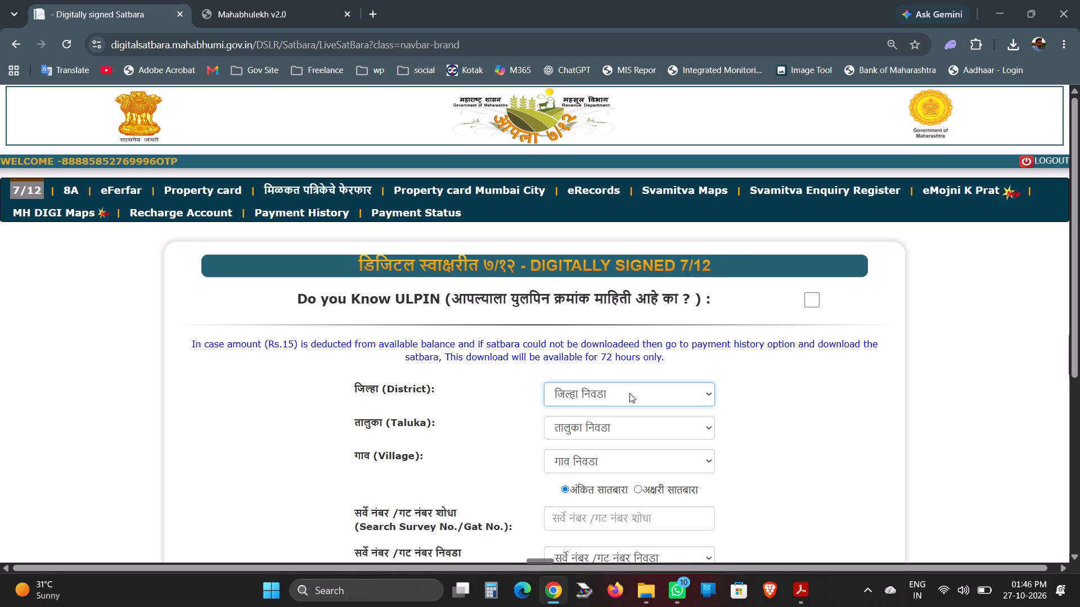
{"action": "left_click", "coordinate": [629, 393]}
{"action": "left_click", "coordinate": [629, 393]}
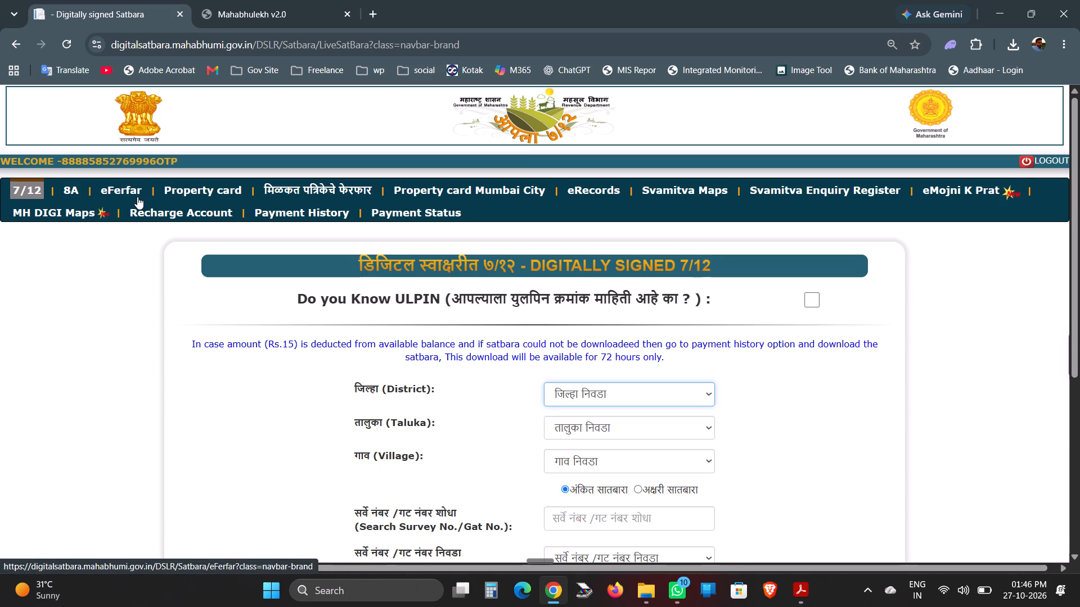
{"action": "left_click", "coordinate": [552, 387]}
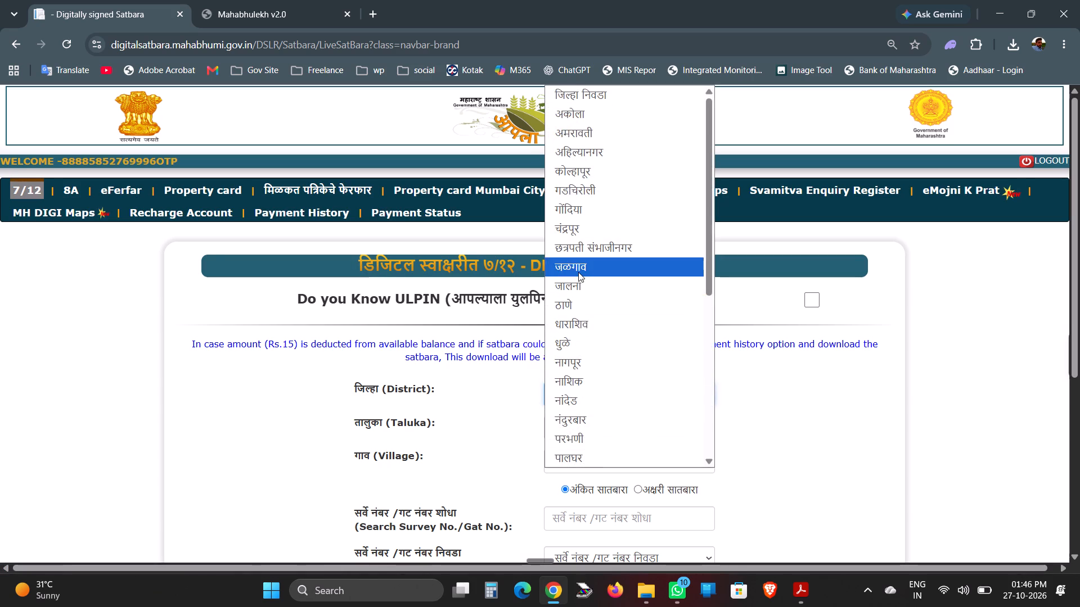
{"action": "left_click", "coordinate": [578, 272]}
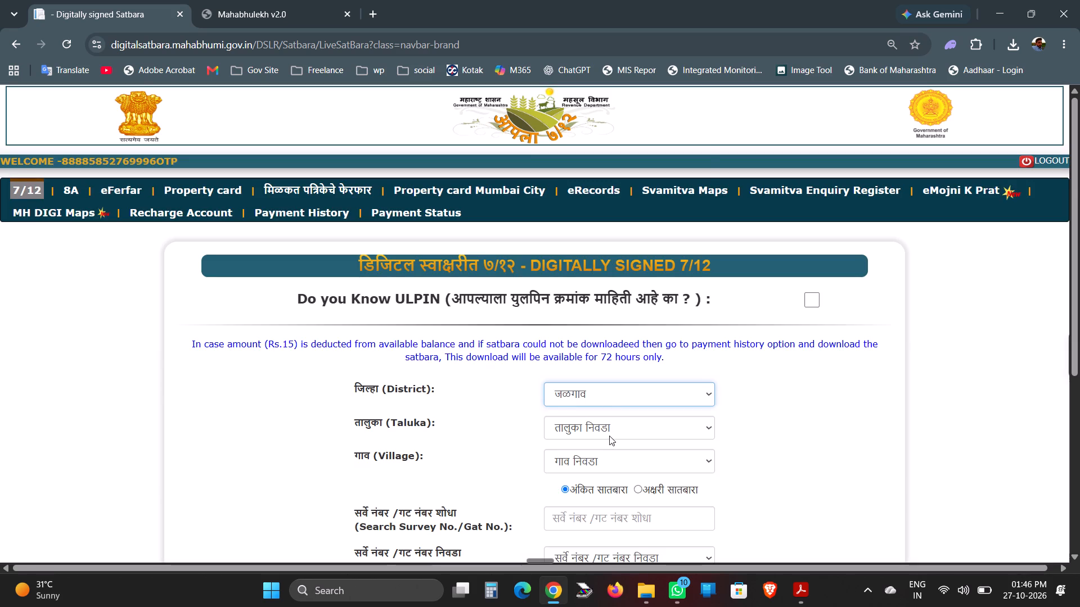
{"action": "left_click", "coordinate": [607, 431]}
{"action": "left_click", "coordinate": [593, 276]}
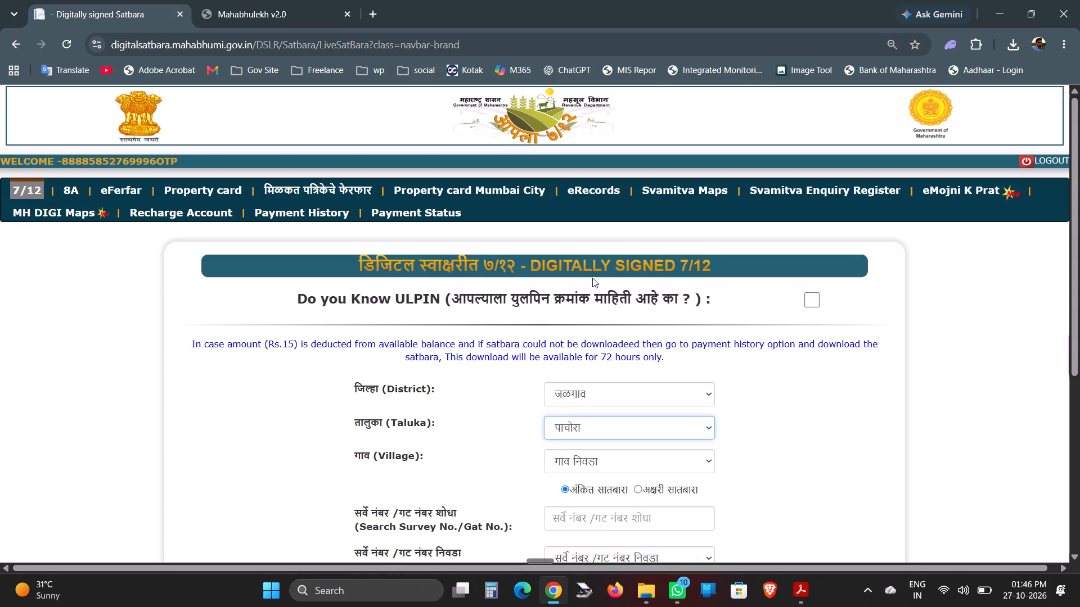
{"action": "left_click", "coordinate": [604, 472]}
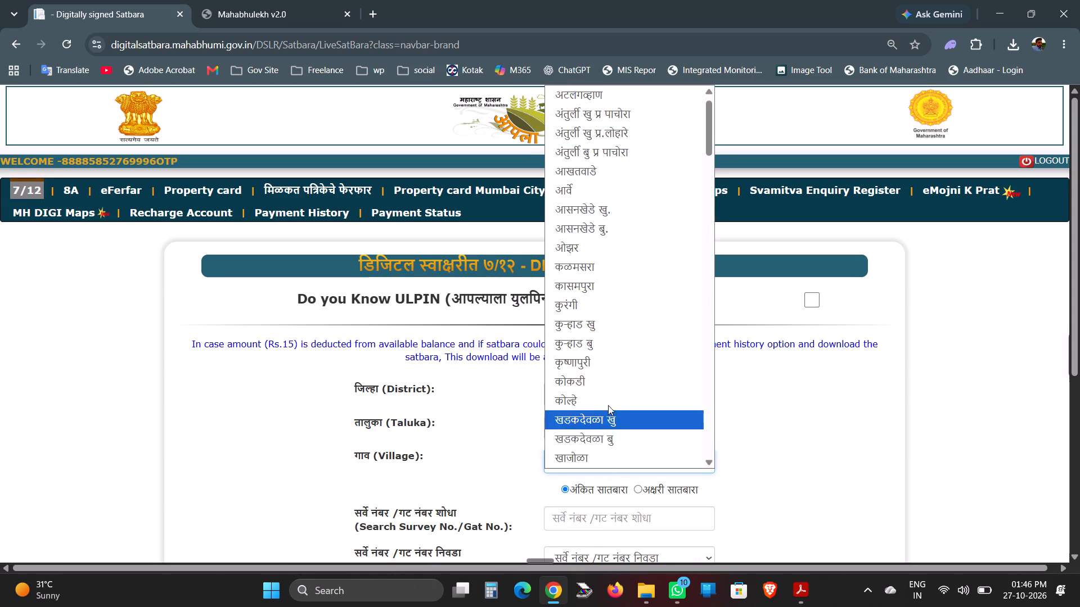
{"action": "scroll", "coordinate": [608, 388], "scroll_direction": "down", "scroll_amount": 5}
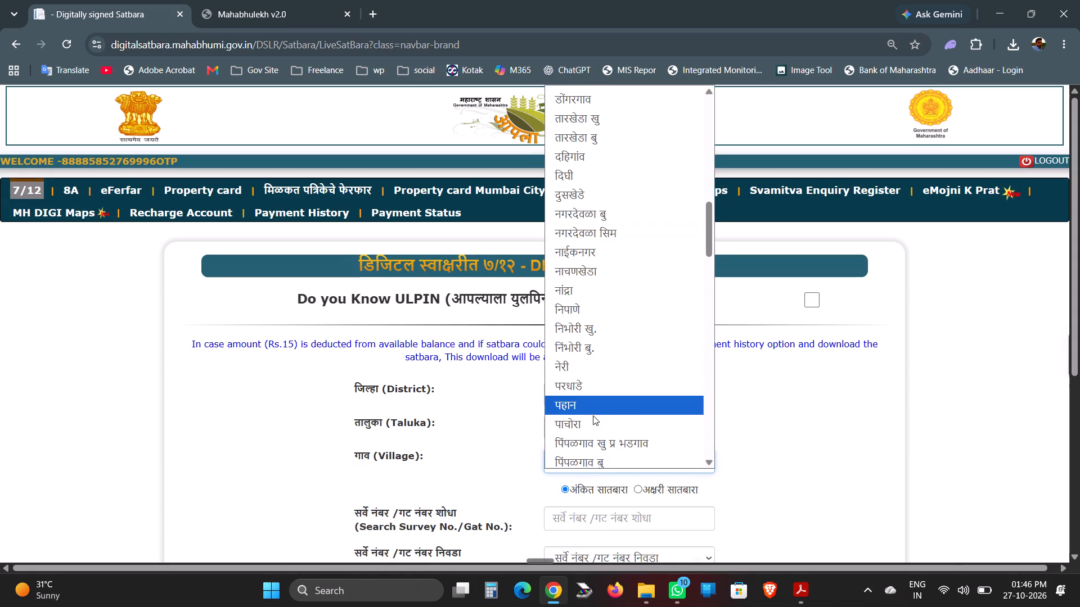
{"action": "scroll", "coordinate": [592, 416], "scroll_direction": "down", "scroll_amount": 2}
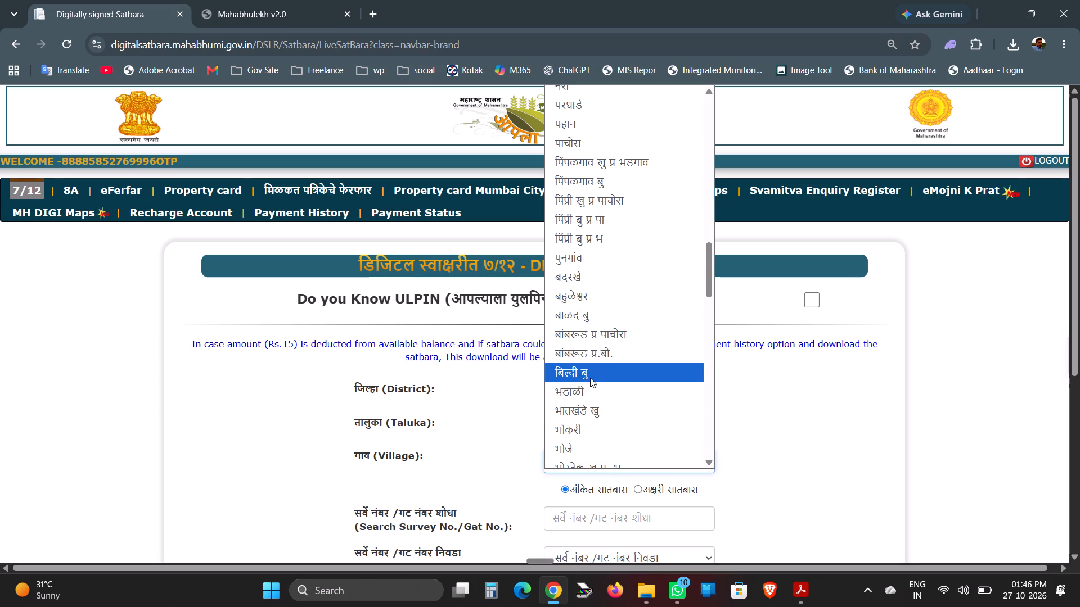
{"action": "scroll", "coordinate": [590, 378], "scroll_direction": "down", "scroll_amount": 1}
{"action": "left_click", "coordinate": [590, 360]}
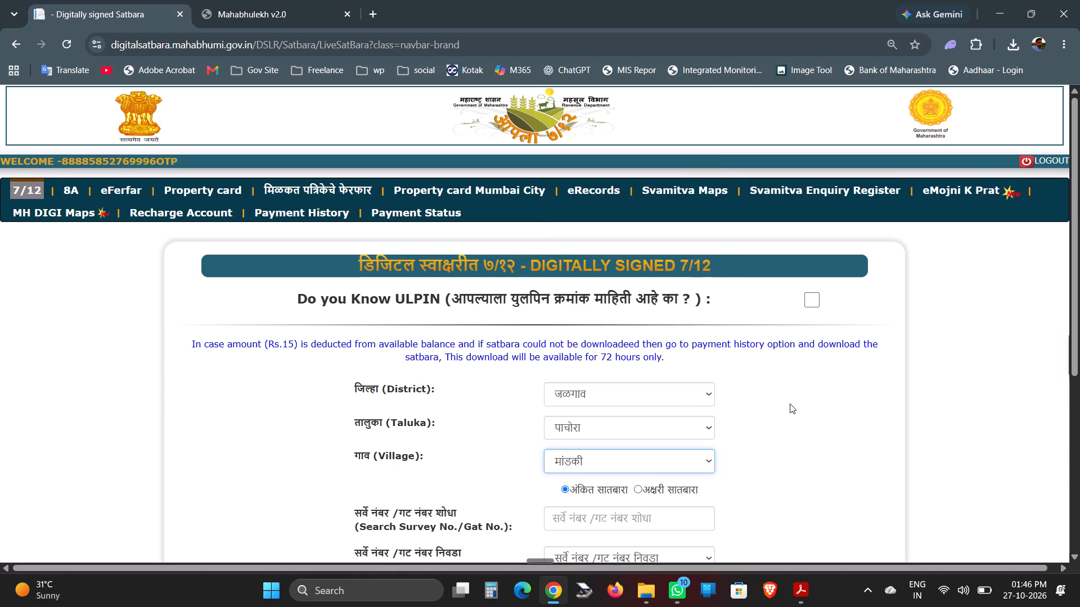
{"action": "left_click", "coordinate": [744, 468]}
{"action": "scroll", "coordinate": [744, 468], "scroll_direction": "down", "scroll_amount": 2}
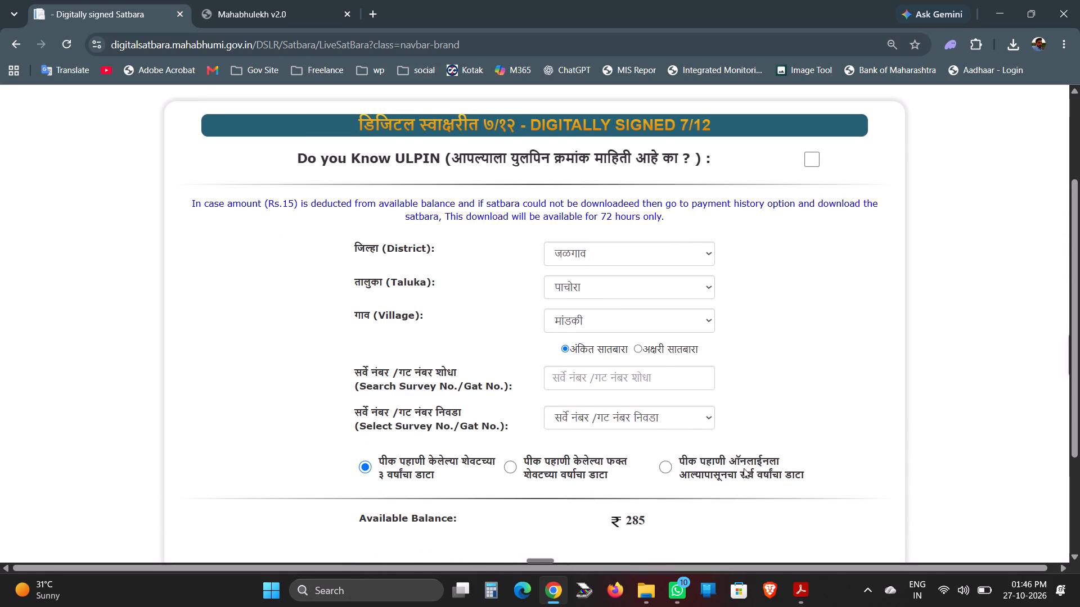
{"action": "left_click", "coordinate": [634, 383]}
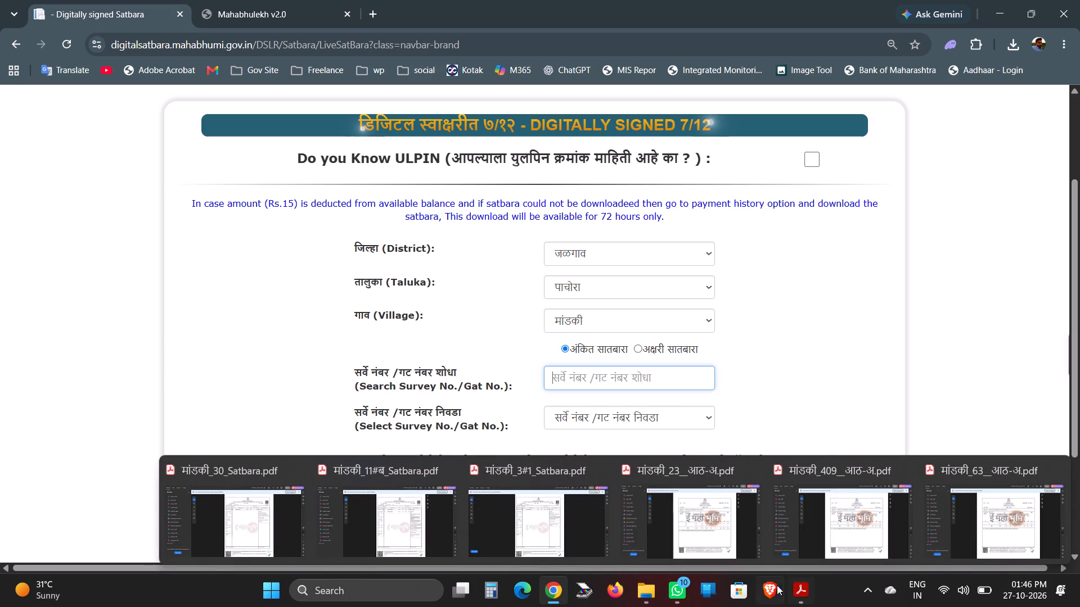
In File Explorer, look through PIK-VIMA's 2025 falbag folder and the farmer's 2026 folder for saved land records.
{"action": "left_click", "coordinate": [652, 587]}
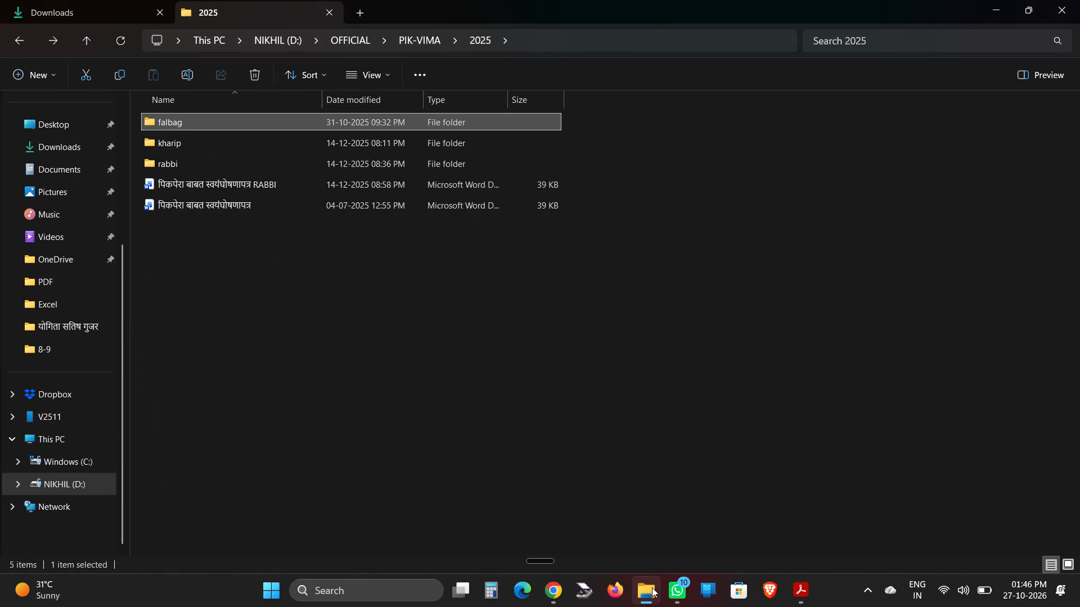
{"action": "double_click", "coordinate": [174, 124]}
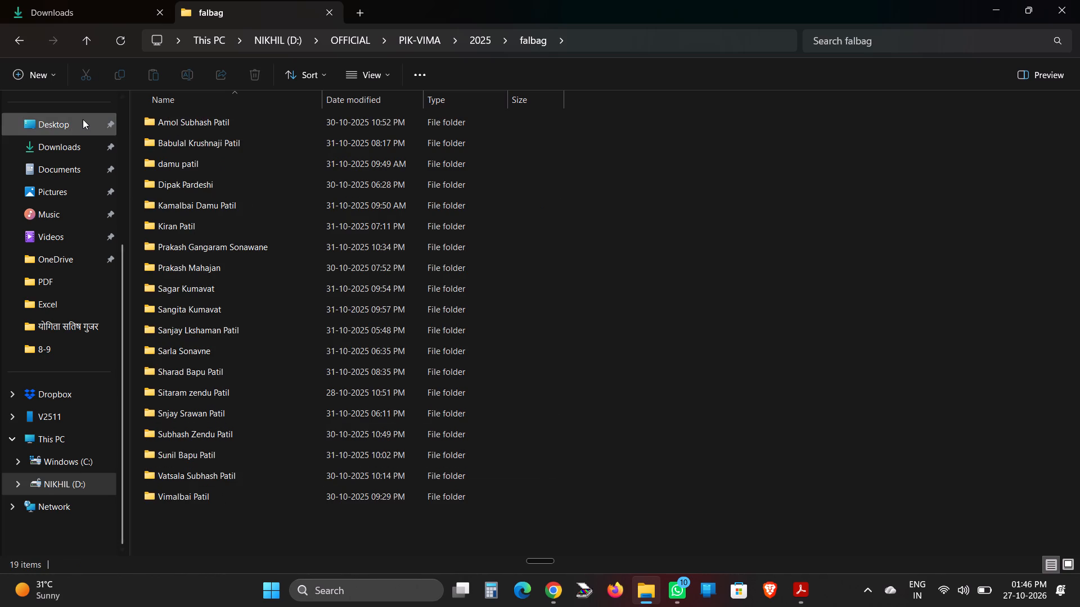
{"action": "left_click", "coordinate": [471, 46]}
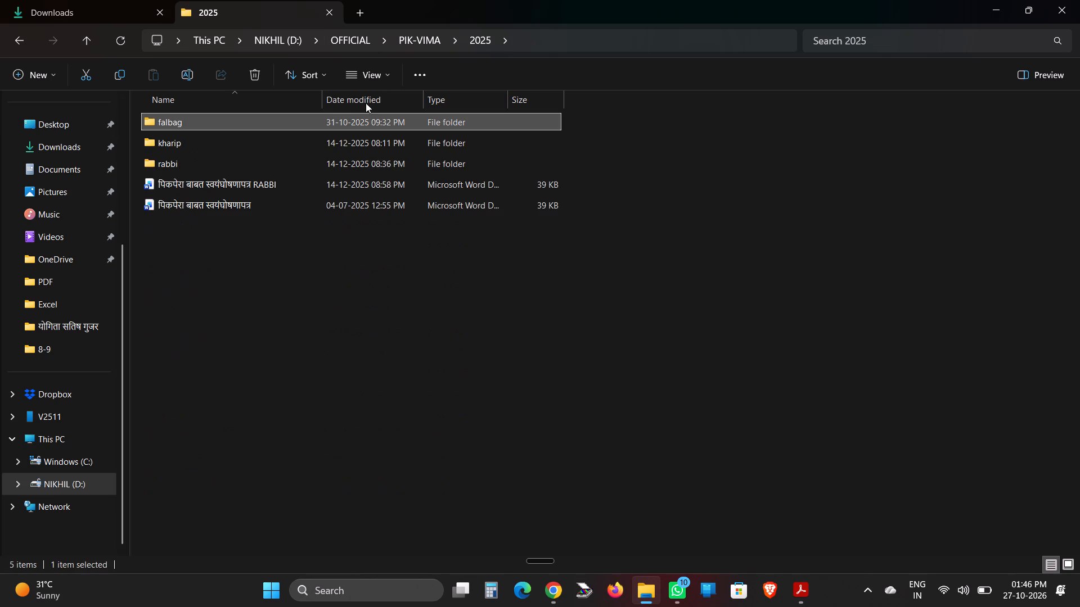
{"action": "left_click", "coordinate": [419, 41]}
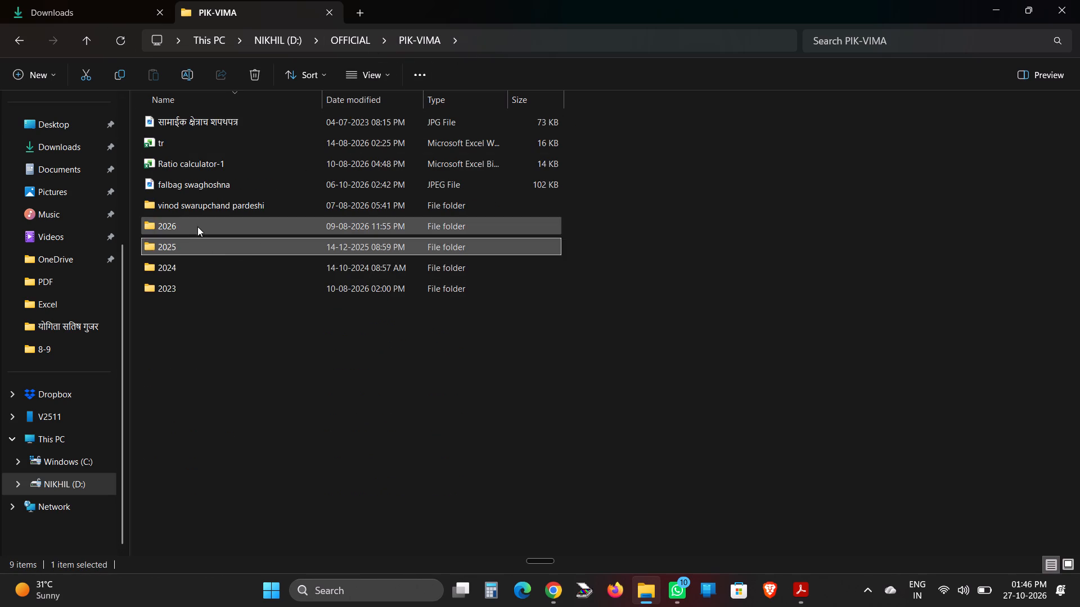
{"action": "double_click", "coordinate": [197, 227]}
{"action": "double_click", "coordinate": [987, 244]}
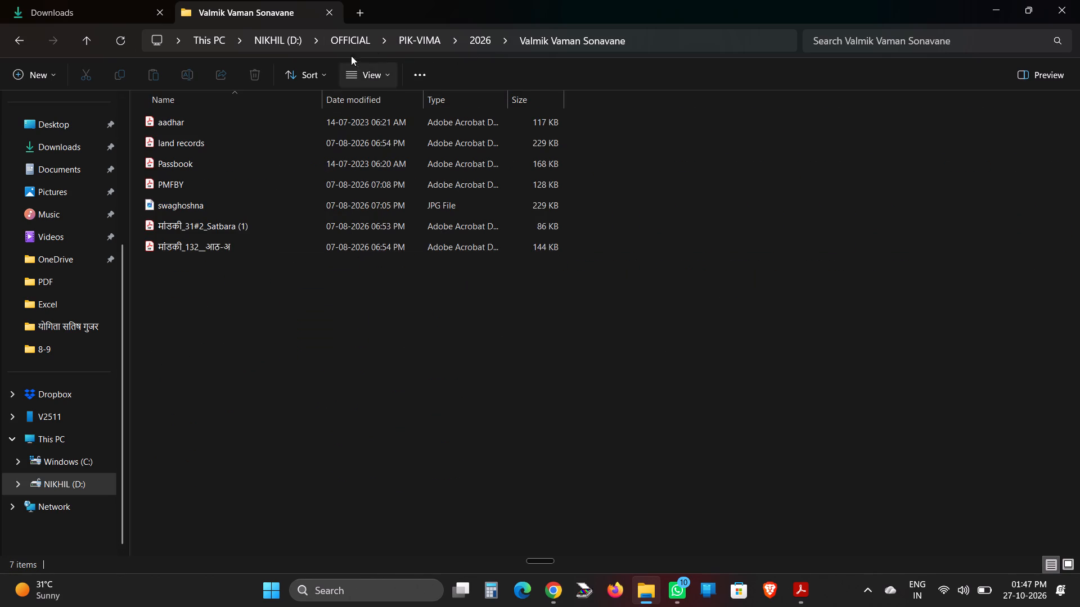
Back in Chrome, search survey number 31, select 31/1, and try downloading its digitally signed 7/12, accepting the Rs.15 deduction.
{"action": "left_click", "coordinate": [556, 596]}
{"action": "type", "text": "31"}
{"action": "left_click", "coordinate": [798, 405]}
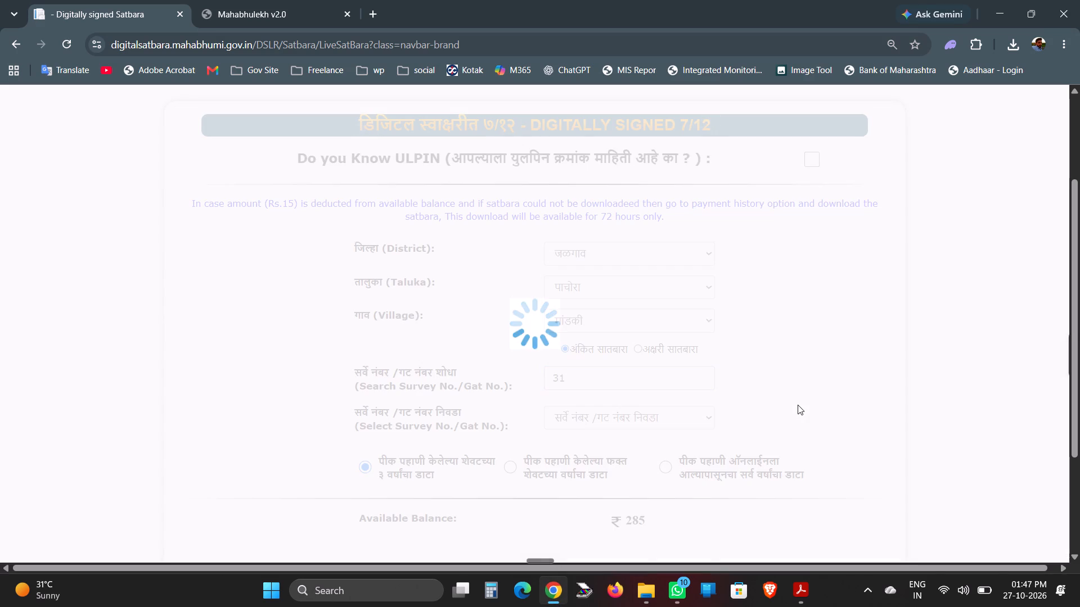
{"action": "scroll", "coordinate": [798, 405], "scroll_direction": "down", "scroll_amount": 3}
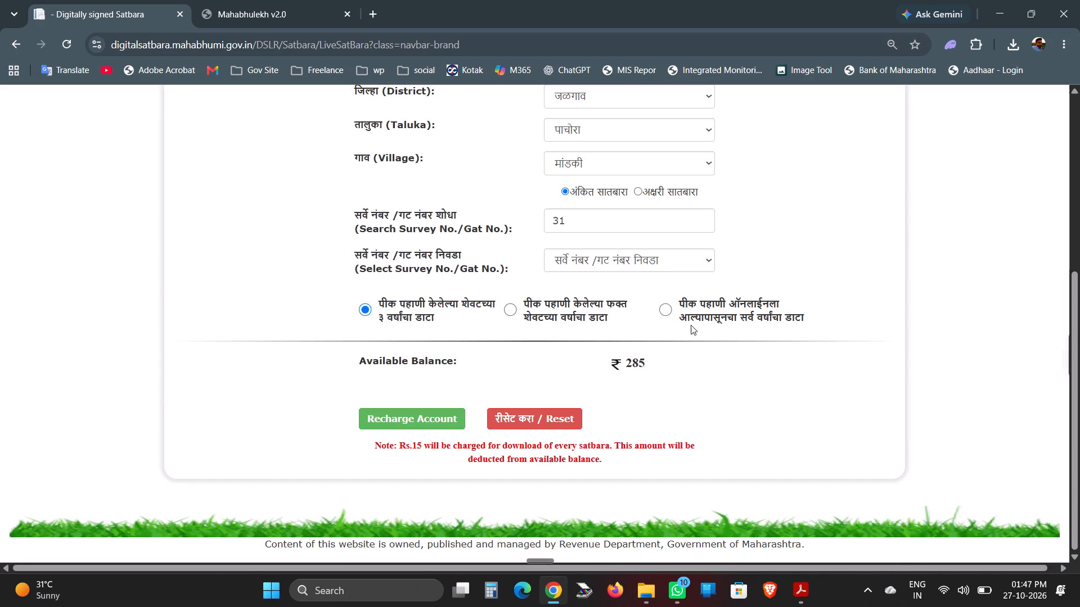
{"action": "left_click", "coordinate": [643, 262]}
{"action": "left_click", "coordinate": [627, 309]}
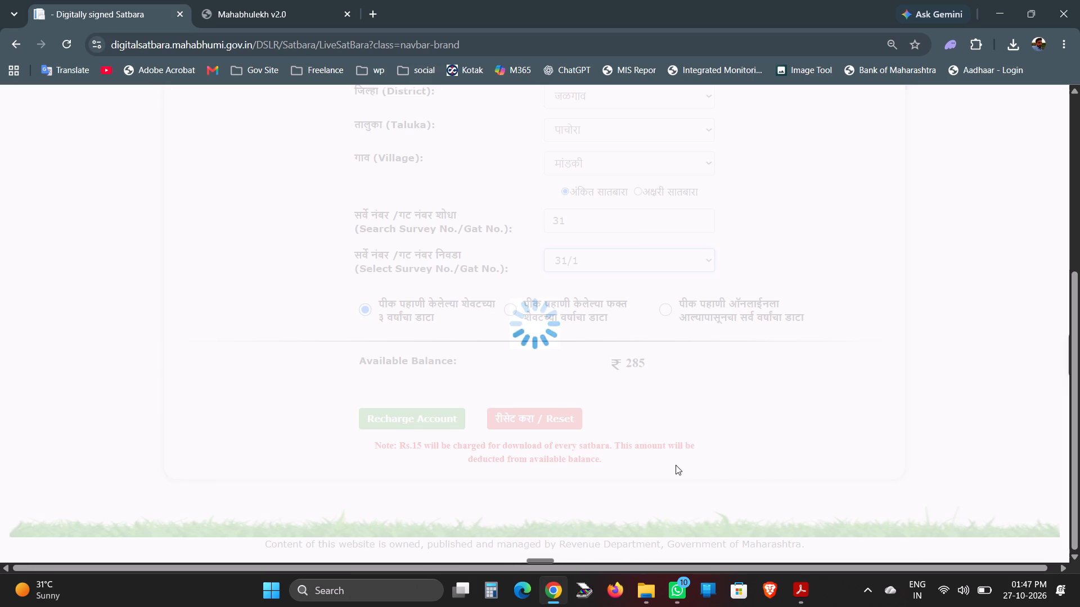
{"action": "left_click", "coordinate": [521, 387]}
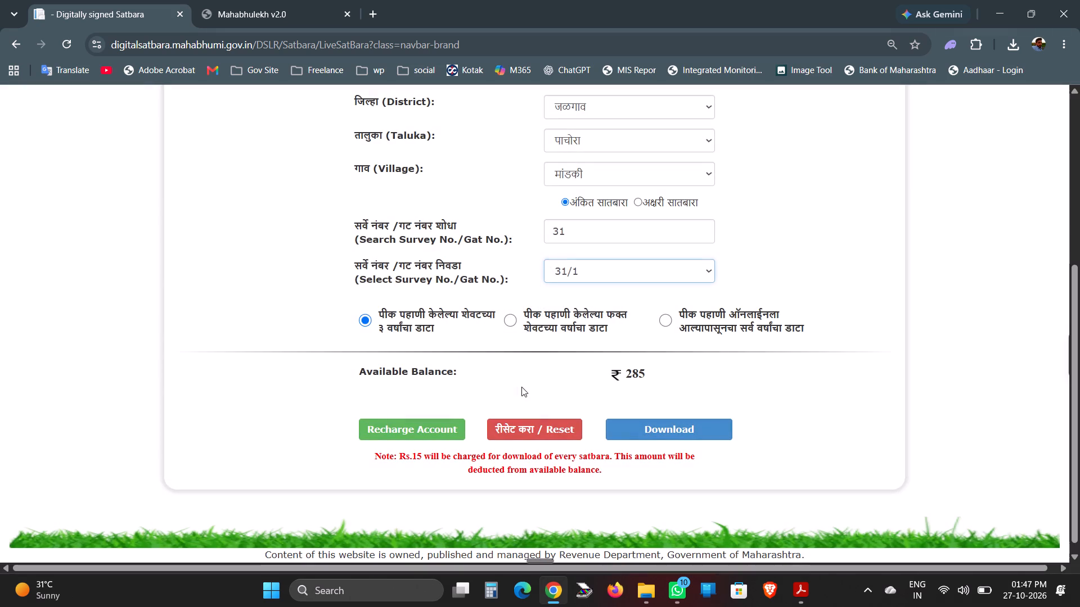
{"action": "left_click", "coordinate": [641, 434]}
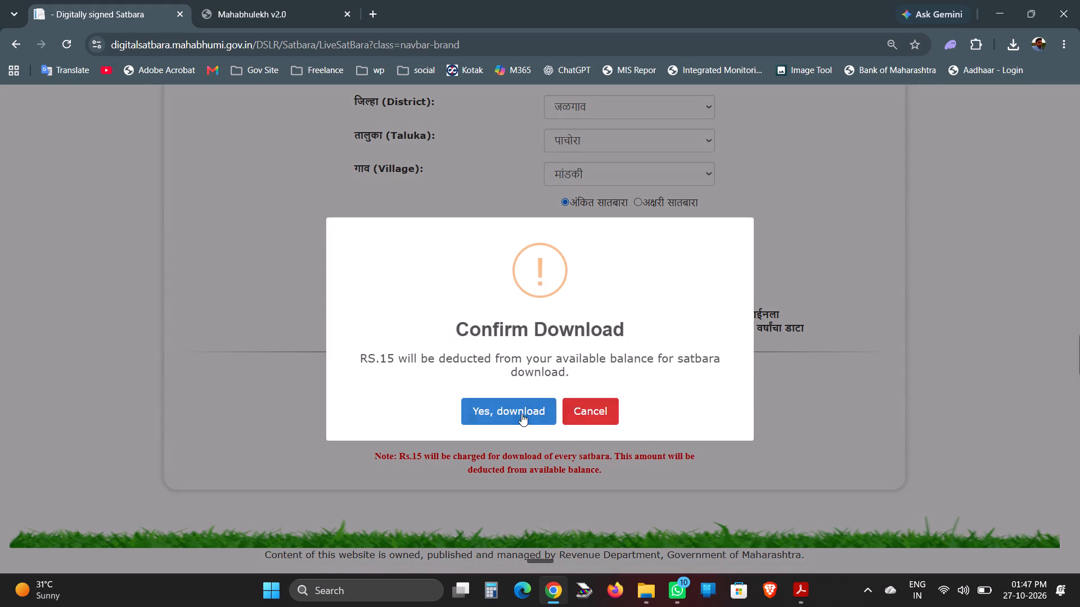
{"action": "left_click", "coordinate": [521, 414]}
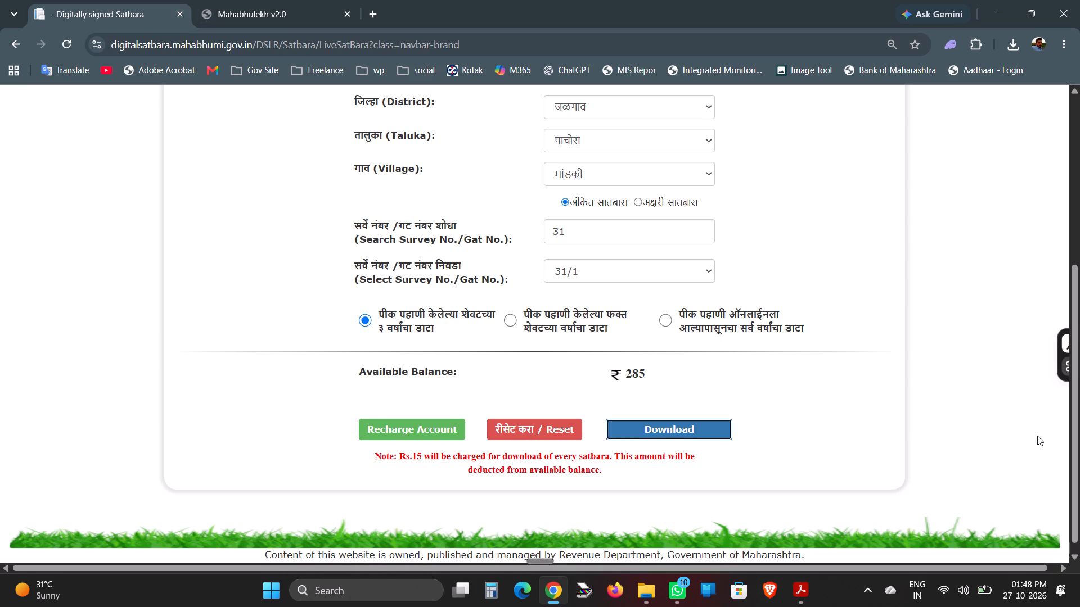
{"action": "left_click", "coordinate": [208, 227]}
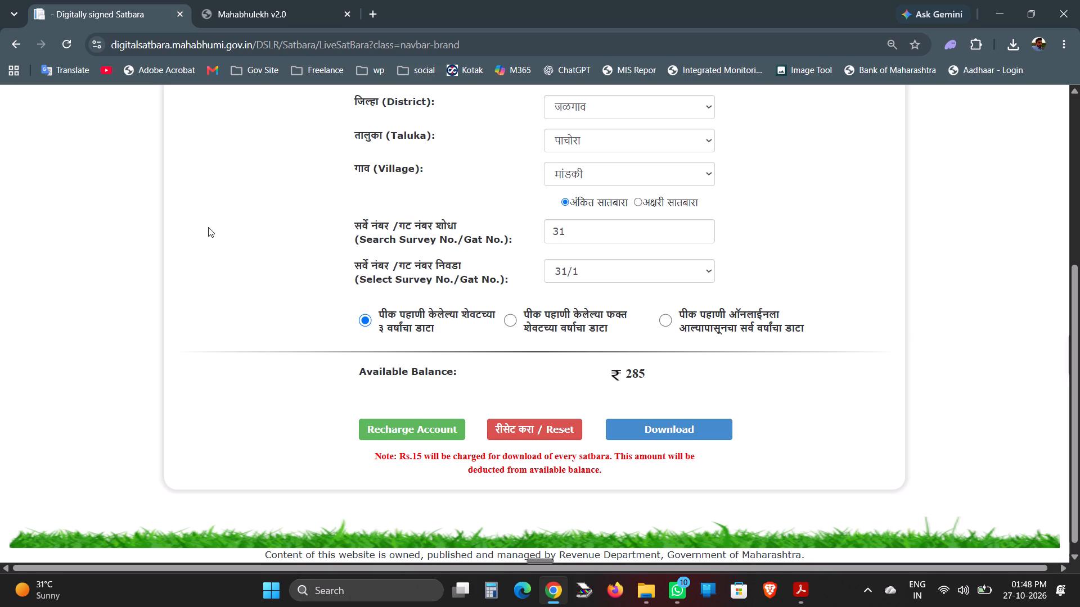
In Firefox, search Google for 7/12 and open the Digitally signed Satbara login result.
{"action": "left_click", "coordinate": [611, 582]}
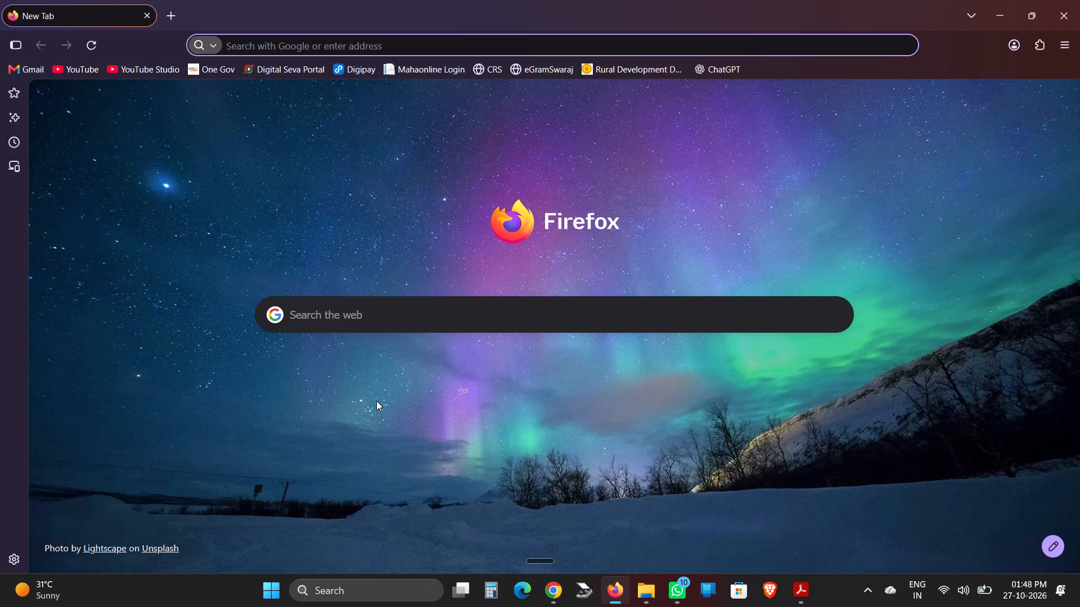
{"action": "left_click", "coordinate": [345, 34]}
{"action": "type", "text": "7/12"}
{"action": "key", "text": "Return"}
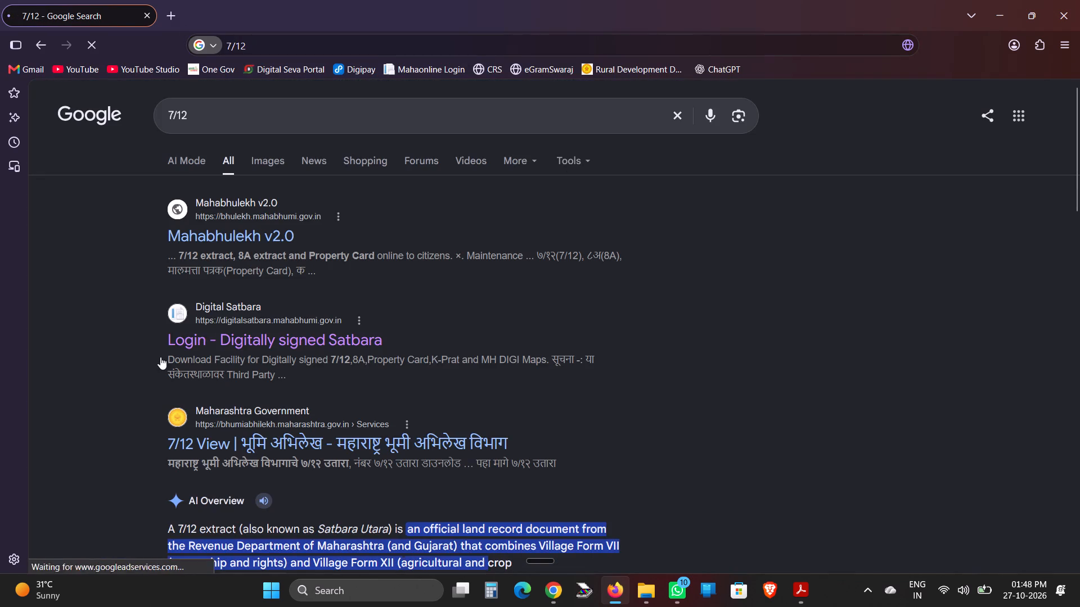
{"action": "left_click", "coordinate": [217, 330]}
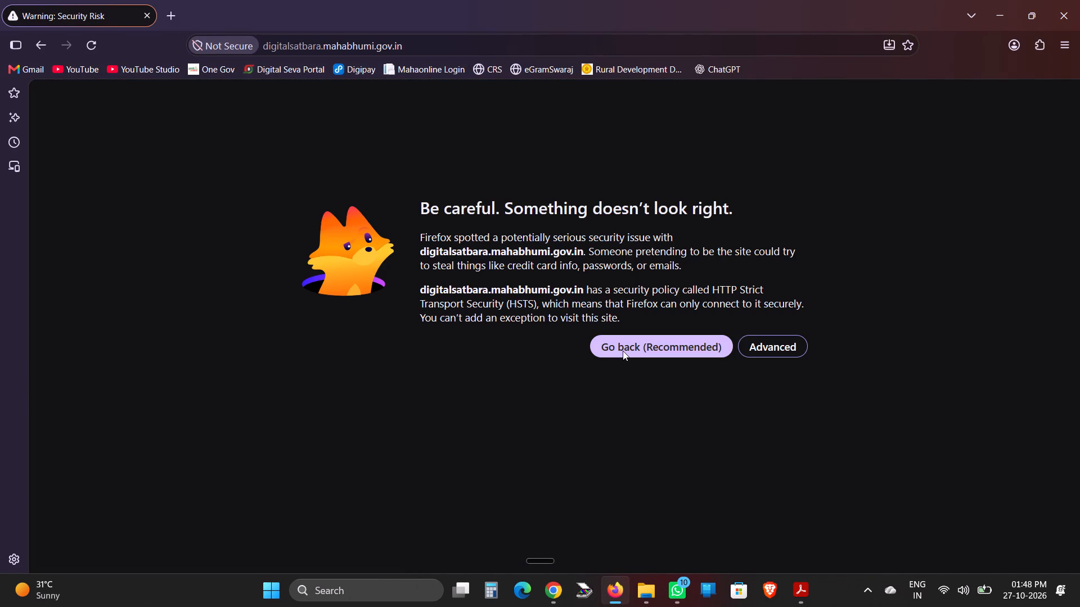
Retry the Digitally signed Satbara login result in Firefox, examine the site's security details and certificate, and close Firefox.
{"action": "left_click", "coordinate": [623, 351]}
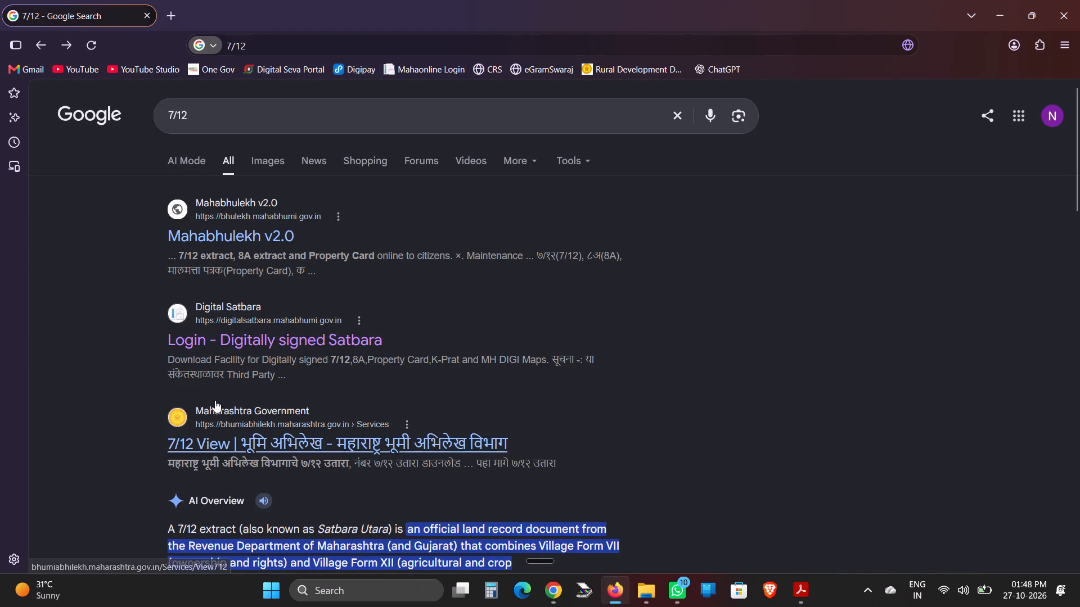
{"action": "left_click", "coordinate": [214, 341]}
{"action": "left_click", "coordinate": [756, 346]}
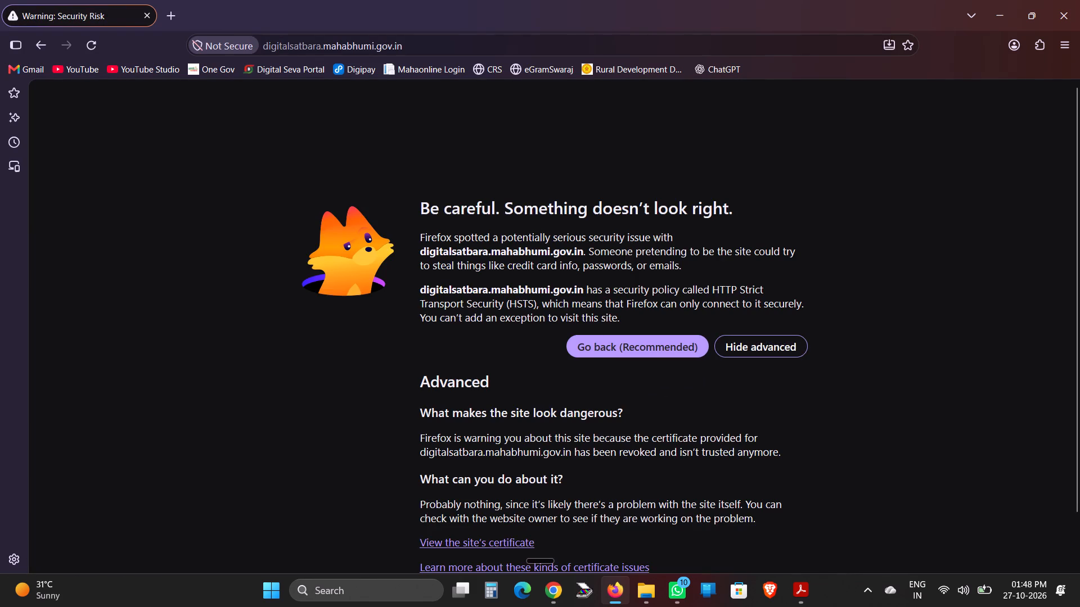
{"action": "scroll", "coordinate": [470, 468], "scroll_direction": "down", "scroll_amount": 3}
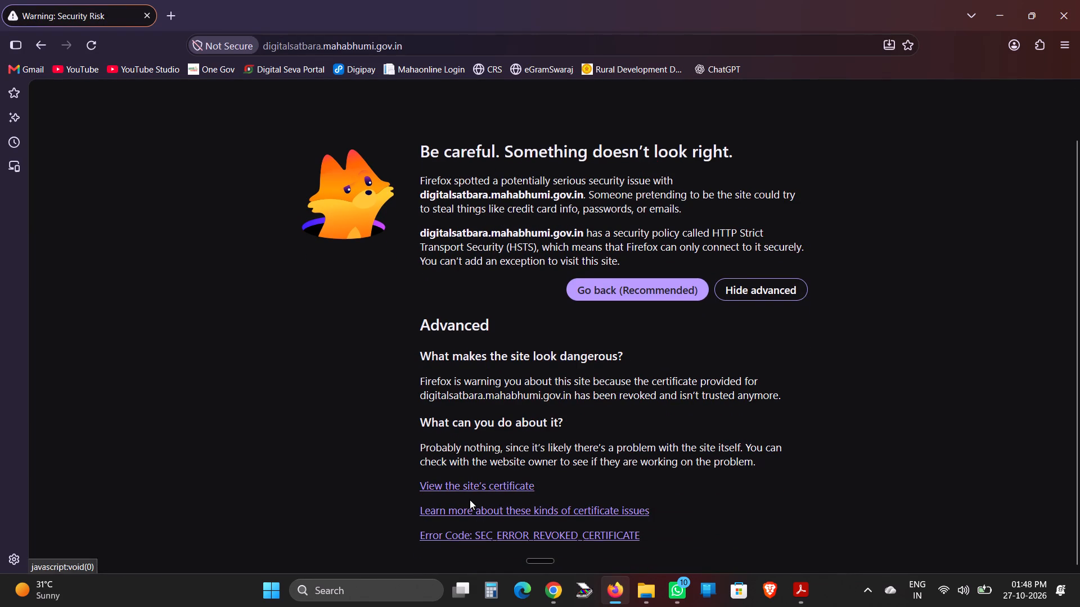
{"action": "left_click", "coordinate": [467, 490]}
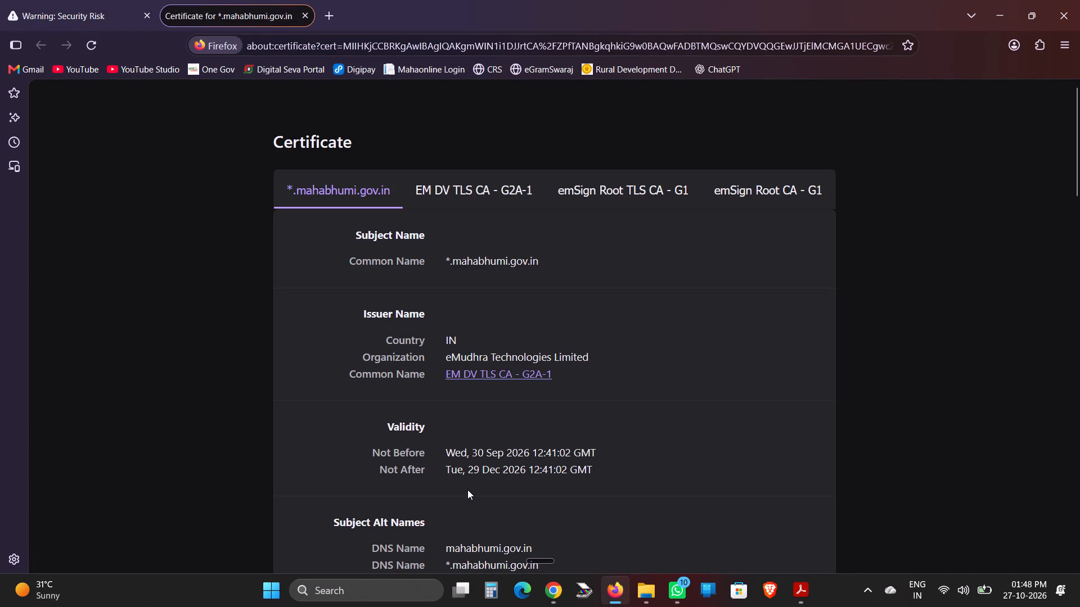
{"action": "left_click", "coordinate": [96, 13]}
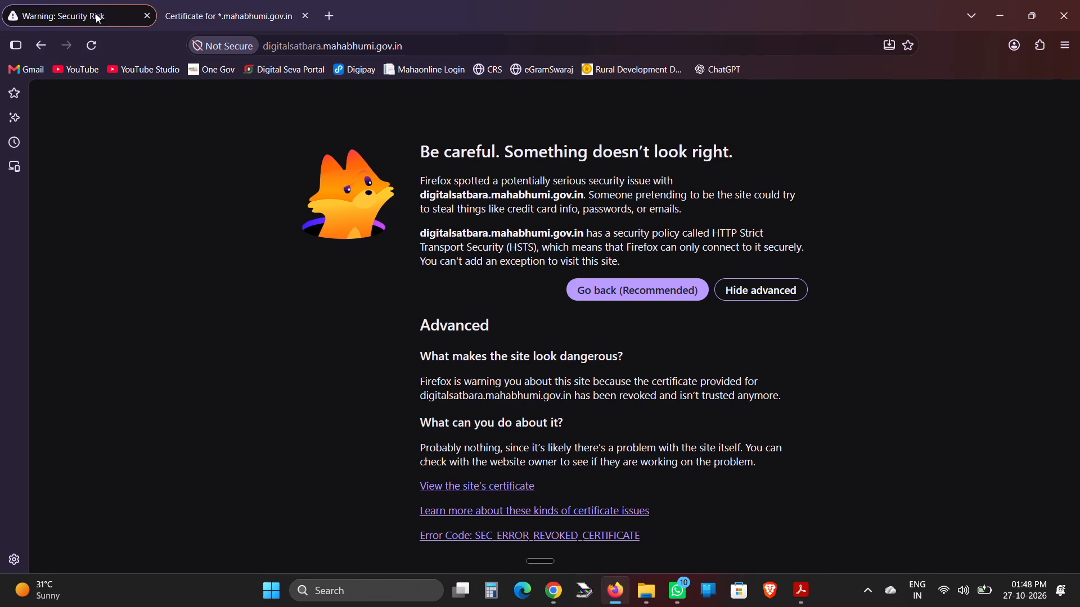
{"action": "scroll", "coordinate": [439, 416], "scroll_direction": "down", "scroll_amount": 2}
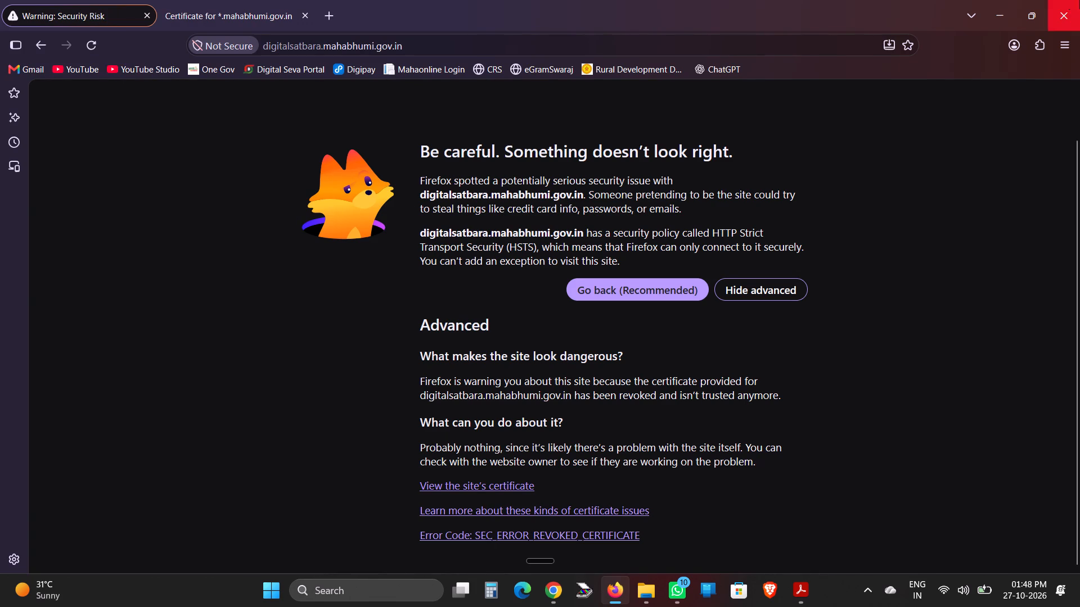
{"action": "left_click", "coordinate": [1068, 0]}
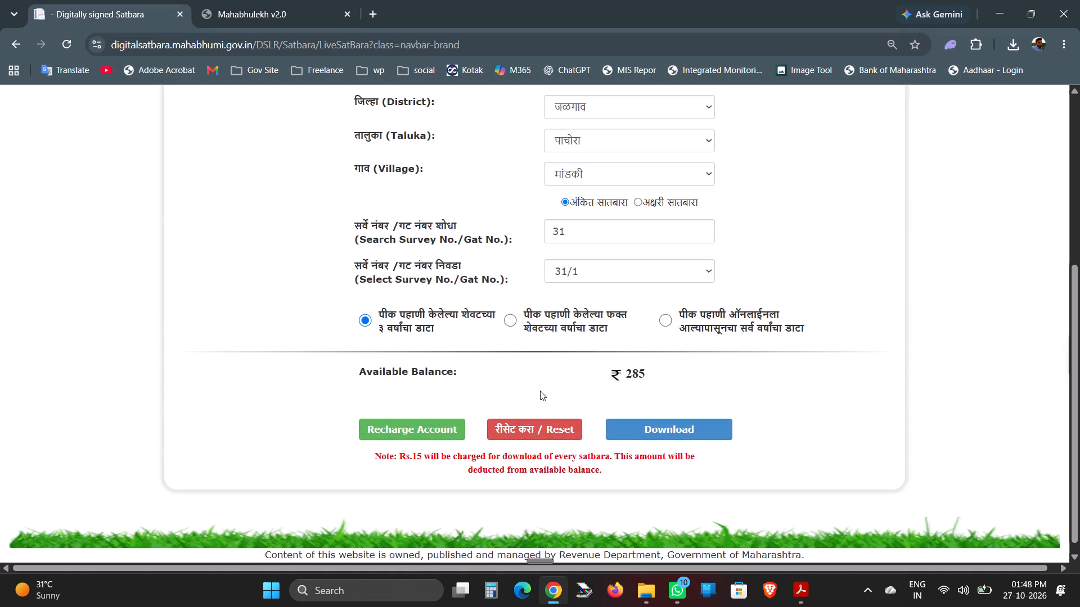
Switch to Brave, maximize its window and search for 7/12 in a new tab.
{"action": "left_click", "coordinate": [774, 588]}
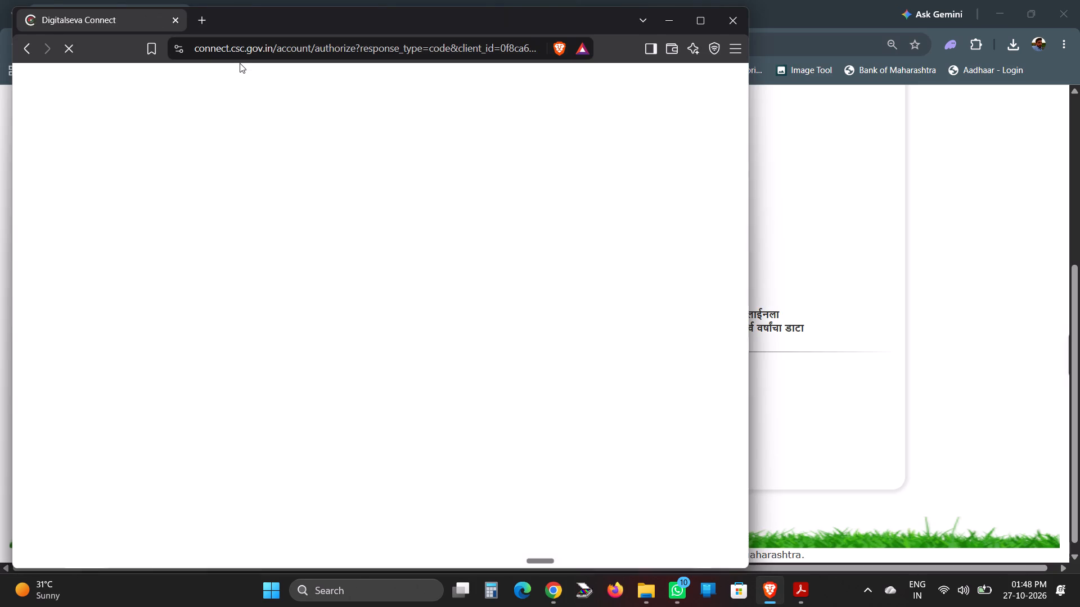
{"action": "left_click", "coordinate": [694, 25]}
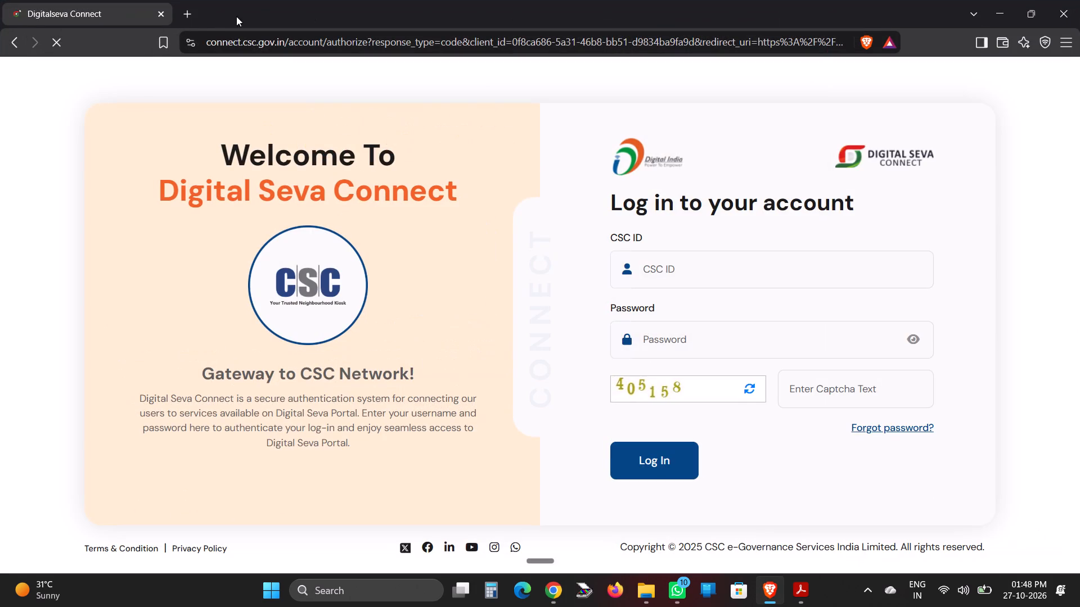
{"action": "left_click", "coordinate": [192, 13]}
{"action": "type", "text": "7/12"}
{"action": "key", "text": "Return"}
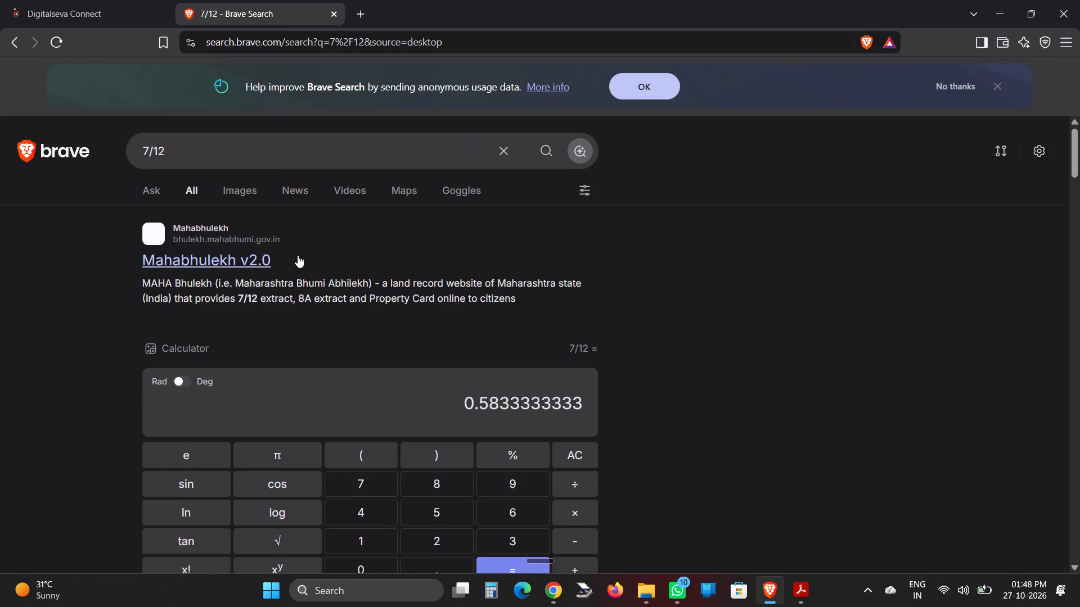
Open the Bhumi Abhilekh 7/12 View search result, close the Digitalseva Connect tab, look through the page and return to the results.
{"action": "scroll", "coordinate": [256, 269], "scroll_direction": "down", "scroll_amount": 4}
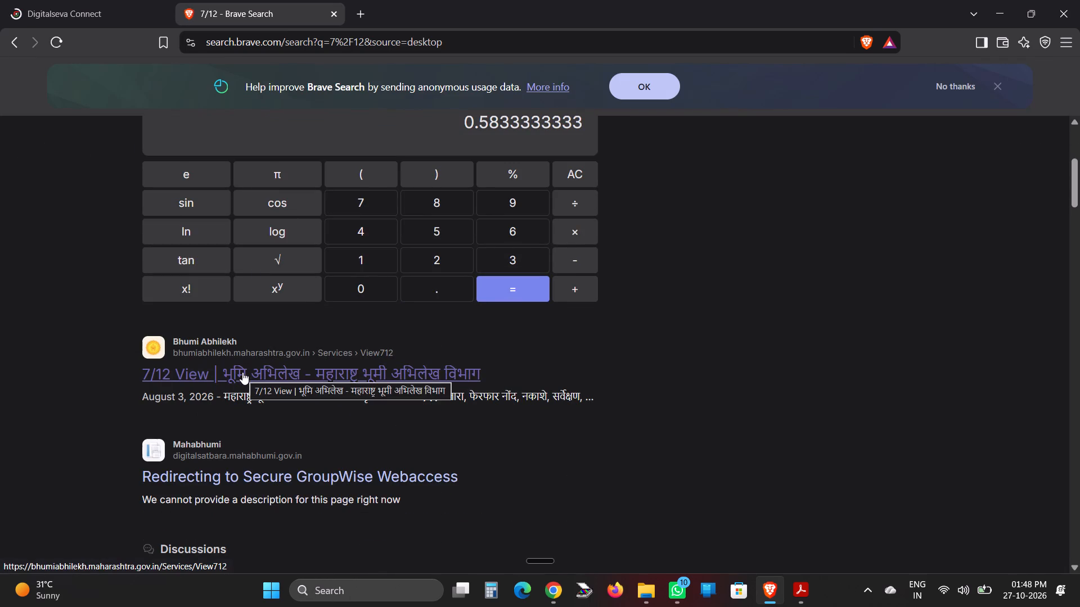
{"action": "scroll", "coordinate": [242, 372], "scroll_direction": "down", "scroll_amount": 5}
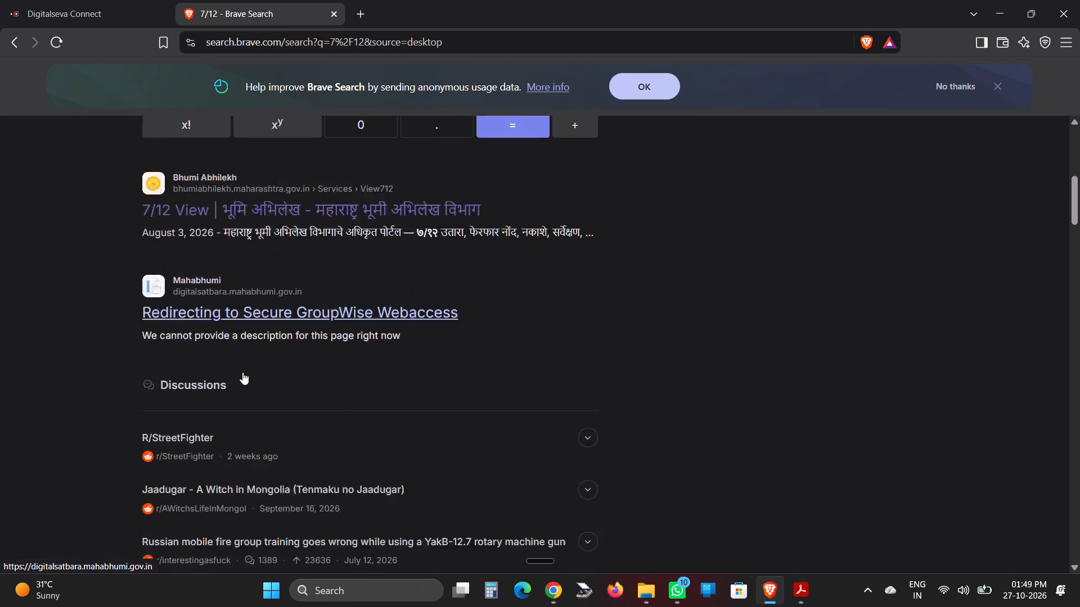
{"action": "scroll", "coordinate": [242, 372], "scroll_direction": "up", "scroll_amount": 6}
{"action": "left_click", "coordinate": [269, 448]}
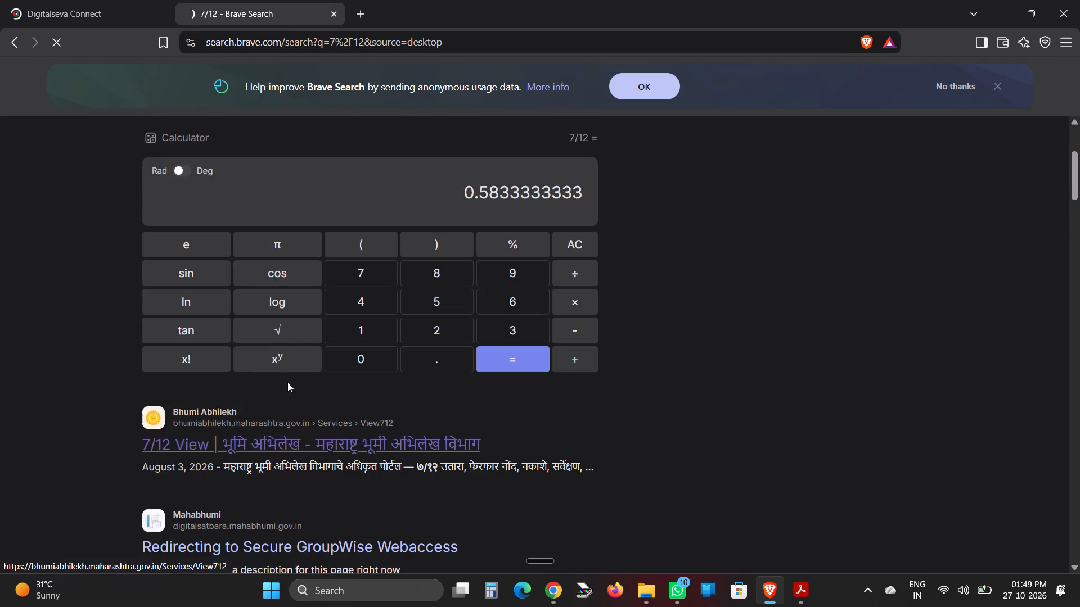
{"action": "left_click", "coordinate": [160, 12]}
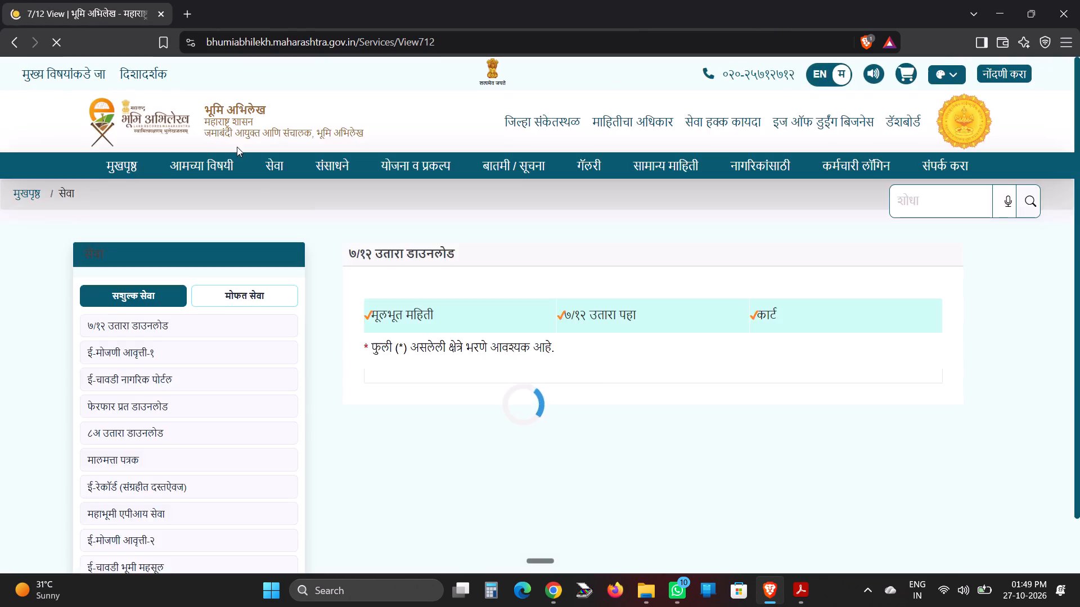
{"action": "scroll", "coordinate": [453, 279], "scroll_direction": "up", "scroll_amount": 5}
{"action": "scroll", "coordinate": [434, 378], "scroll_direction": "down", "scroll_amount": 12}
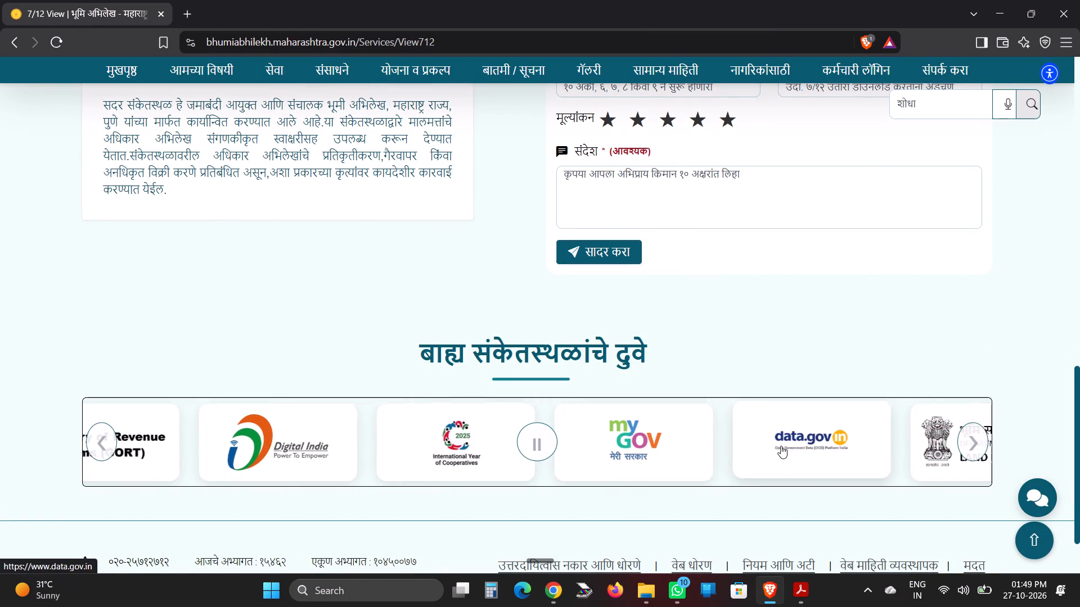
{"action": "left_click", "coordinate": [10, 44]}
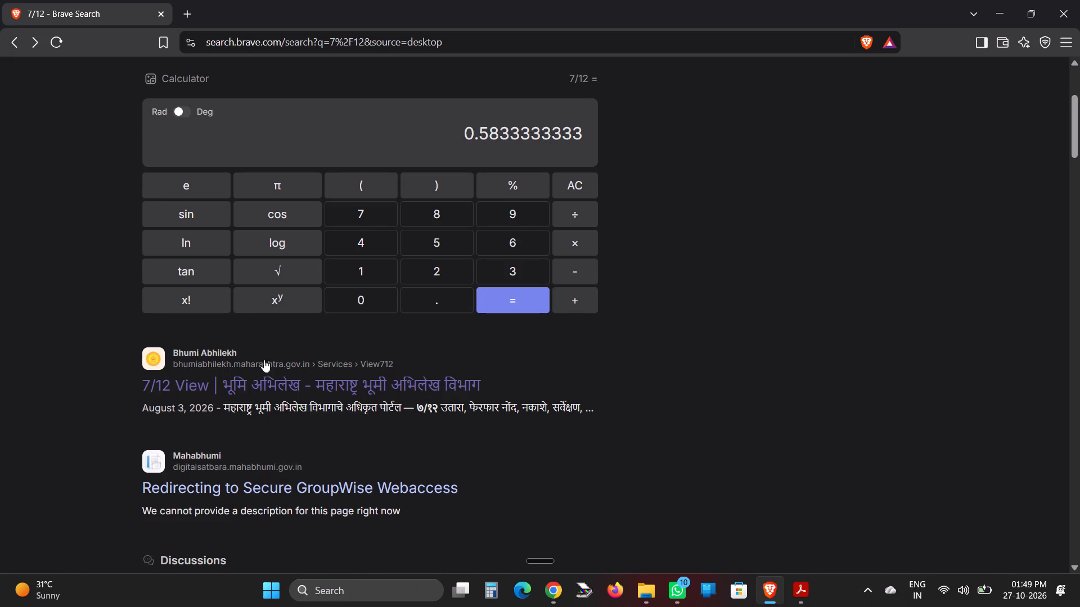
Open the Mahabhulekh v2.0 site from the Brave search results.
{"action": "scroll", "coordinate": [267, 436], "scroll_direction": "down", "scroll_amount": 2}
{"action": "scroll", "coordinate": [256, 415], "scroll_direction": "up", "scroll_amount": 6}
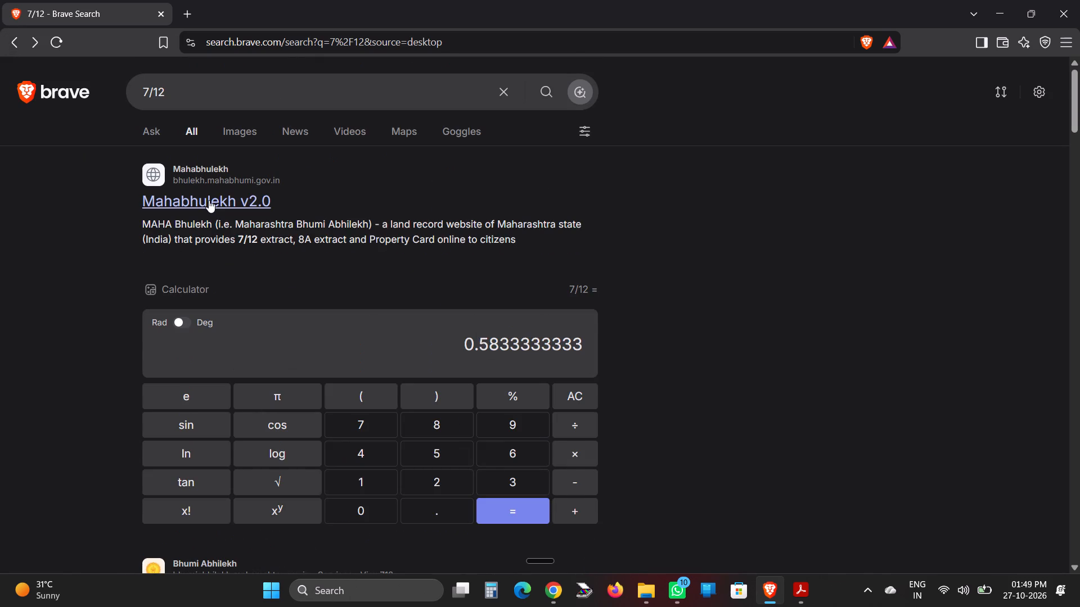
{"action": "left_click", "coordinate": [209, 200]}
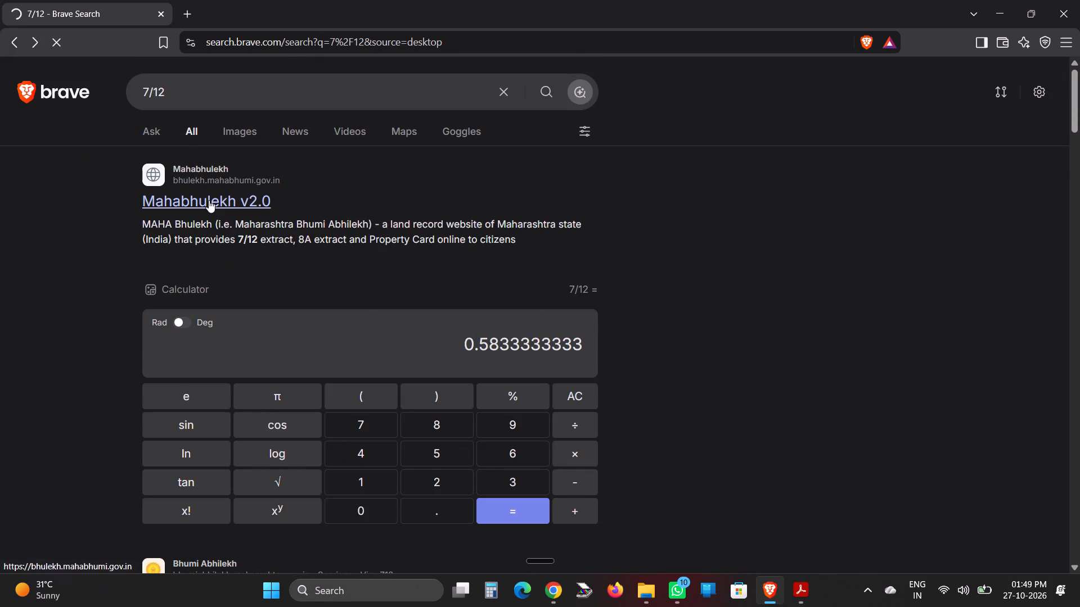
Switch to Chrome and retry downloading the digitally signed 7/12 for survey number 31/1.
{"action": "left_click", "coordinate": [557, 587]}
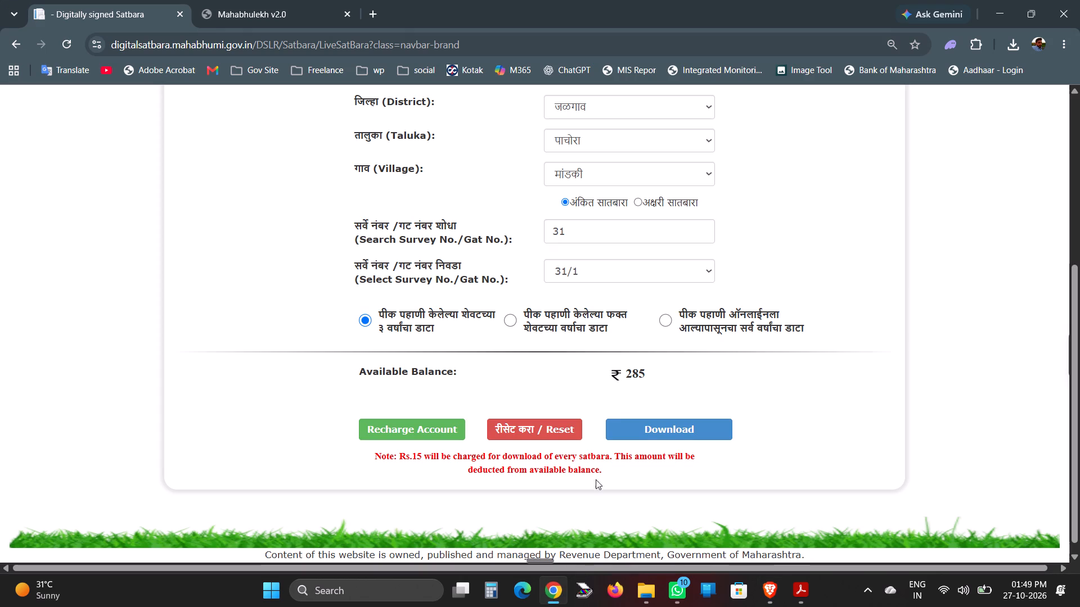
{"action": "left_click", "coordinate": [636, 426]}
{"action": "left_click", "coordinate": [506, 408]}
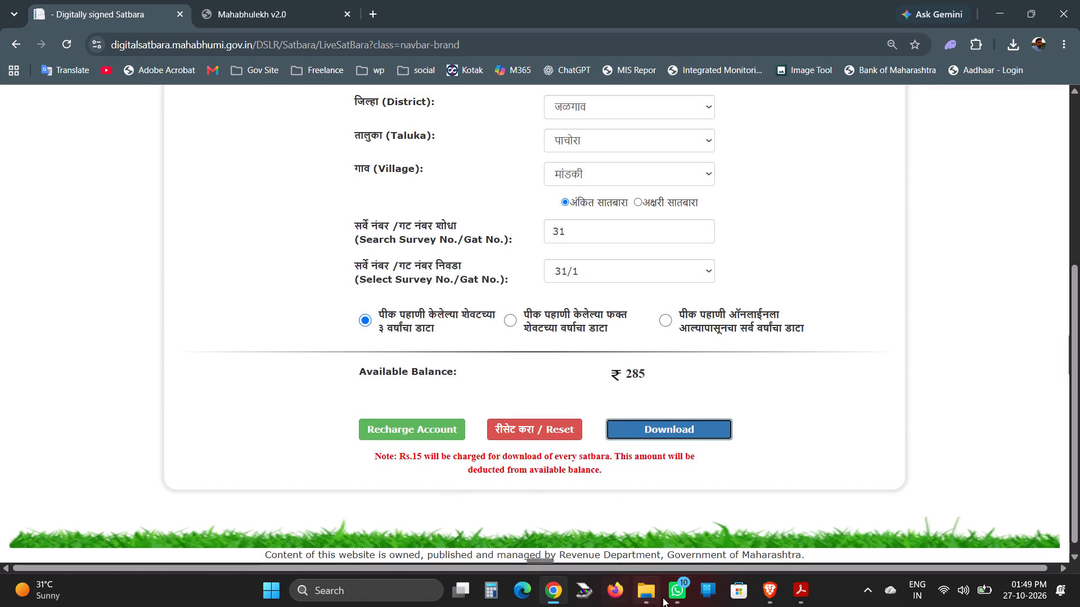
Back in Brave, find the Digitally Signed 7/12 link on the Mahabhulekh page.
{"action": "left_click", "coordinate": [767, 591]}
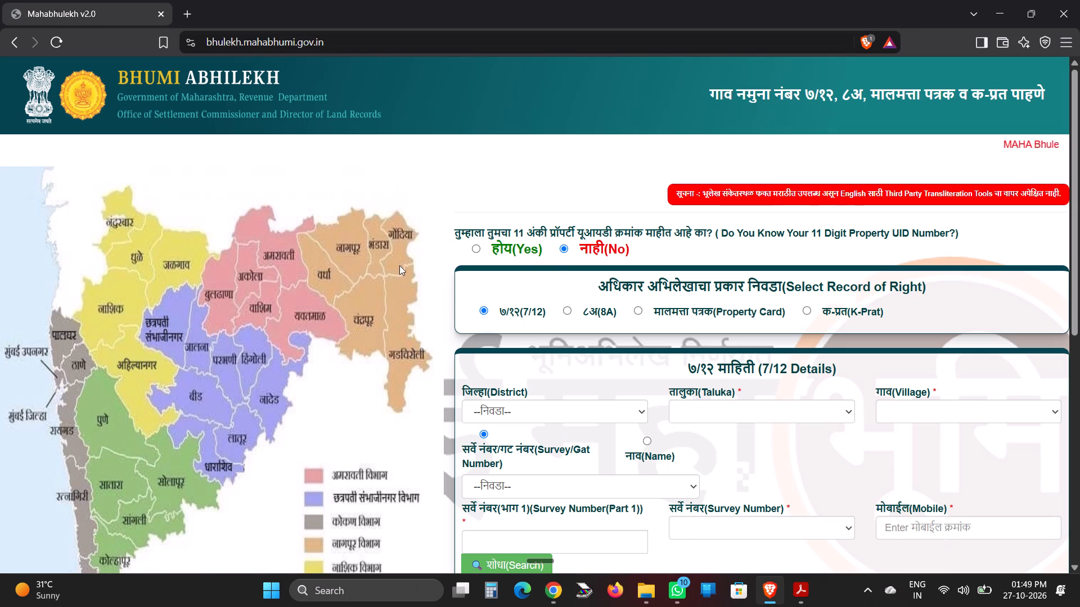
{"action": "scroll", "coordinate": [557, 268], "scroll_direction": "down", "scroll_amount": 6}
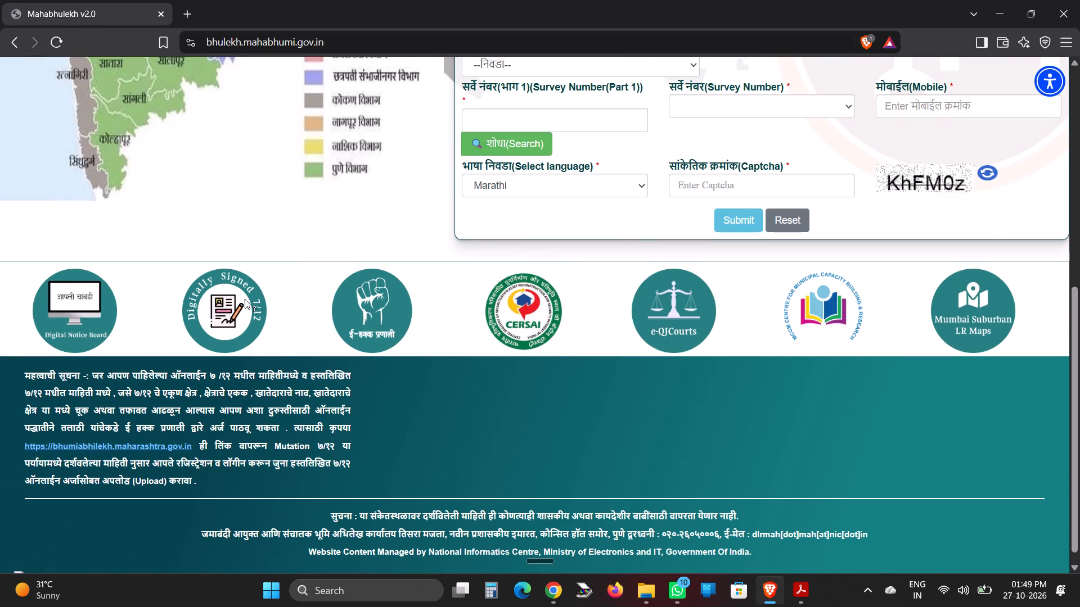
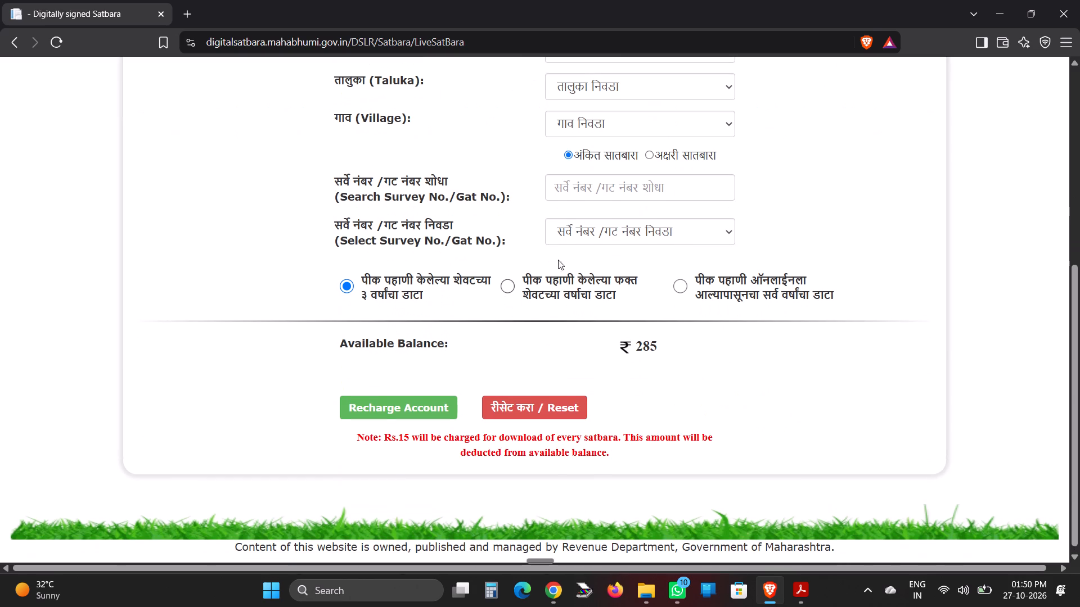
Set the signed 7/12 form's location to district जळगाव, taluka पाचोरा and village मांडकी.
{"action": "scroll", "coordinate": [631, 141], "scroll_direction": "up", "scroll_amount": 1}
{"action": "left_click", "coordinate": [628, 121]}
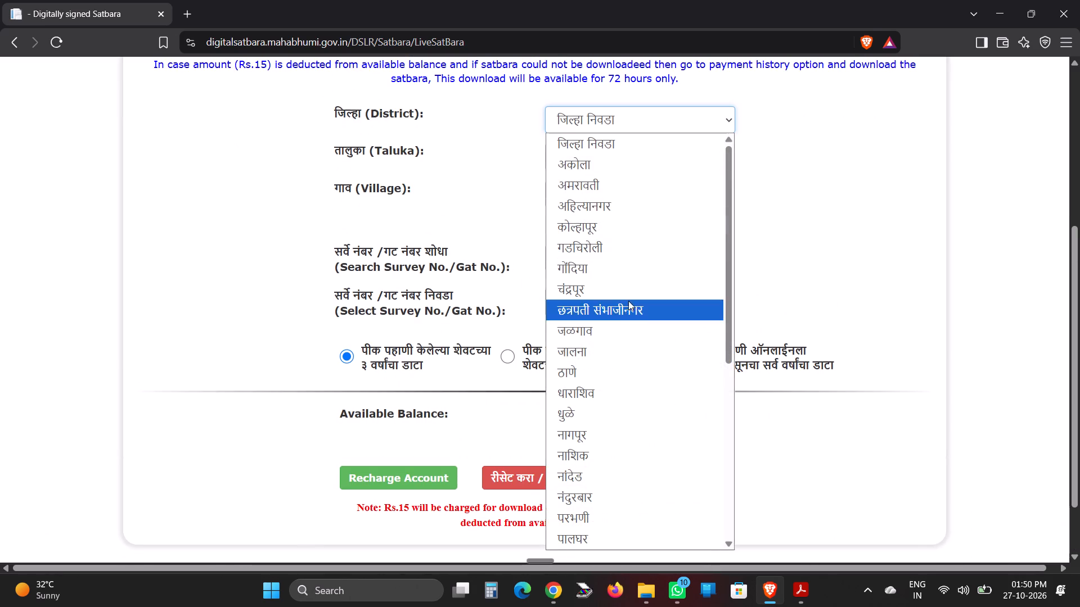
{"action": "left_click", "coordinate": [624, 325]}
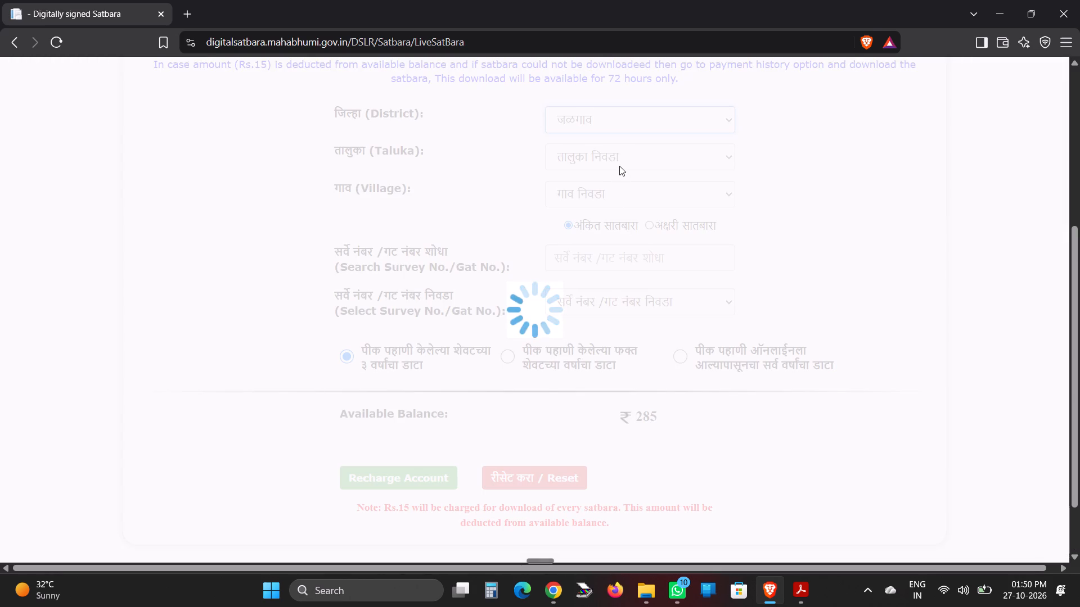
{"action": "left_click", "coordinate": [619, 166]}
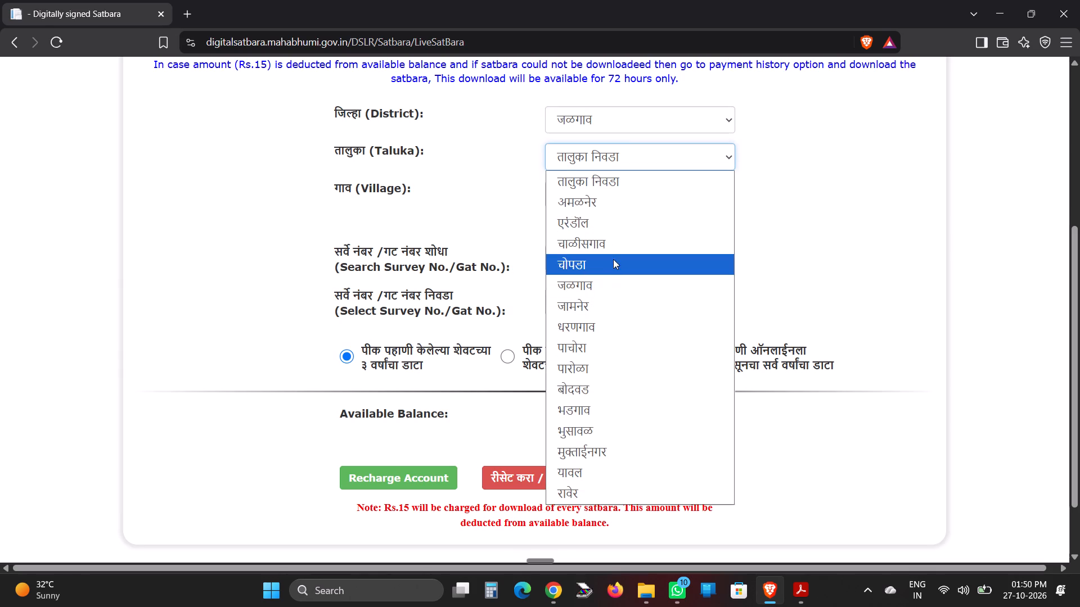
{"action": "left_click", "coordinate": [621, 342]}
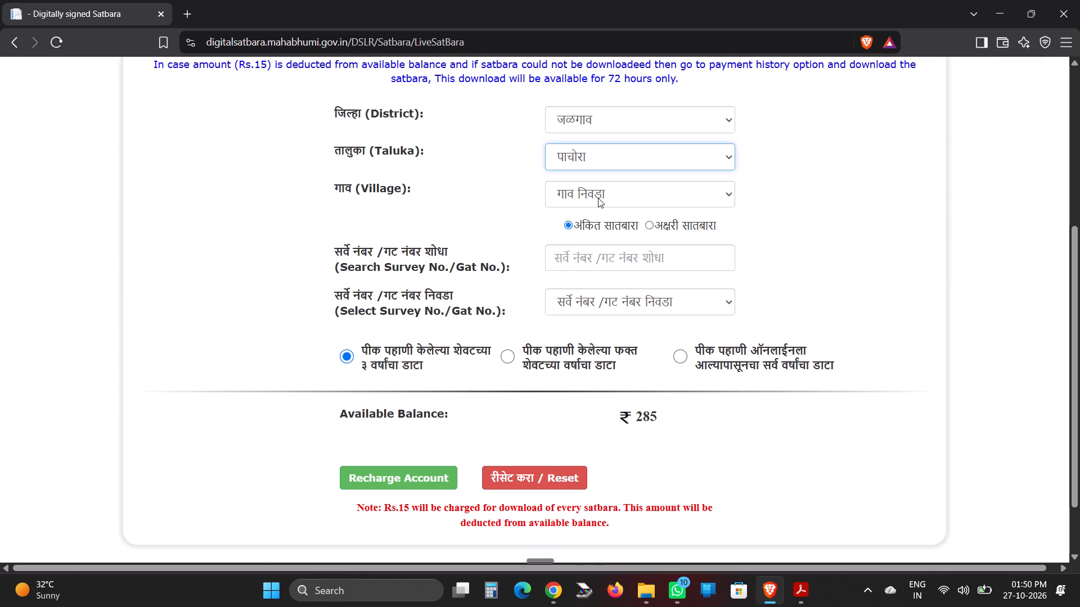
{"action": "scroll", "coordinate": [628, 456], "scroll_direction": "down", "scroll_amount": 4}
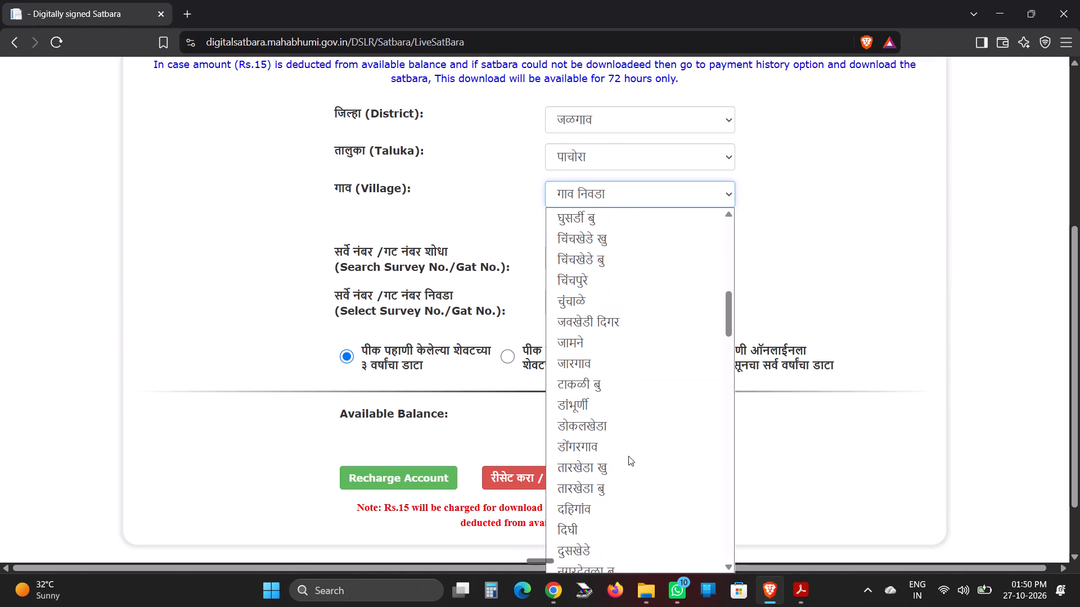
{"action": "scroll", "coordinate": [628, 456], "scroll_direction": "down", "scroll_amount": 3}
{"action": "scroll", "coordinate": [600, 416], "scroll_direction": "down", "scroll_amount": 1}
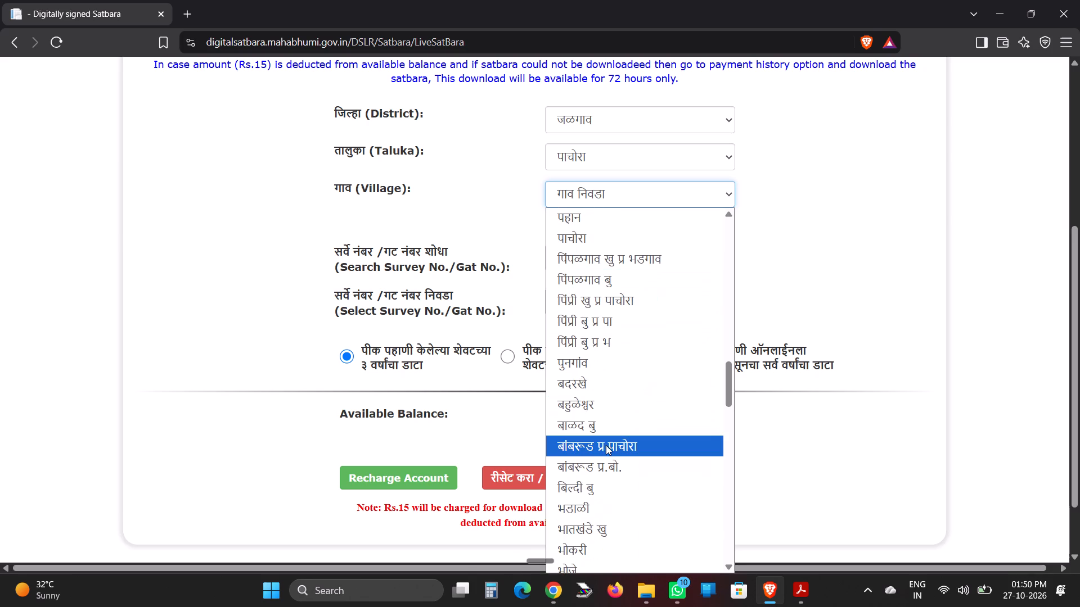
{"action": "scroll", "coordinate": [601, 462], "scroll_direction": "down", "scroll_amount": 1}
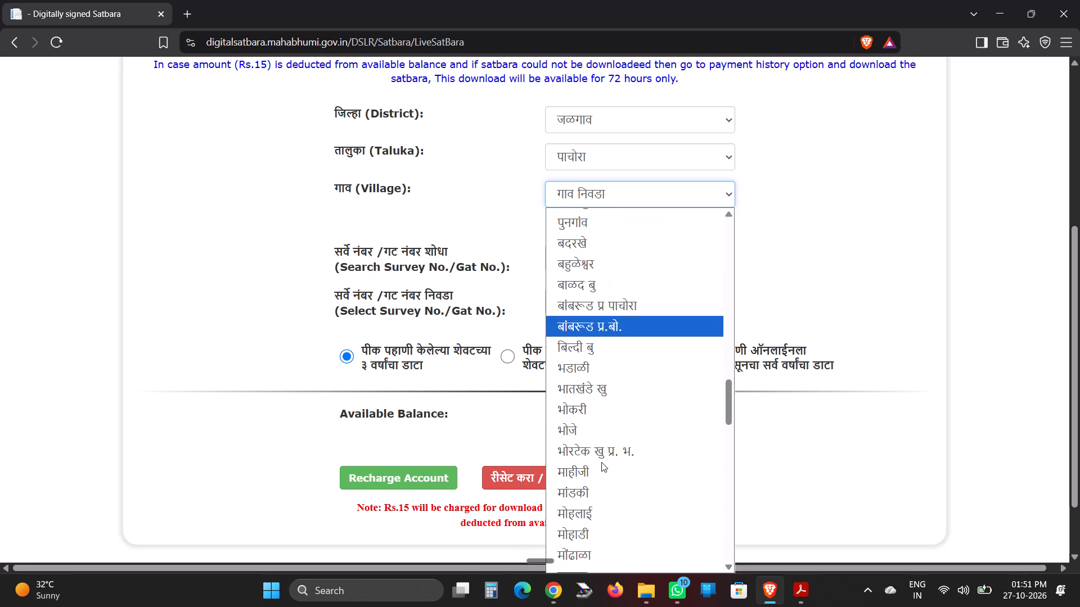
{"action": "left_click", "coordinate": [596, 489]}
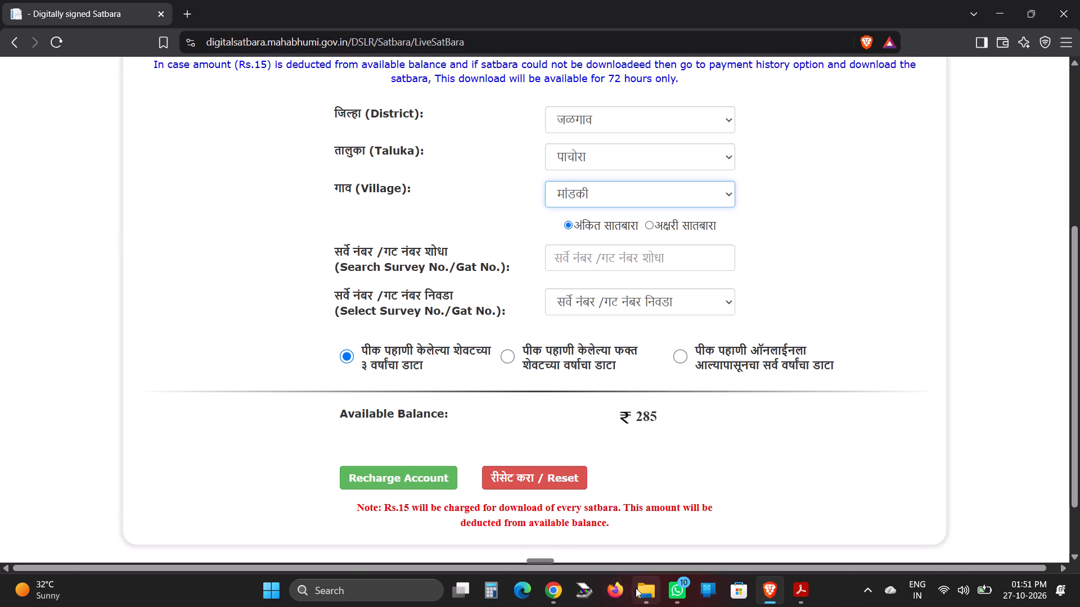
Check the applicant's saved land record files in File Explorer's PIK-VIMA 2026 folder, and return to the form in Brave.
{"action": "left_click", "coordinate": [643, 588]}
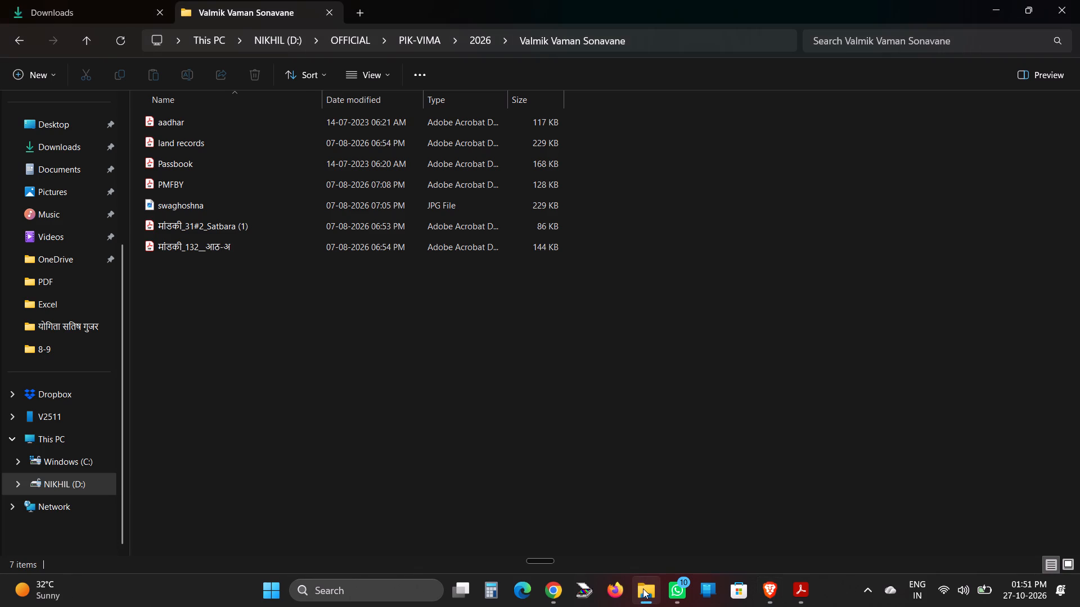
{"action": "left_click", "coordinate": [643, 588]}
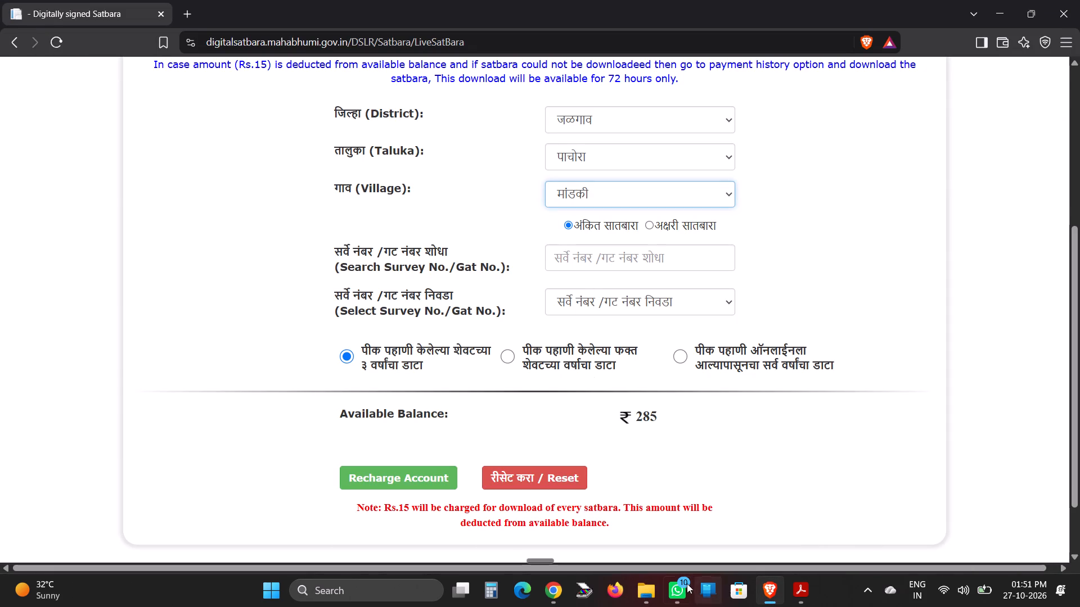
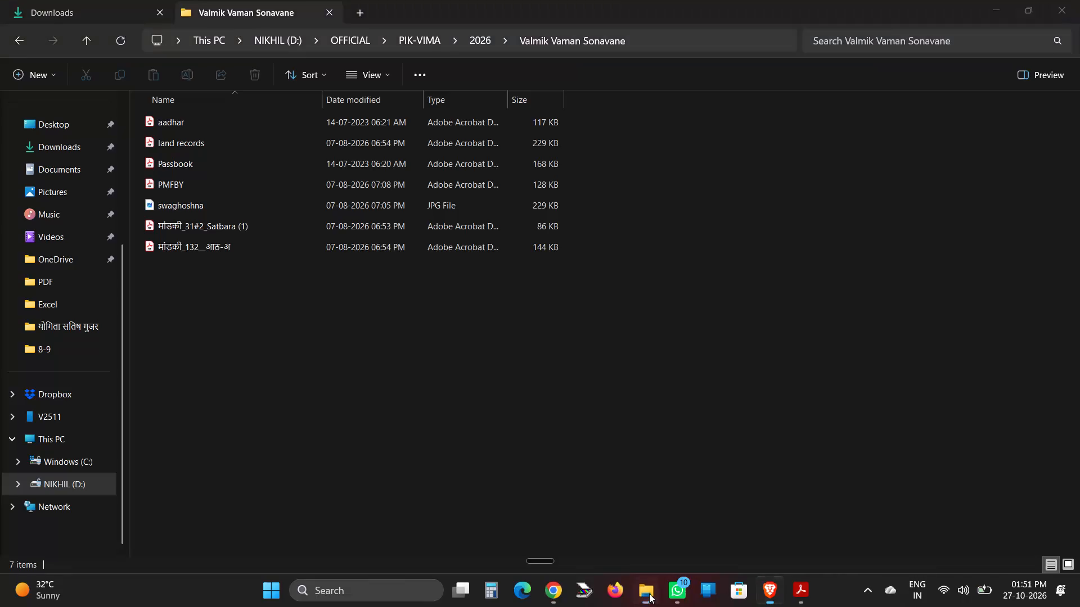
Search the signed 7/12 form for survey number 31.
{"action": "left_click", "coordinate": [609, 257]}
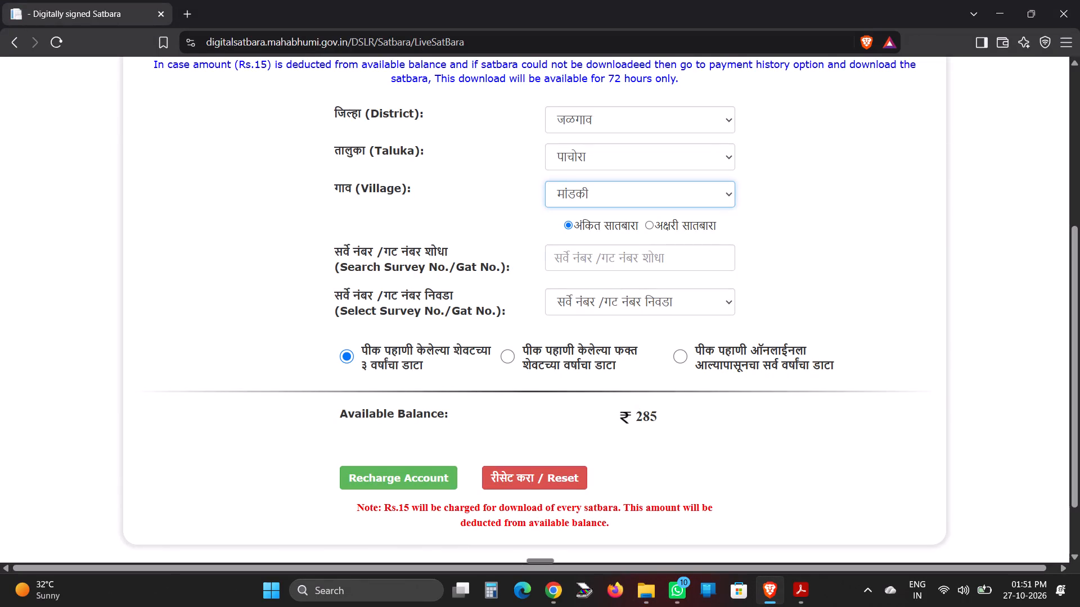
{"action": "type", "text": "31"}
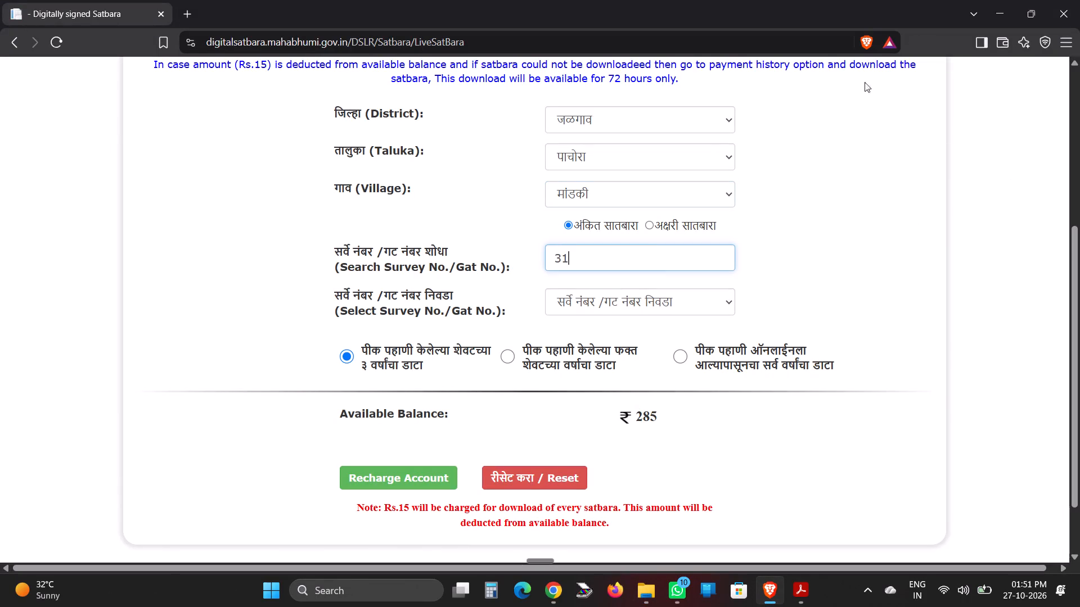
{"action": "left_click", "coordinate": [835, 288]}
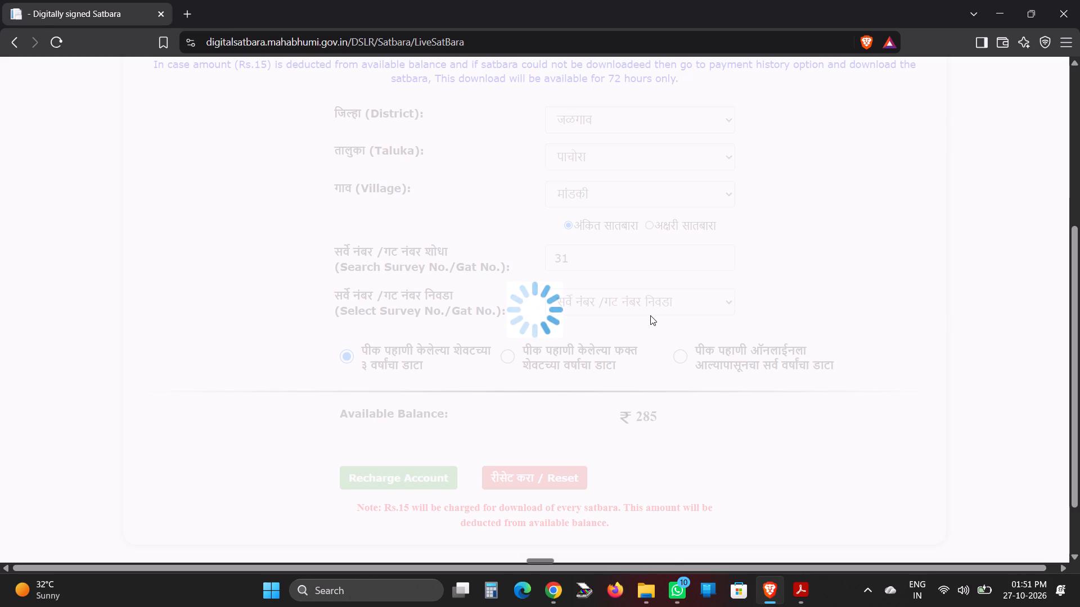
Switch to Chrome, retry and confirm the signed 7/12 download for survey number 31/1, and return to Brave.
{"action": "left_click", "coordinate": [557, 591]}
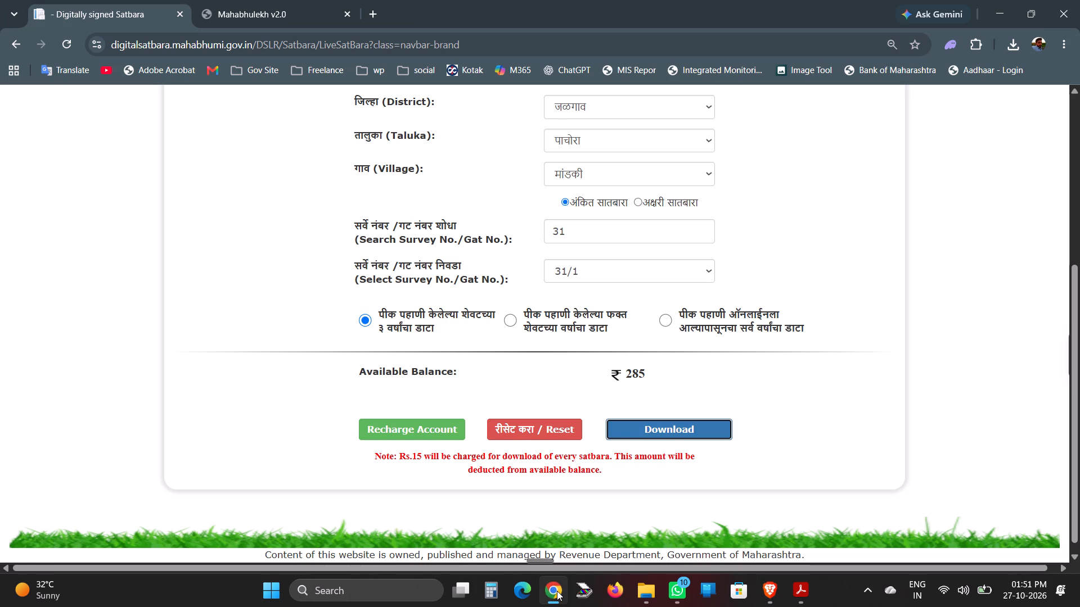
{"action": "left_click", "coordinate": [656, 428]}
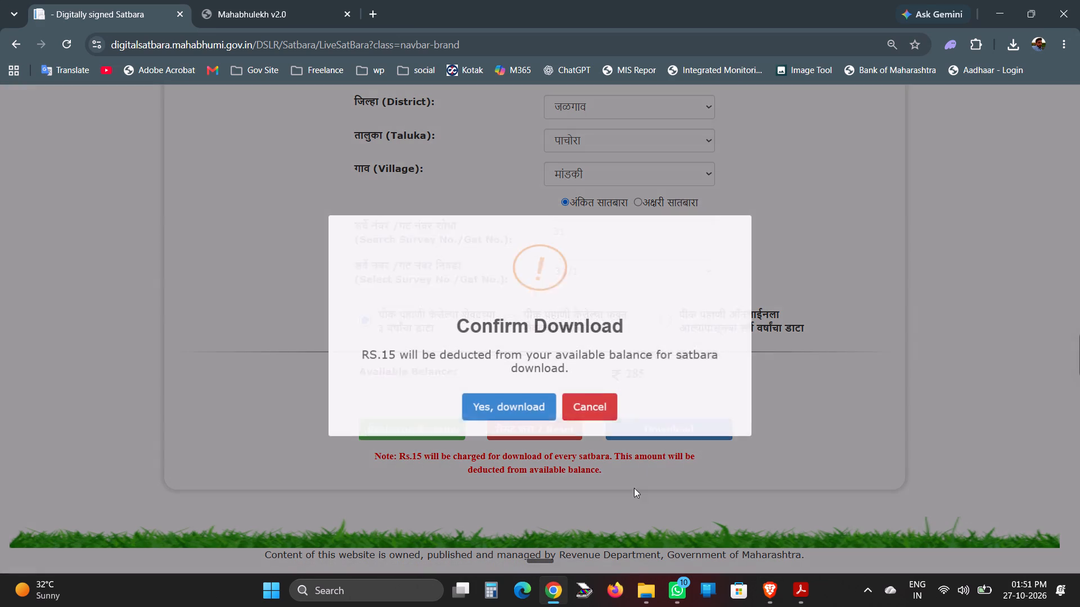
{"action": "left_click", "coordinate": [525, 415]}
{"action": "left_click", "coordinate": [552, 588]}
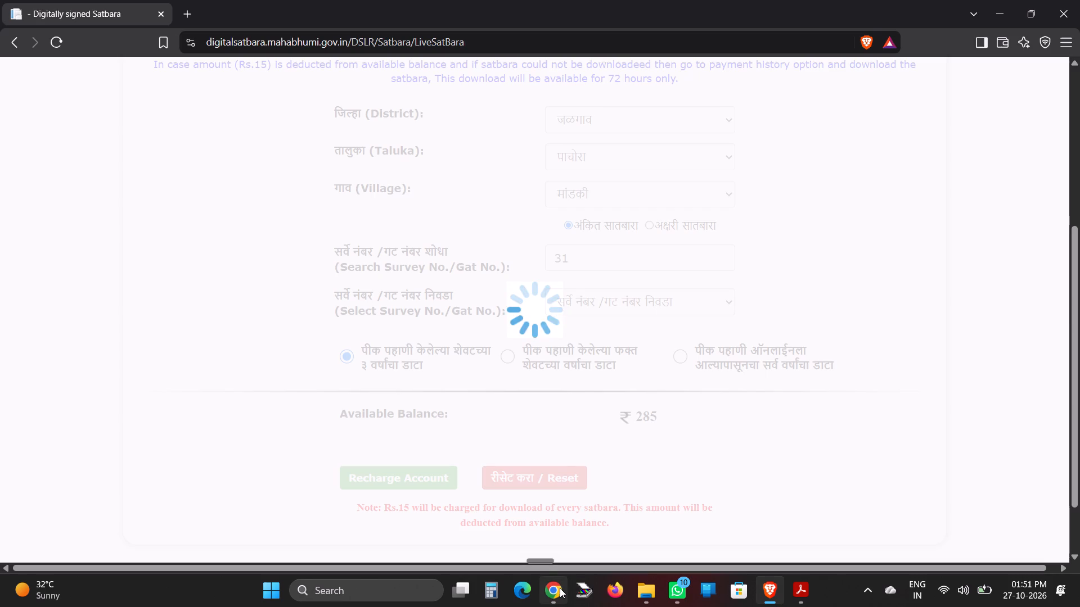
{"action": "left_click", "coordinate": [560, 588]}
{"action": "left_click", "coordinate": [560, 588]}
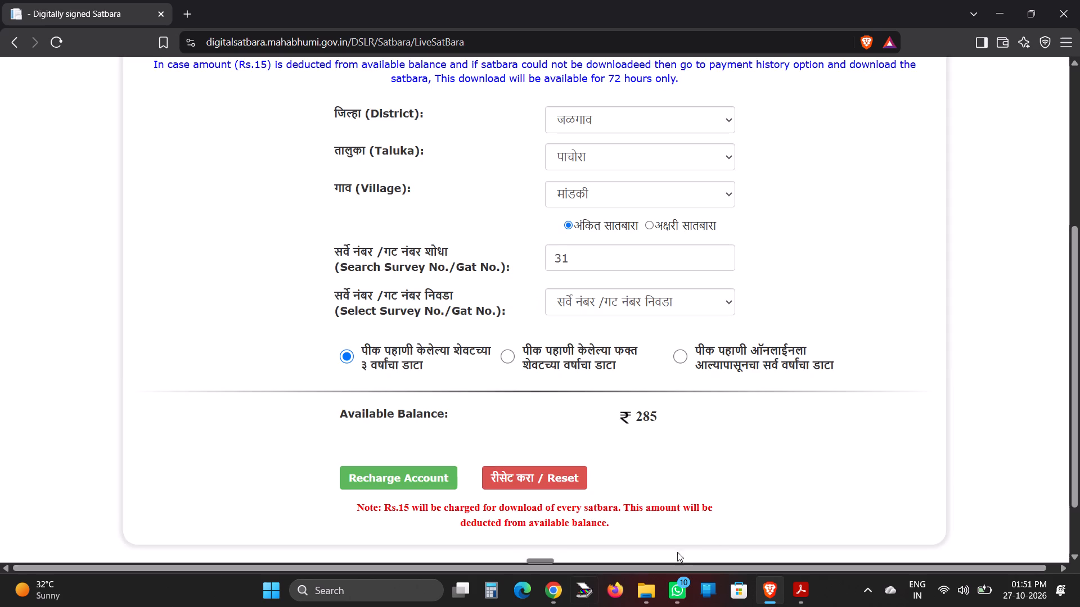
Choose survey number 31/2 in the signed 7/12 form.
{"action": "left_click", "coordinate": [631, 297]}
{"action": "left_click", "coordinate": [598, 377]}
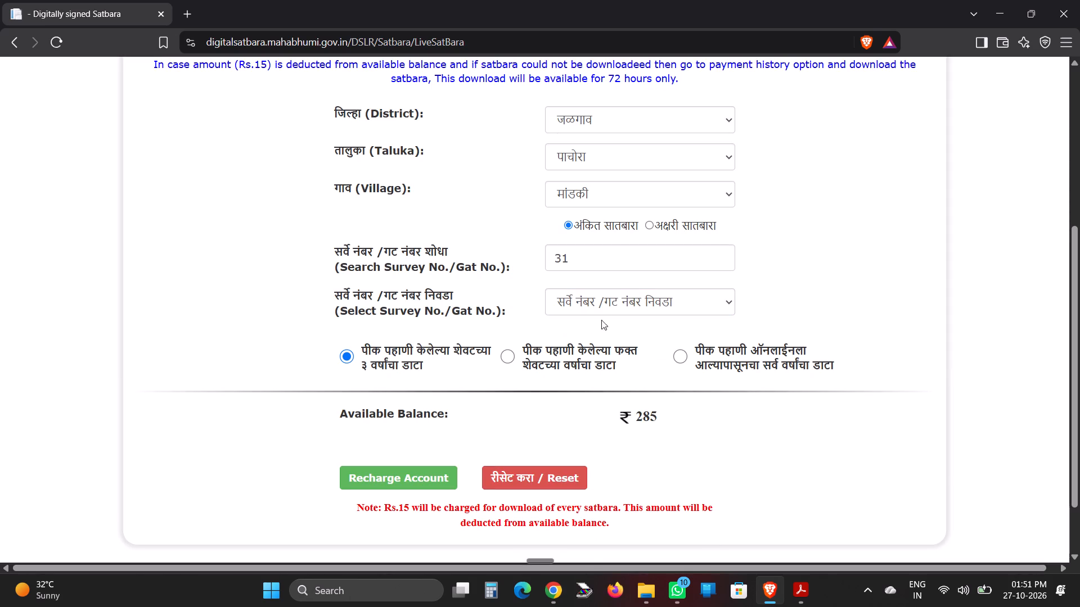
{"action": "left_click", "coordinate": [599, 308]}
{"action": "left_click", "coordinate": [597, 361]}
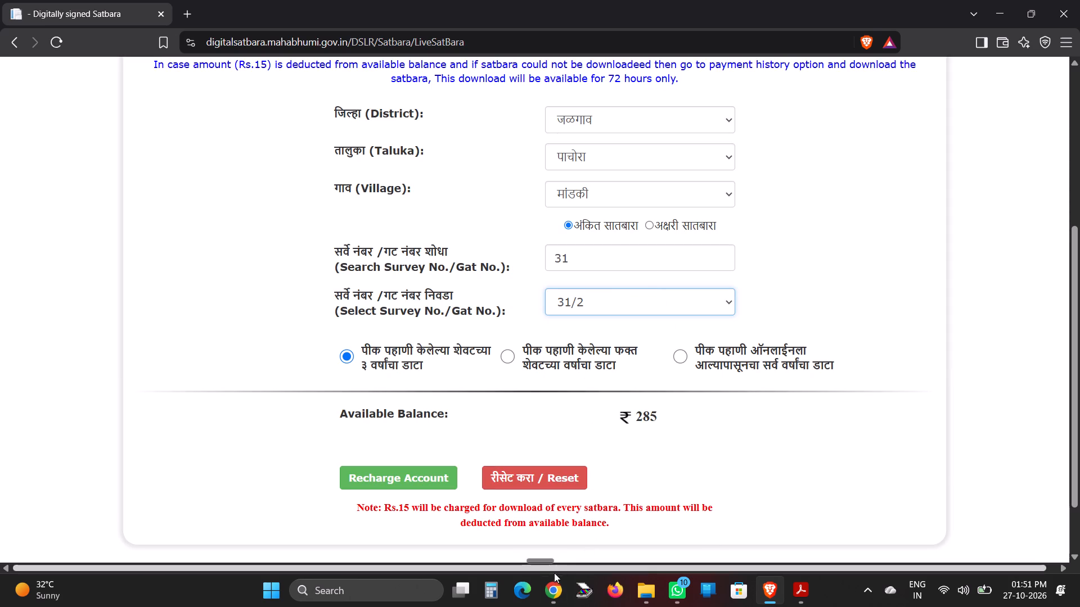
Check the 7/12 download page in Chrome, and return to the form in Brave.
{"action": "left_click", "coordinate": [552, 590]}
{"action": "left_click", "coordinate": [552, 590]}
Minimize Brave to reach the desktop and launch the Kuro app.
{"action": "left_click", "coordinate": [770, 590]}
{"action": "left_click", "coordinate": [770, 590]}
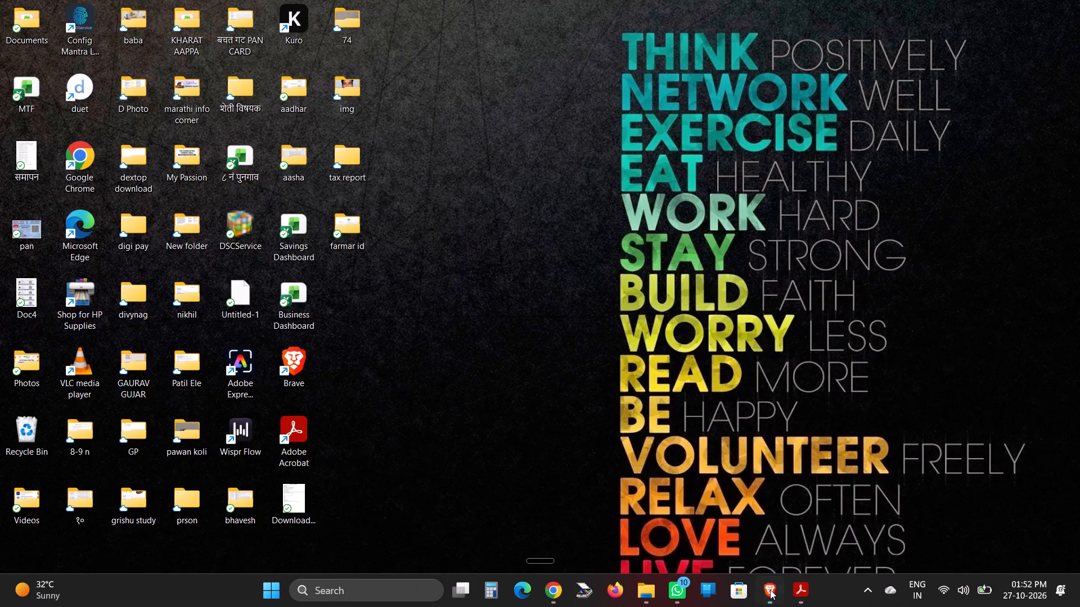
{"action": "left_click", "coordinate": [770, 590]}
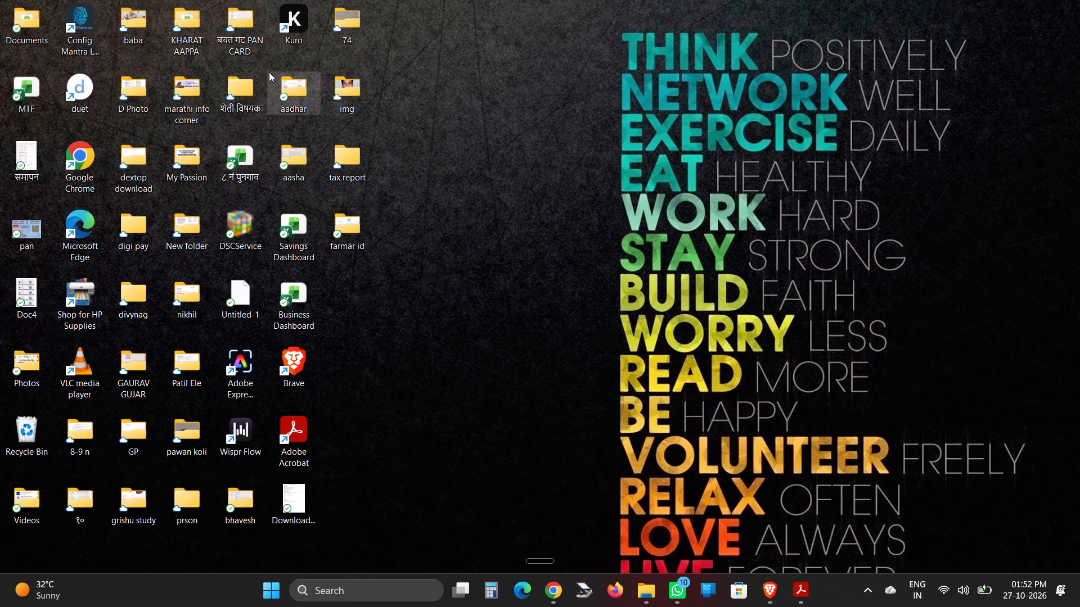
{"action": "double_click", "coordinate": [292, 21]}
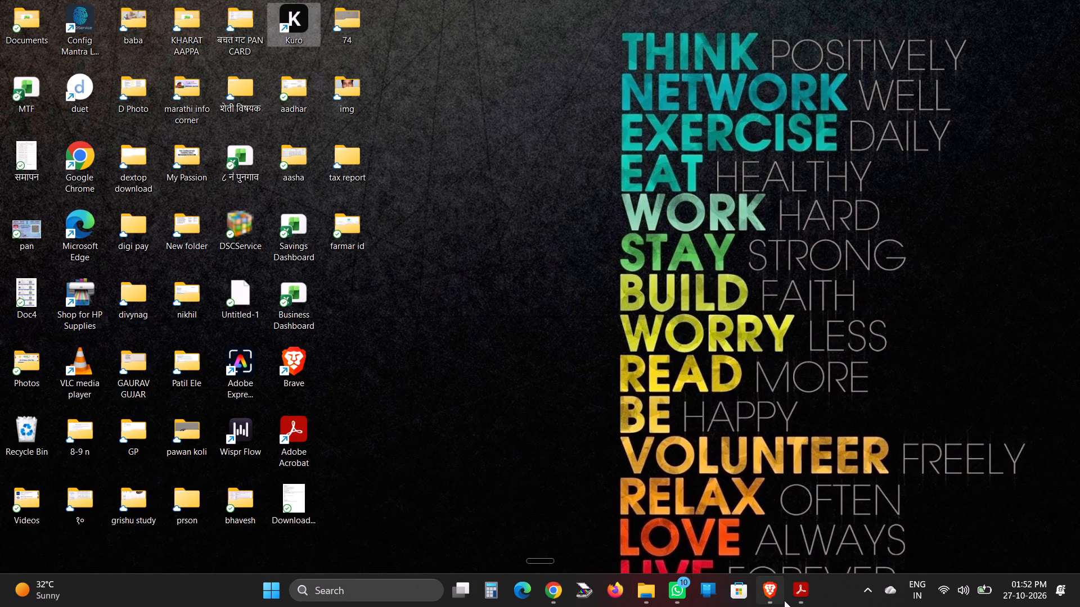
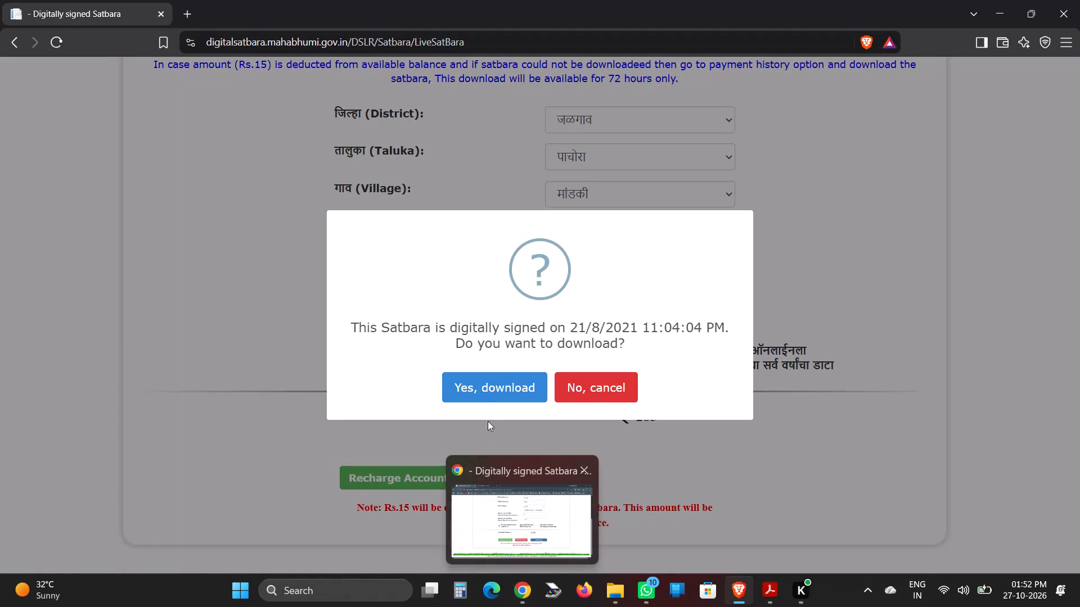
Confirm the signed 7/12 download for survey number 31/2, then request and confirm the download again.
{"action": "left_click", "coordinate": [481, 388]}
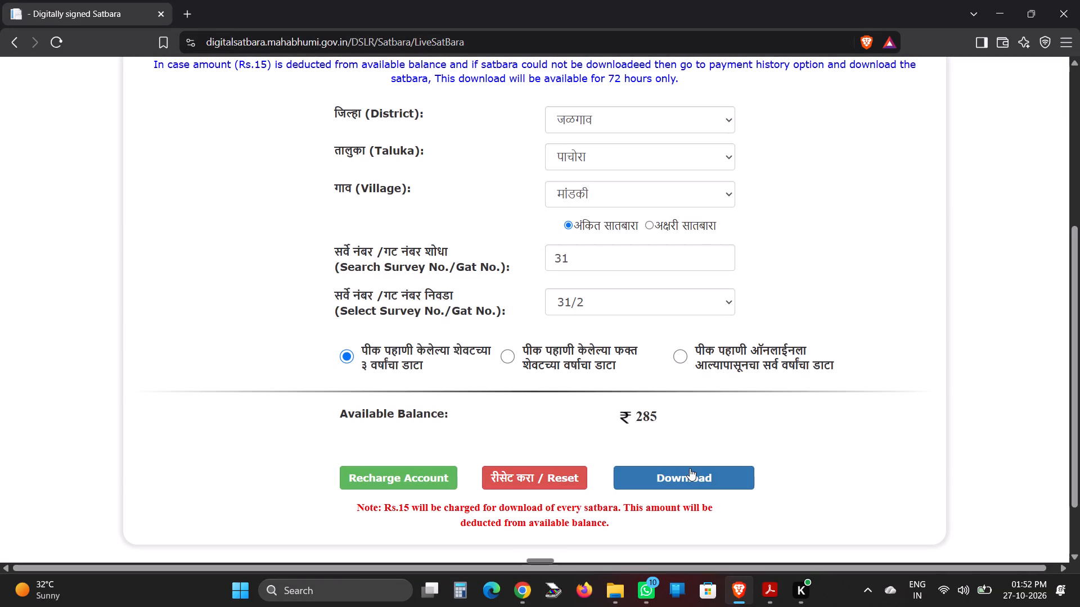
{"action": "left_click", "coordinate": [690, 480]}
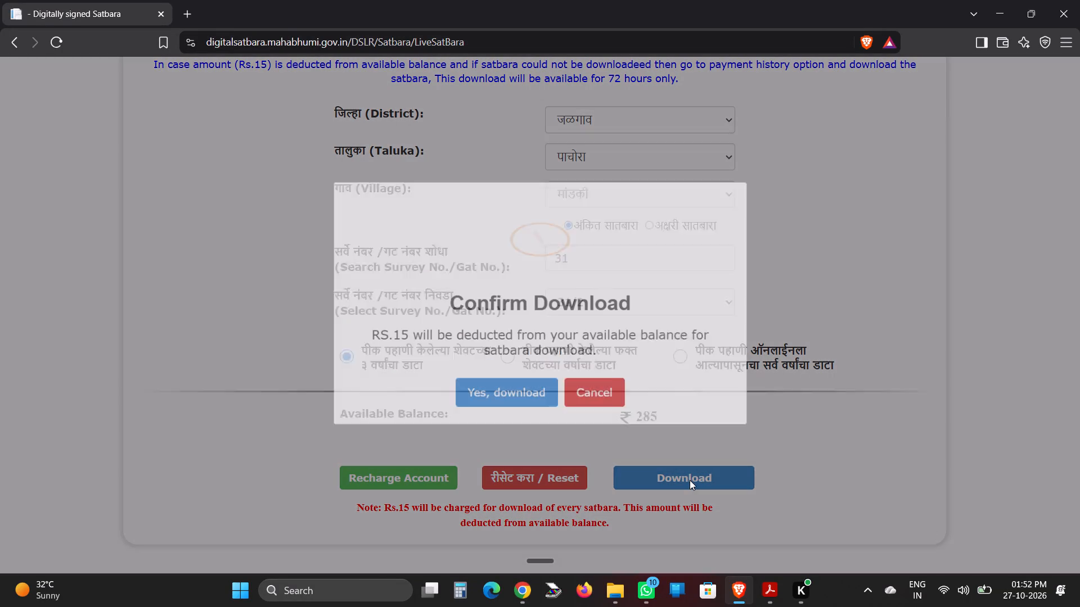
{"action": "left_click", "coordinate": [542, 404]}
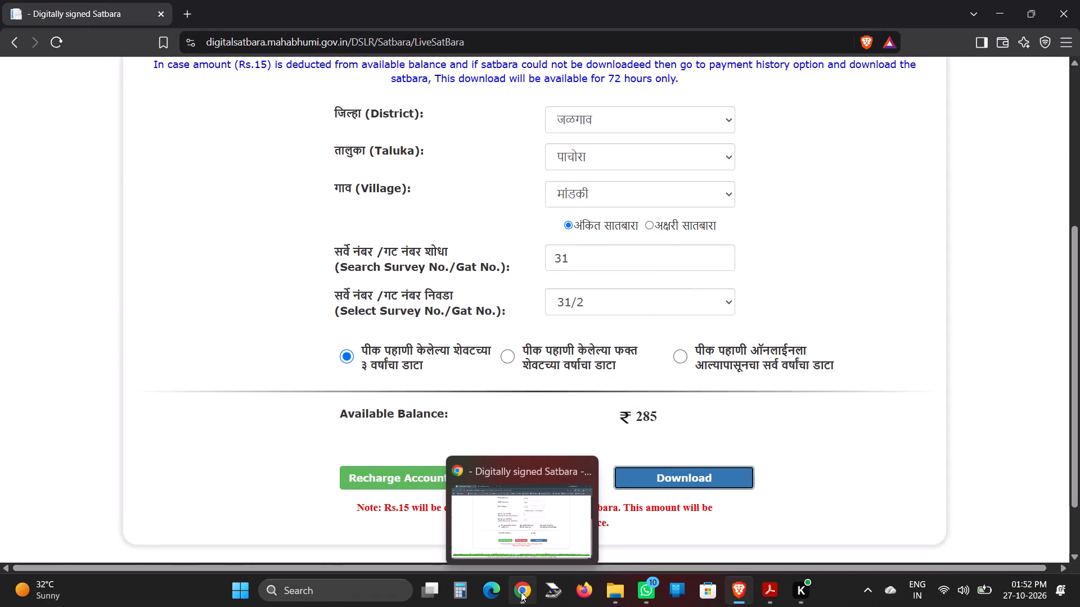
Check the signed 7/12 page and the Mahabhulekh 7/12 details form in Chrome, and return to Brave.
{"action": "left_click", "coordinate": [521, 592]}
{"action": "left_click", "coordinate": [521, 592]}
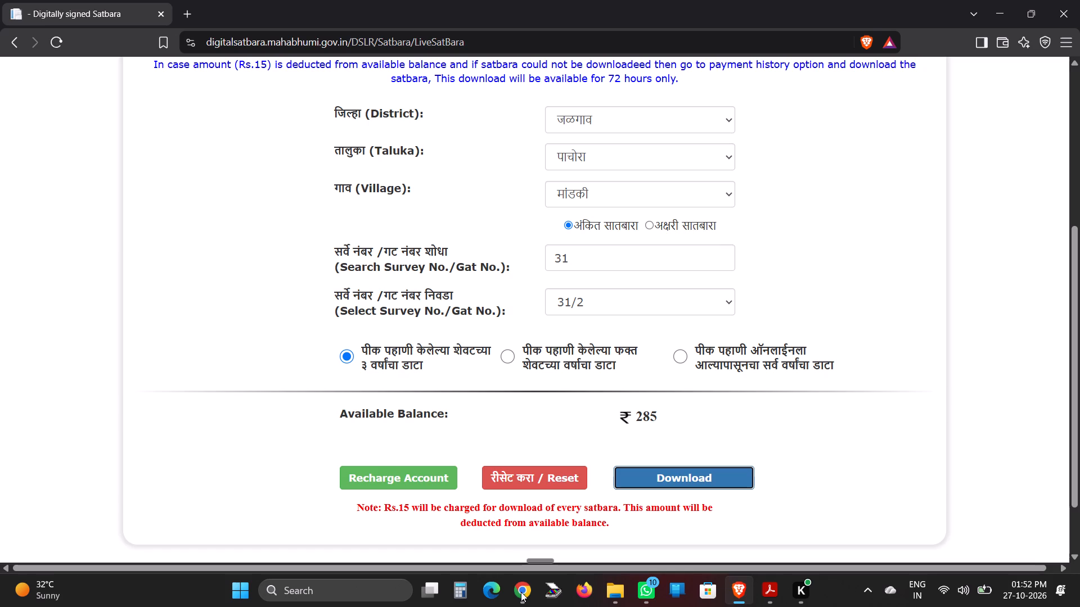
{"action": "left_click", "coordinate": [521, 592]}
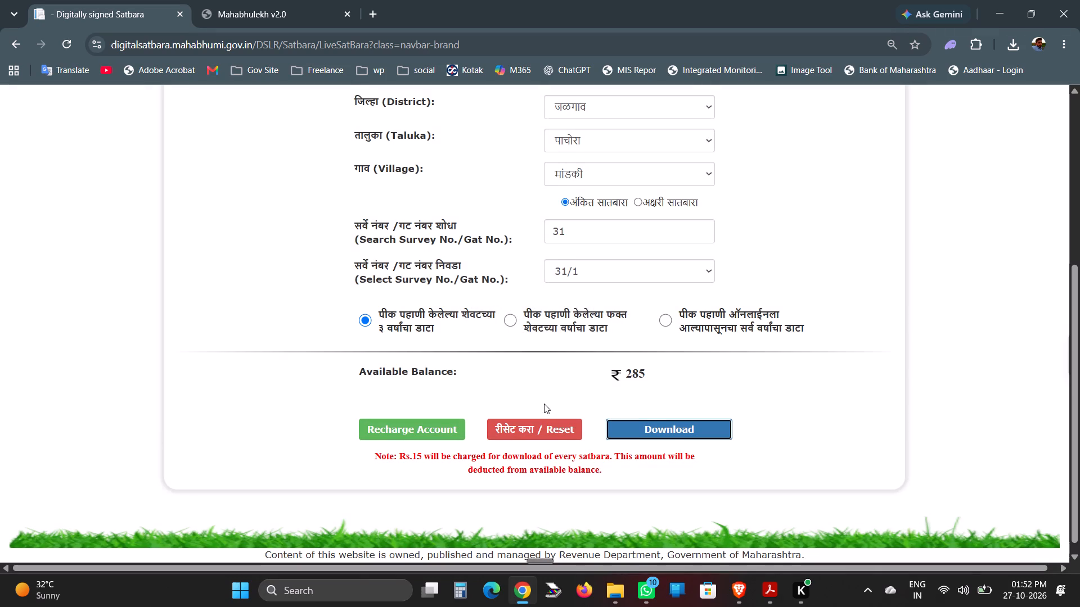
{"action": "scroll", "coordinate": [544, 404], "scroll_direction": "up", "scroll_amount": 1}
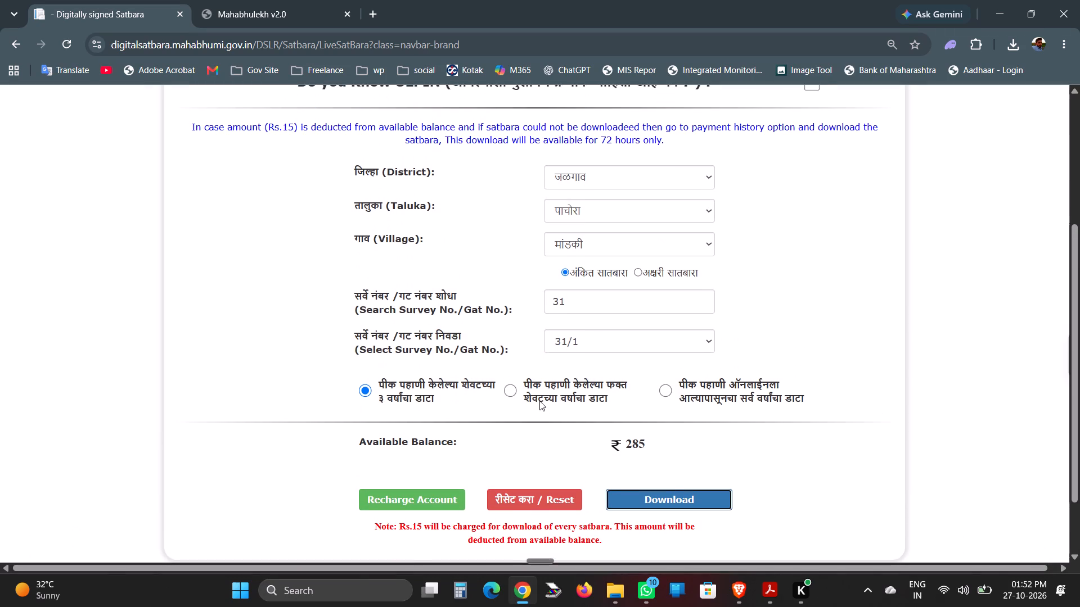
{"action": "left_click", "coordinate": [520, 595]}
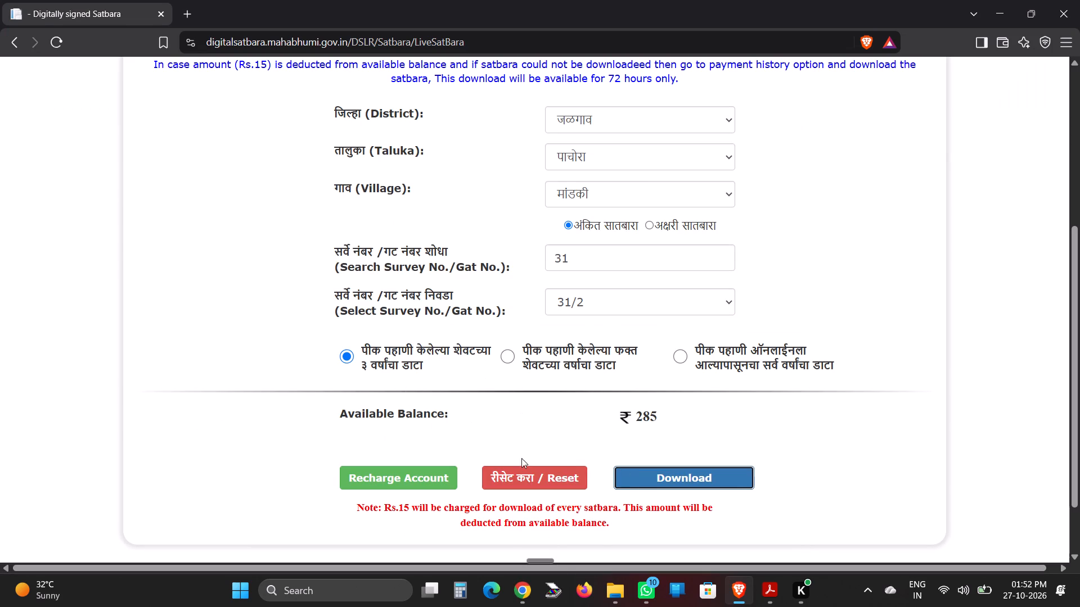
{"action": "left_click", "coordinate": [526, 586]}
{"action": "left_click", "coordinate": [526, 586]}
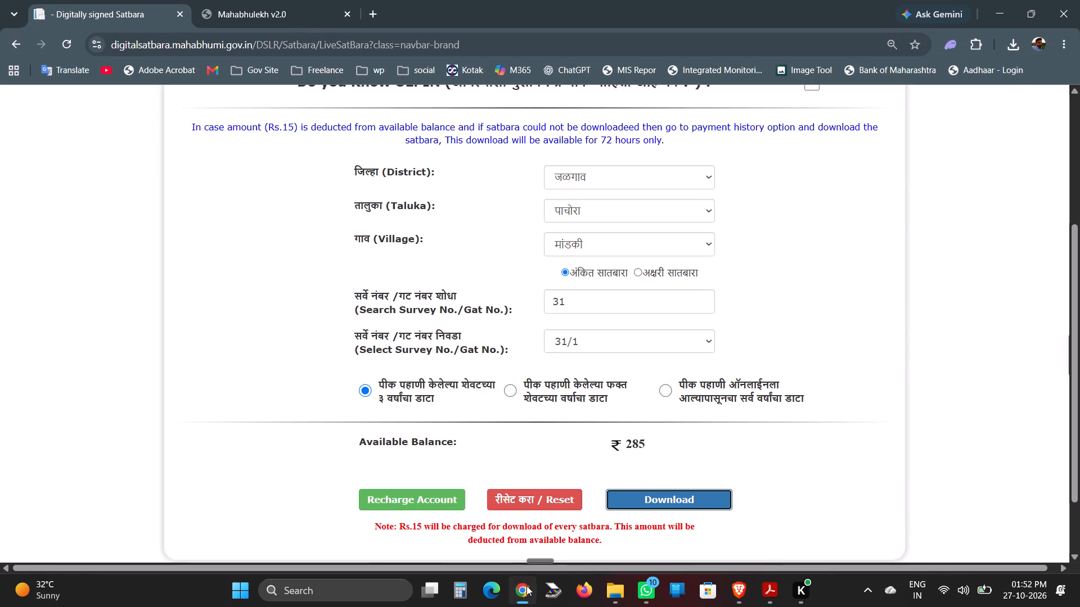
{"action": "left_click", "coordinate": [526, 586]}
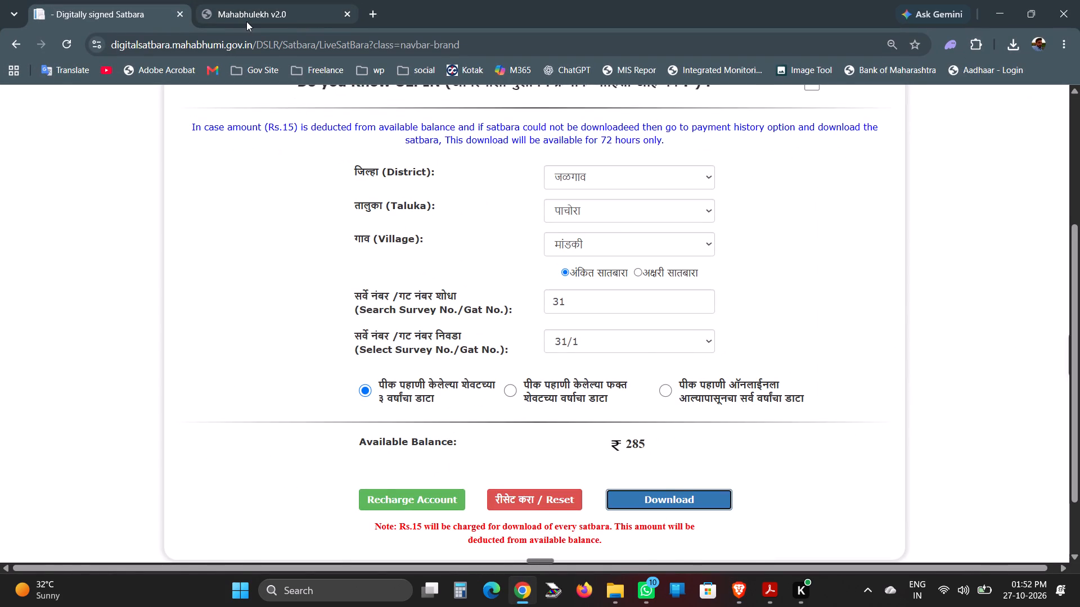
{"action": "left_click", "coordinate": [246, 10]}
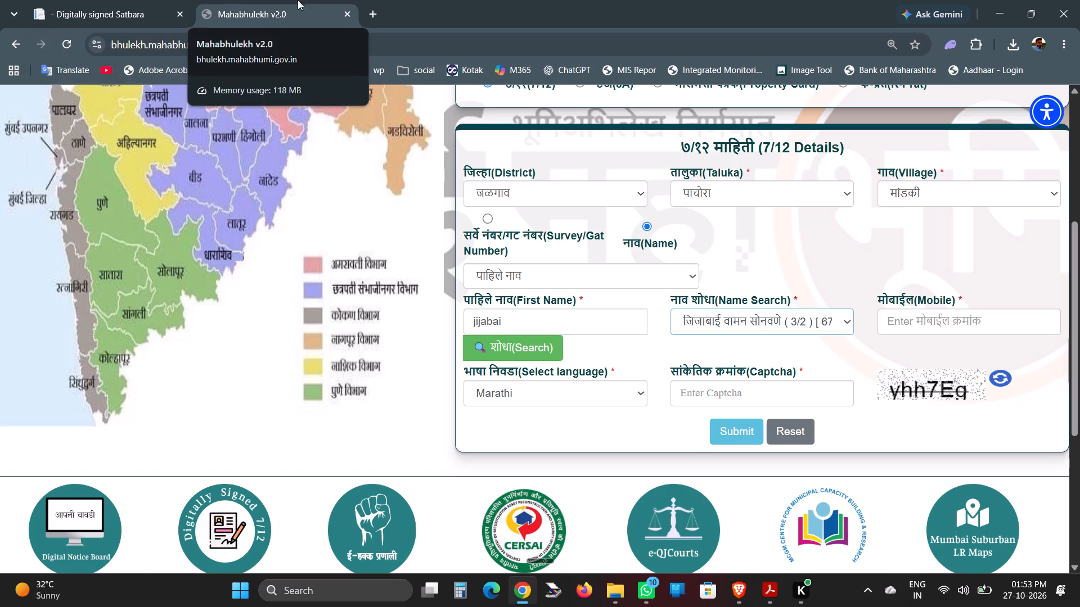
{"action": "left_click", "coordinate": [481, 0]}
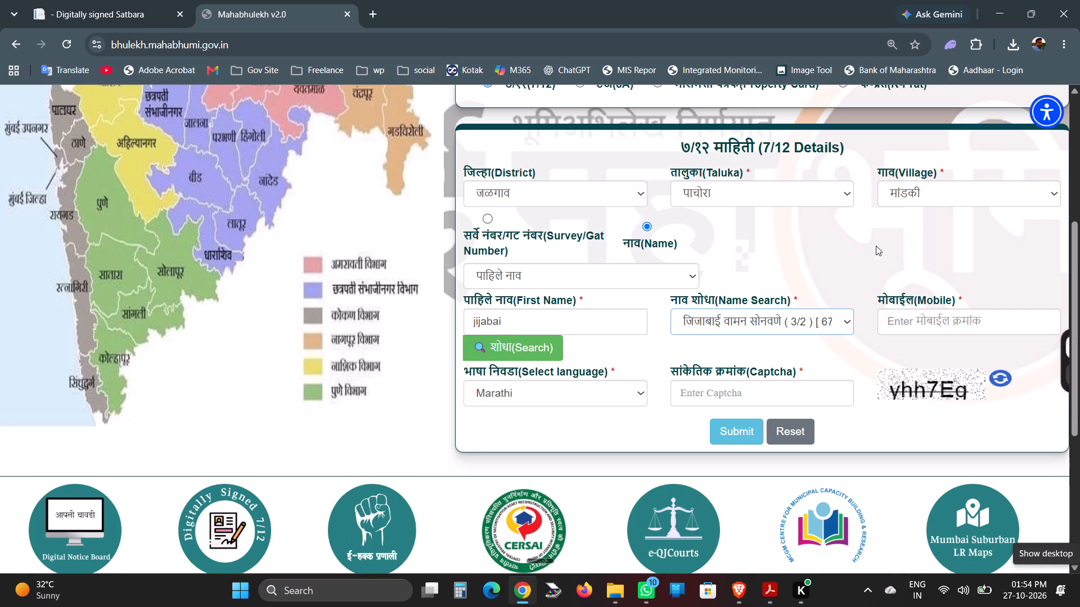
{"action": "left_click", "coordinate": [987, 1]}
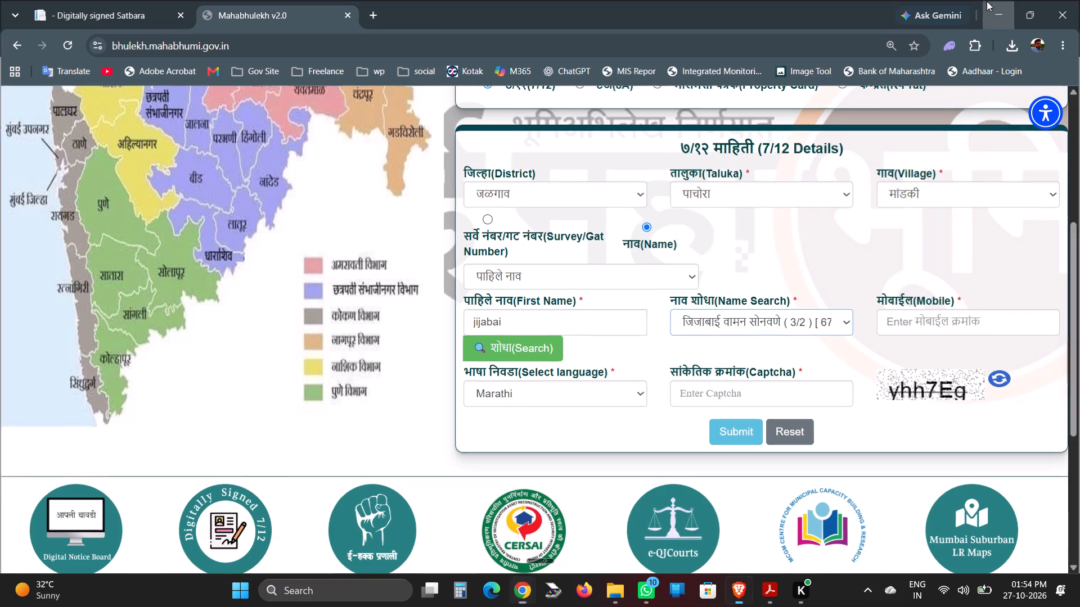
Confirm the pending signed 7/12 download for survey number 31/2, and retry the download with its charge confirmation.
{"action": "left_click", "coordinate": [541, 391]}
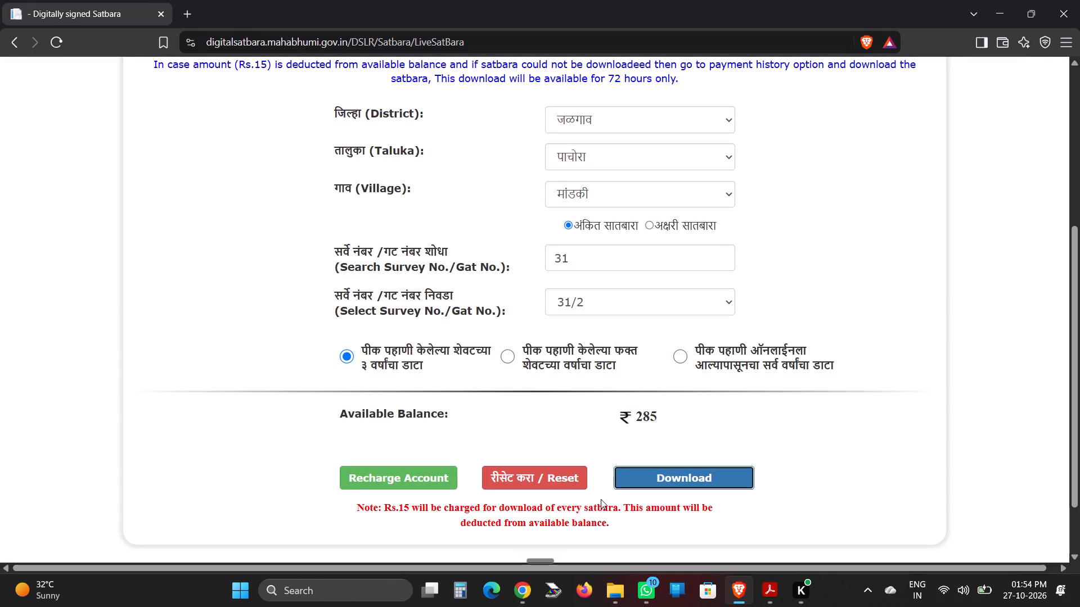
{"action": "left_click", "coordinate": [671, 479]}
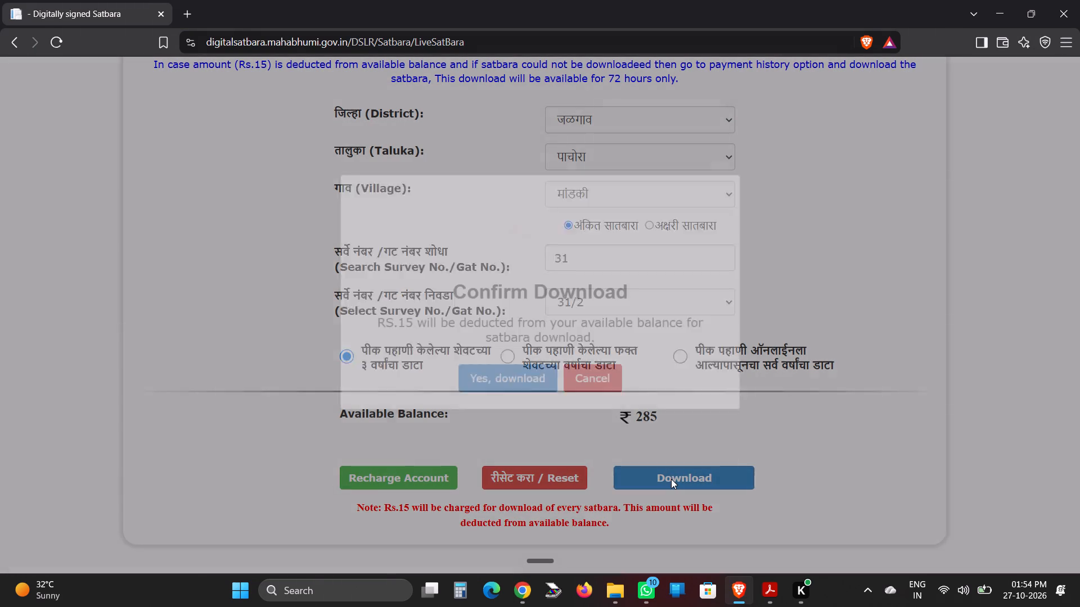
{"action": "left_click", "coordinate": [517, 409]}
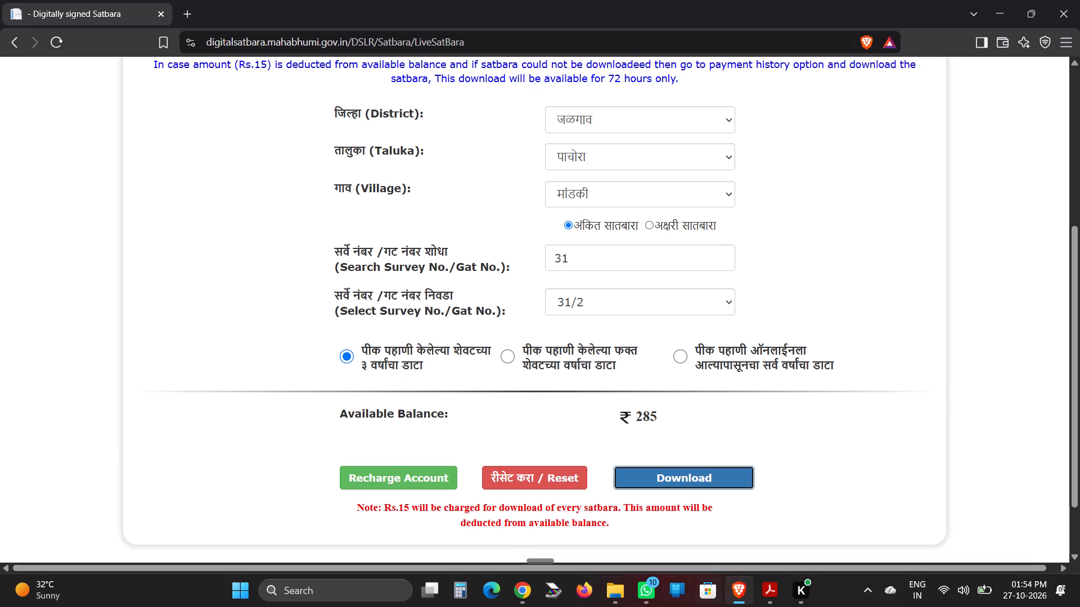
Calculate 20 × 6 in Calculator and return to the signed 7/12 form in Brave.
{"action": "left_click", "coordinate": [454, 588]}
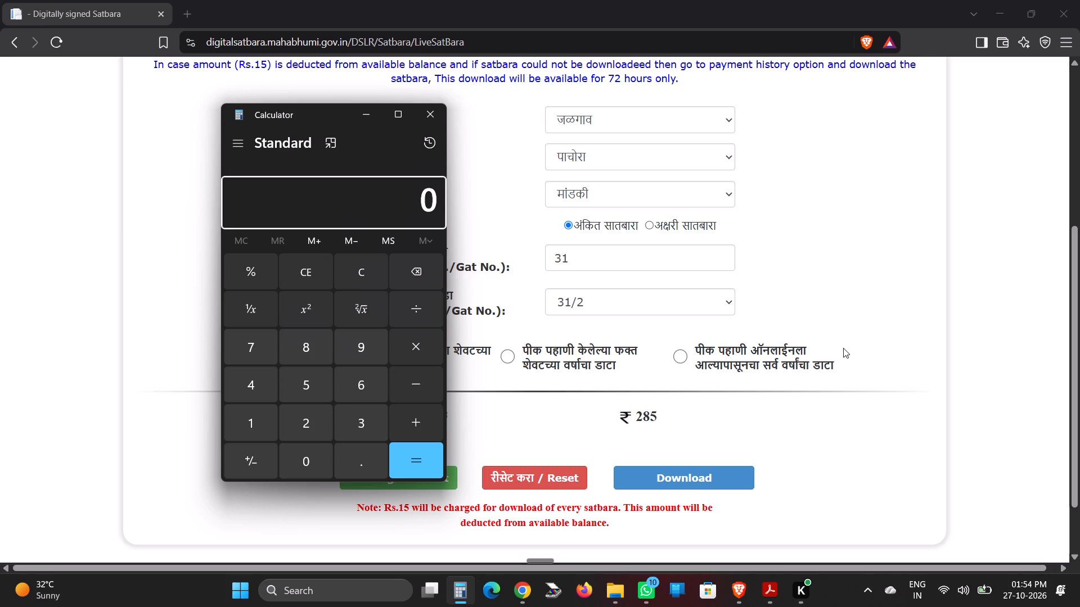
{"action": "type", "text": "20"}
{"action": "key", "text": "asterisk"}
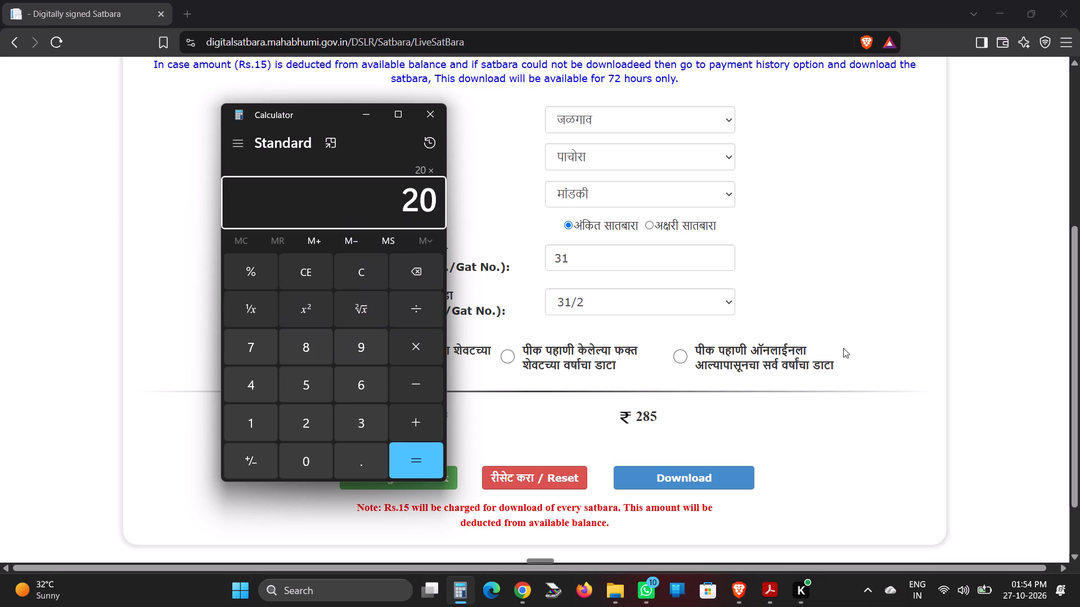
{"action": "key", "text": "6"}
{"action": "key", "text": "Return"}
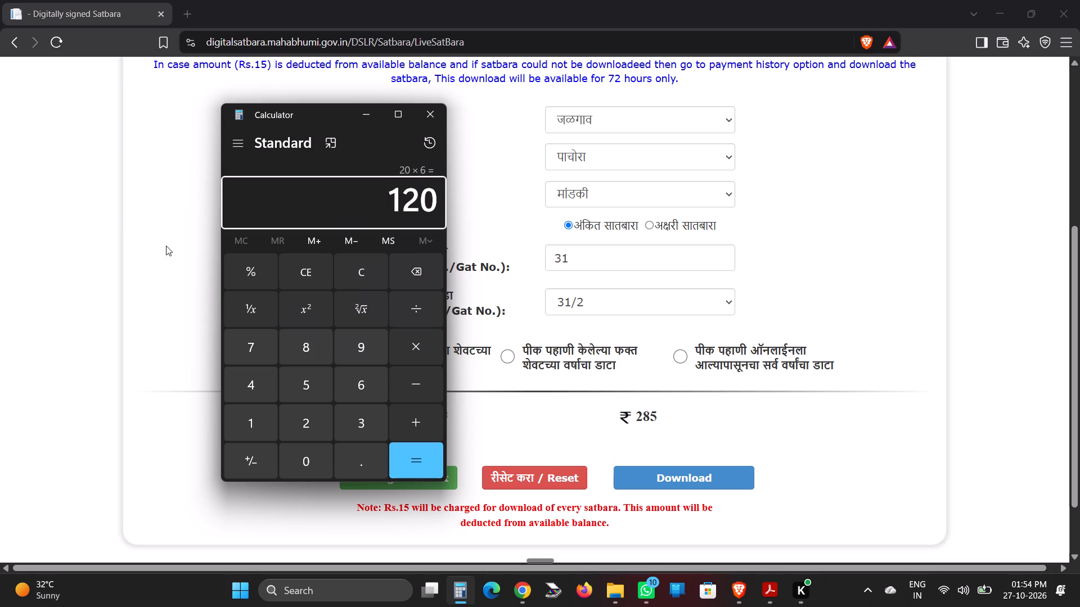
{"action": "left_click", "coordinate": [109, 307]}
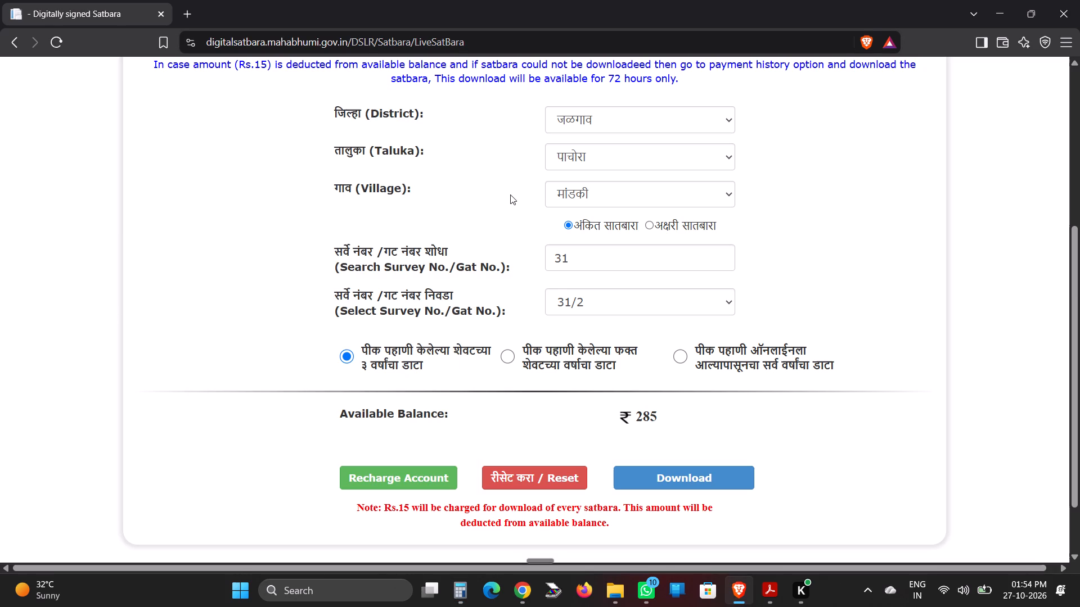
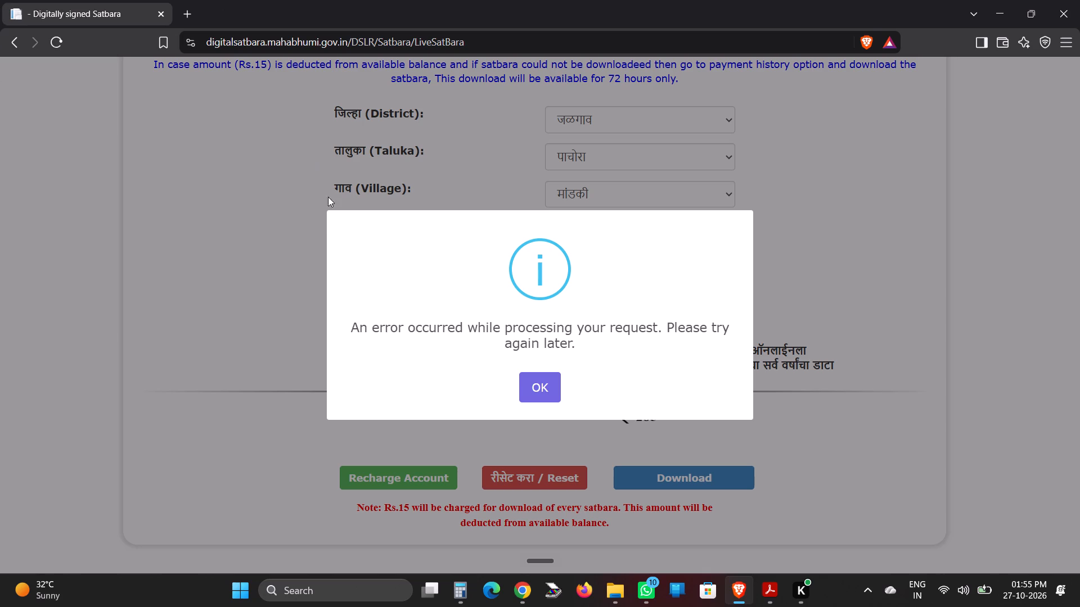
Search the web for vbgramg in a new tab, open the vbgramg.dord.gov.in home page, and look over its Statistics and Dashboard section.
{"action": "left_click", "coordinate": [195, 10]}
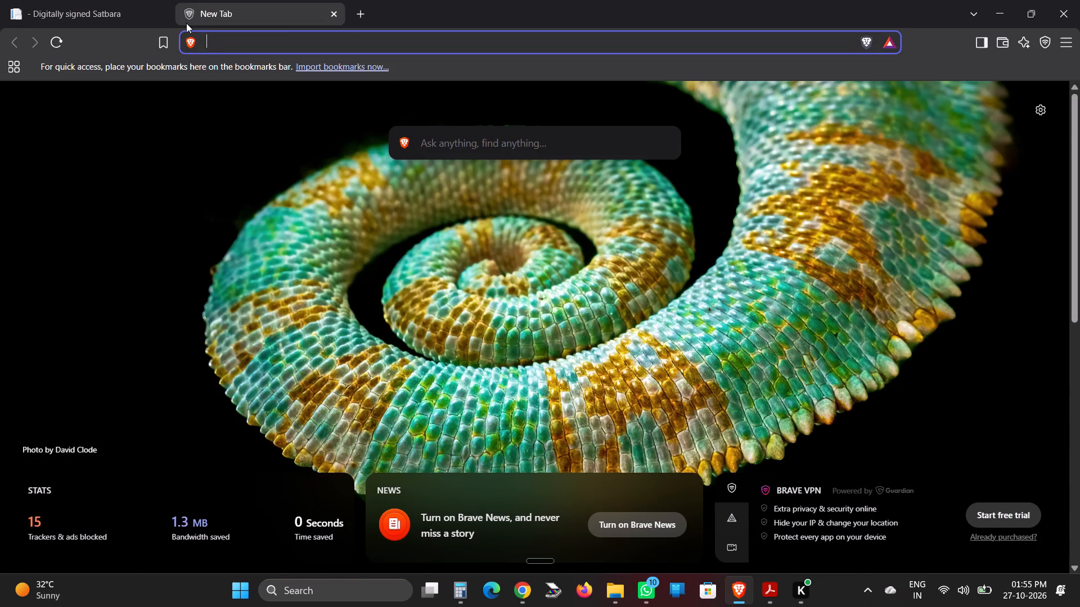
{"action": "key", "text": "v"}
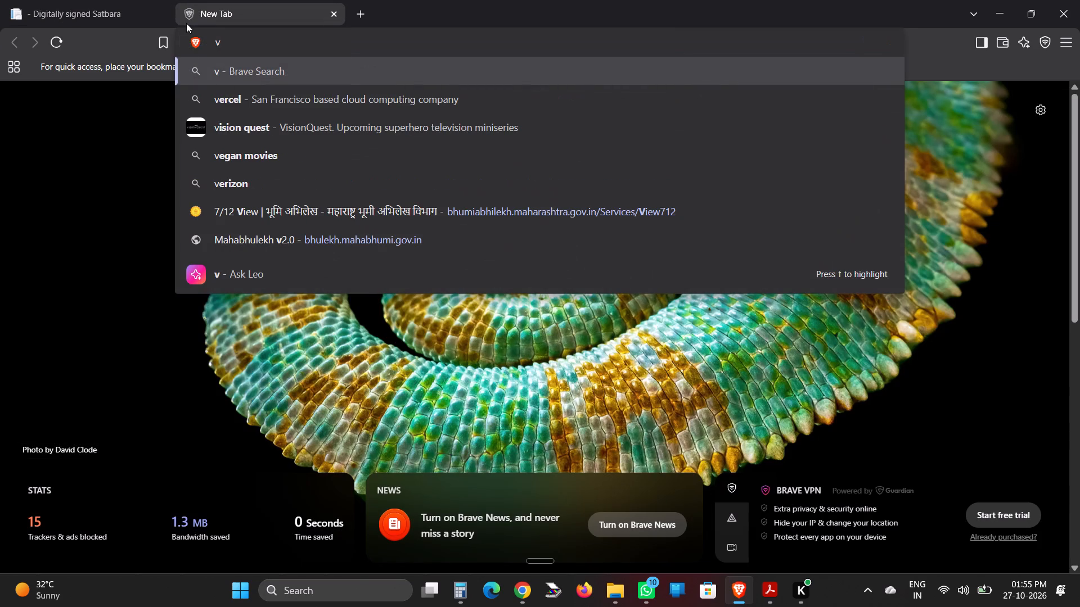
{"action": "type", "text": "bg"}
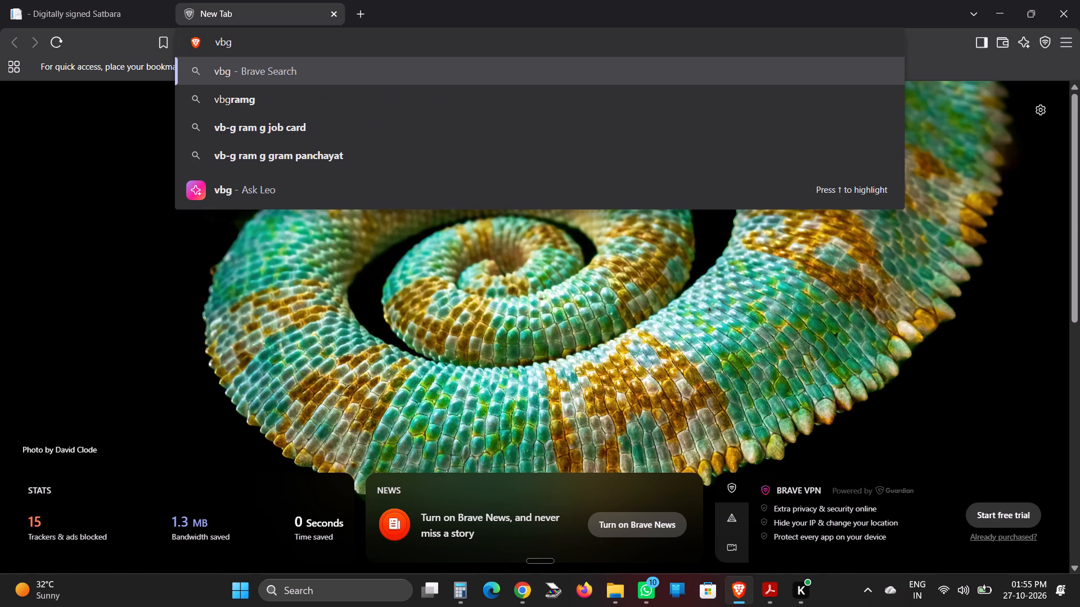
{"action": "key", "text": "m"}
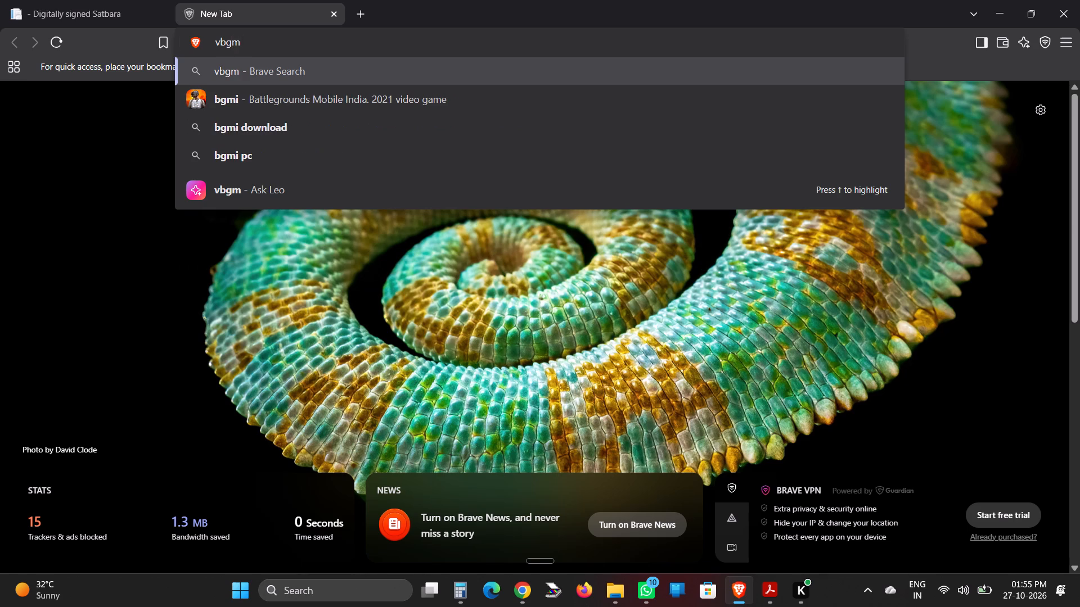
{"action": "key", "text": "BackSpace"}
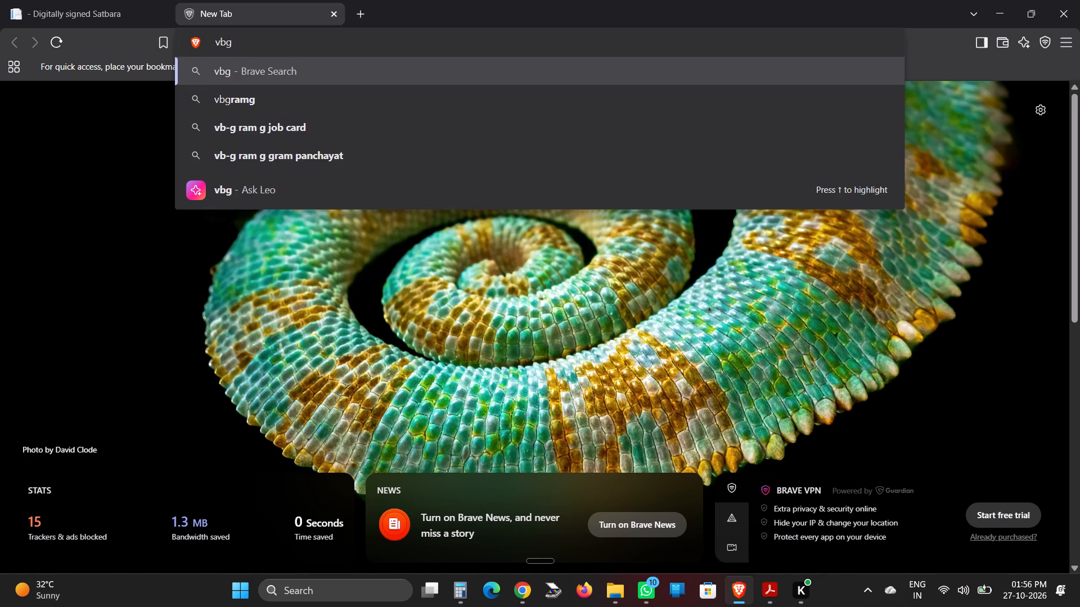
{"action": "left_click", "coordinate": [227, 95]}
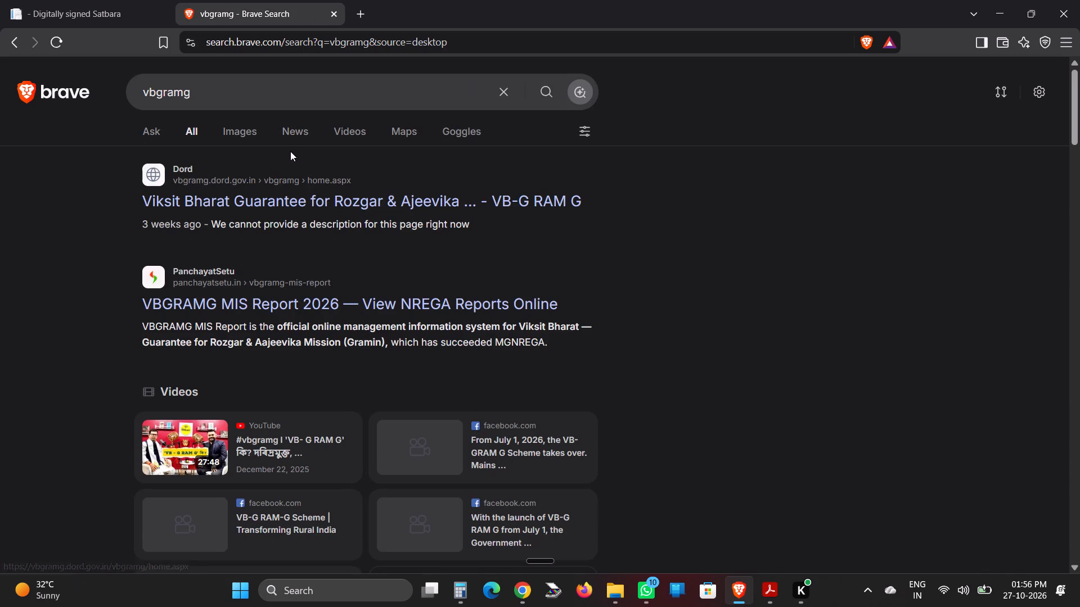
{"action": "left_click", "coordinate": [292, 201]}
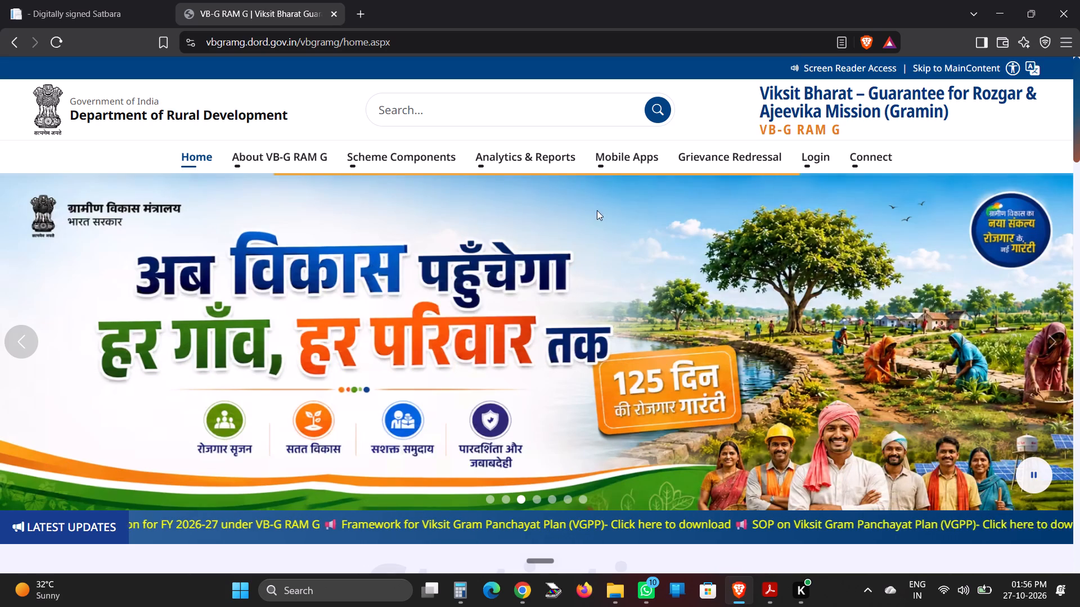
{"action": "scroll", "coordinate": [615, 379], "scroll_direction": "down", "scroll_amount": 6}
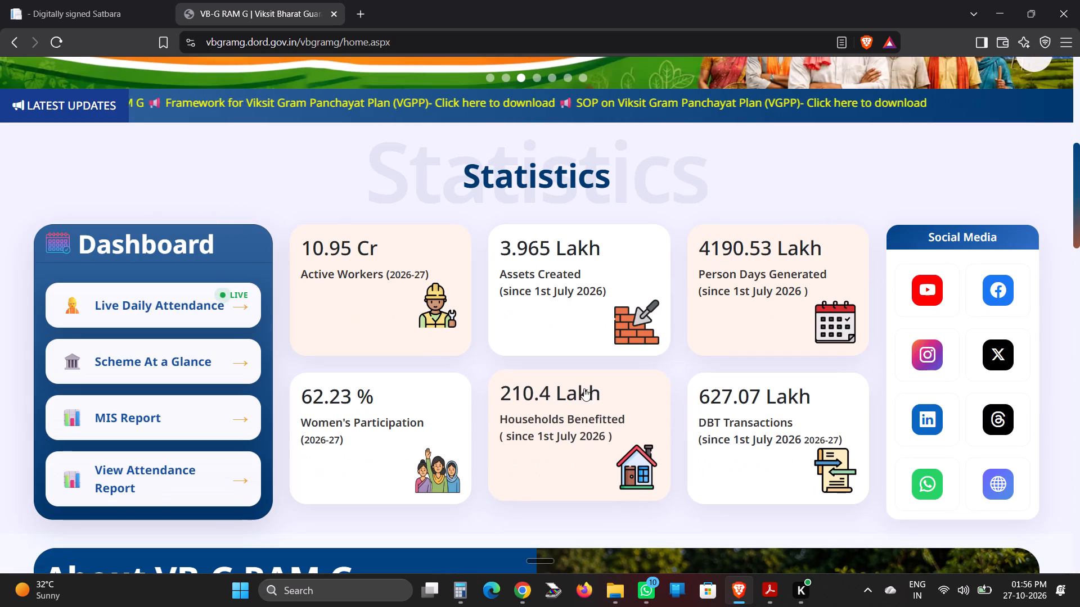
{"action": "scroll", "coordinate": [641, 350], "scroll_direction": "up", "scroll_amount": 4}
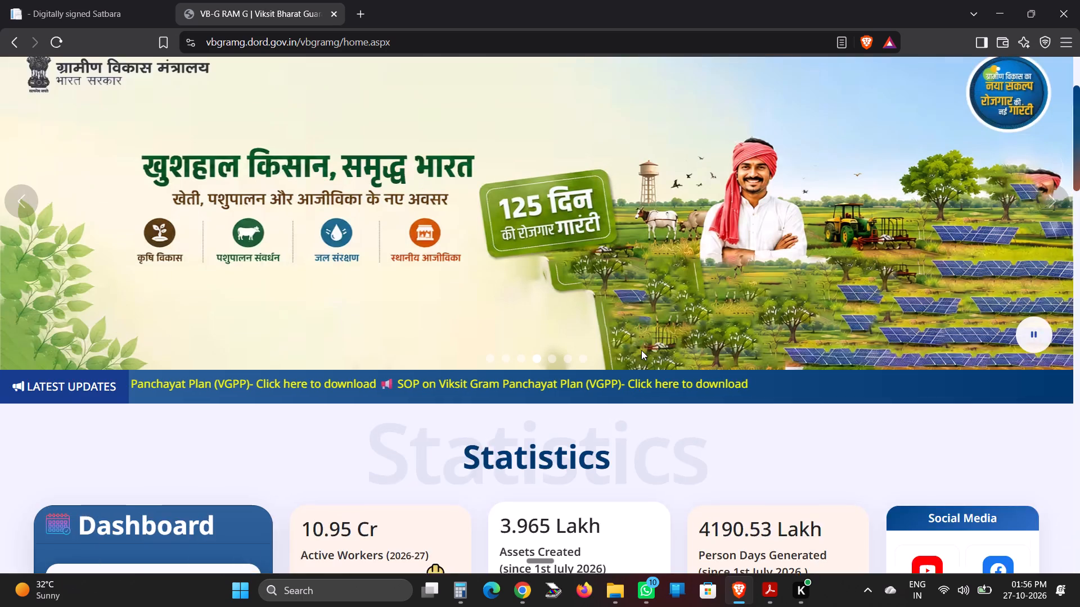
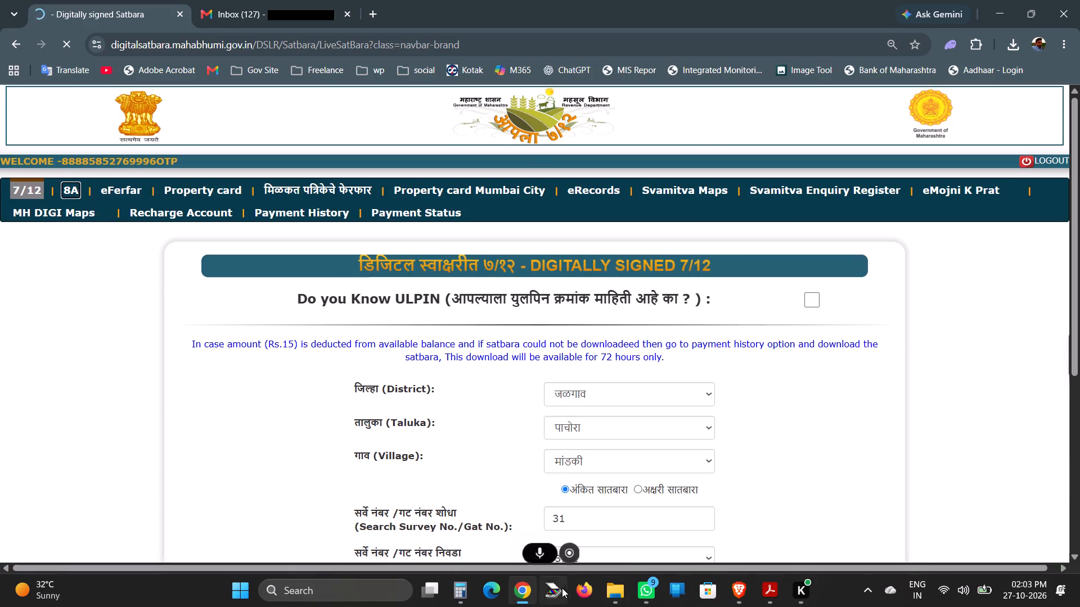
Switch to the Brave browser and bring up its open Digitally signed Satbara page with the 7/12 download form.
{"action": "left_click", "coordinate": [724, 601]}
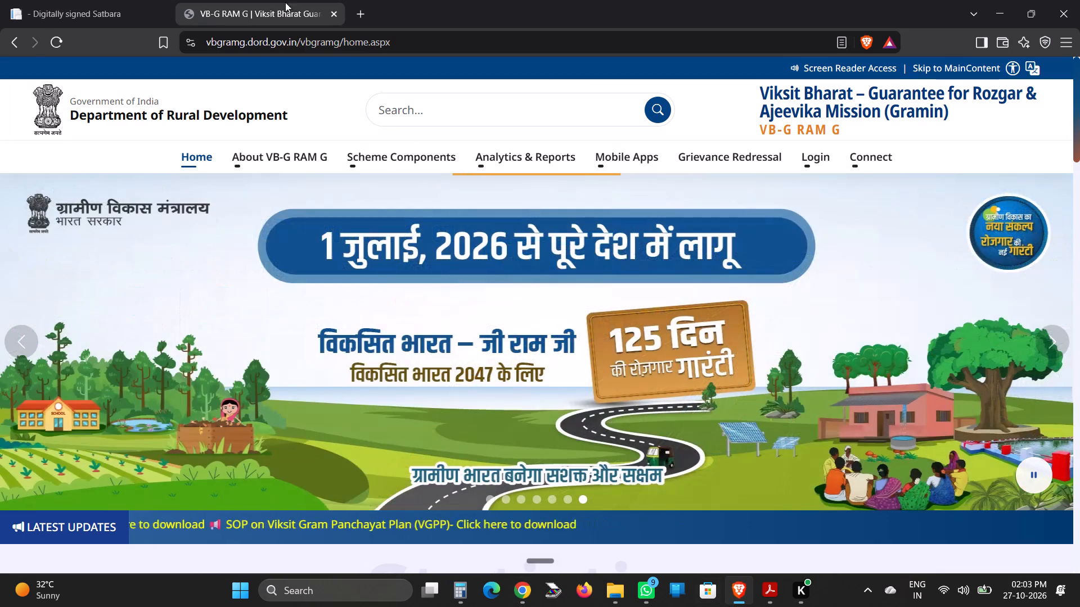
{"action": "left_click", "coordinate": [137, 1]}
{"action": "left_click", "coordinate": [528, 389]}
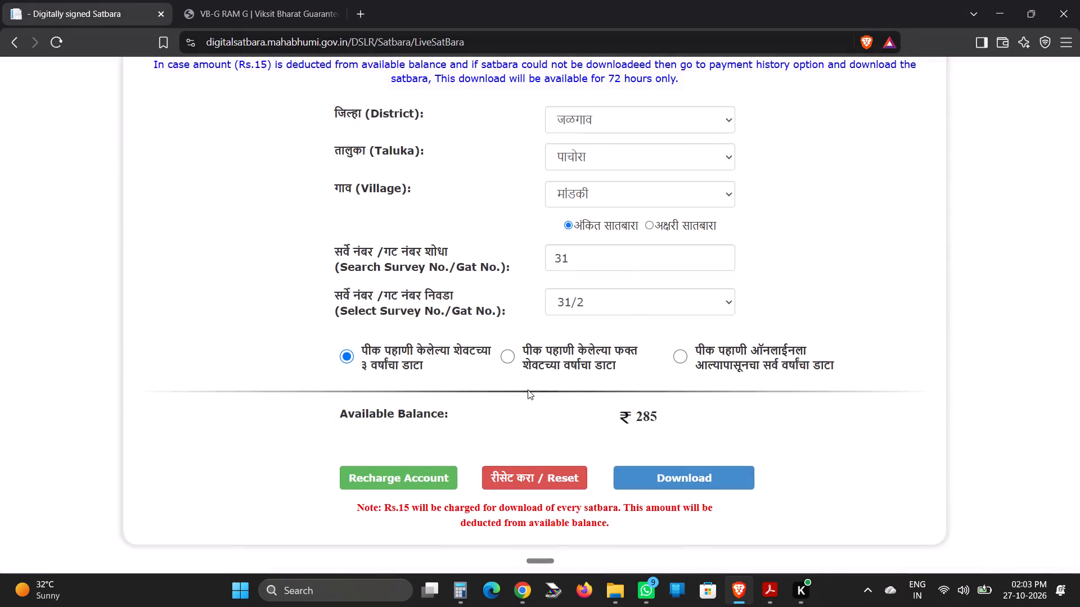
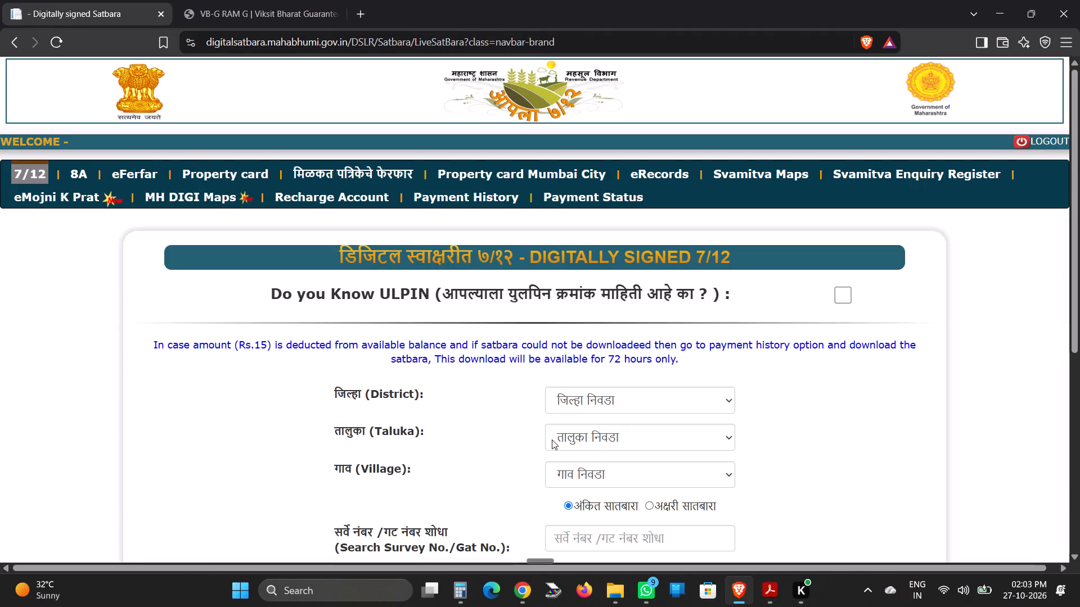
Set the 7/12 form's district to जळगाव and the taluka to पाचोरा.
{"action": "scroll", "coordinate": [553, 440], "scroll_direction": "down", "scroll_amount": 2}
{"action": "left_click", "coordinate": [622, 255]}
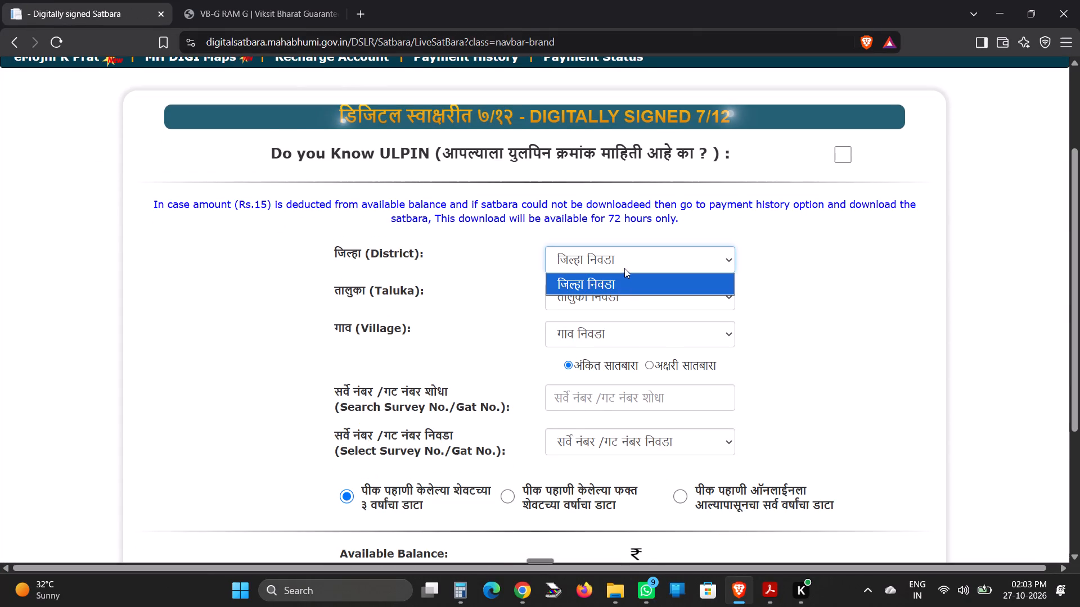
{"action": "scroll", "coordinate": [518, 450], "scroll_direction": "down", "scroll_amount": 2}
{"action": "scroll", "coordinate": [533, 411], "scroll_direction": "up", "scroll_amount": 2}
{"action": "left_click", "coordinate": [584, 254]}
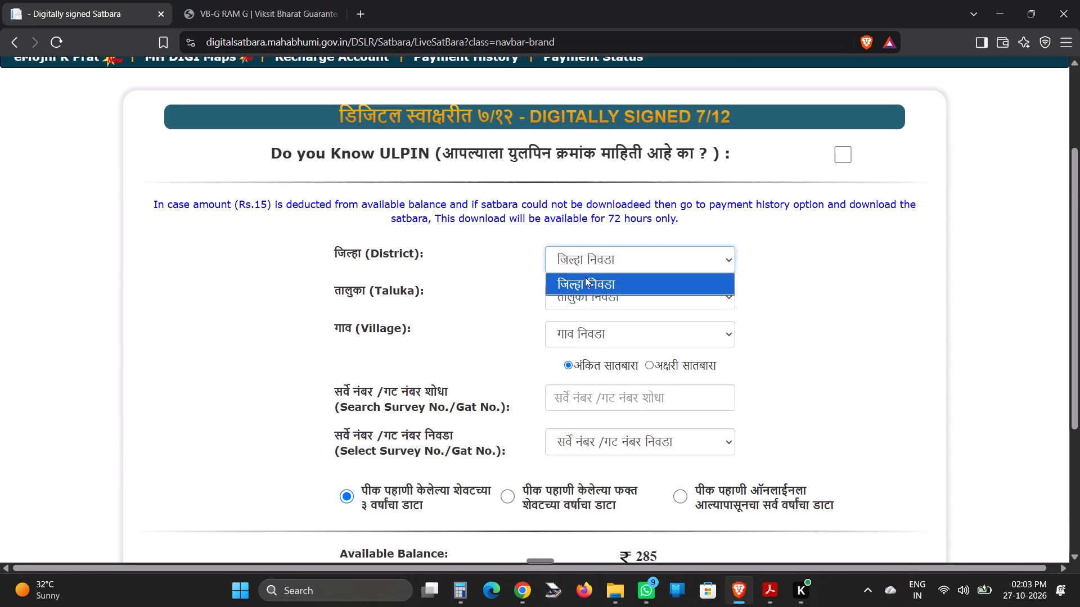
{"action": "double_click", "coordinate": [585, 259]}
{"action": "left_click", "coordinate": [585, 259]}
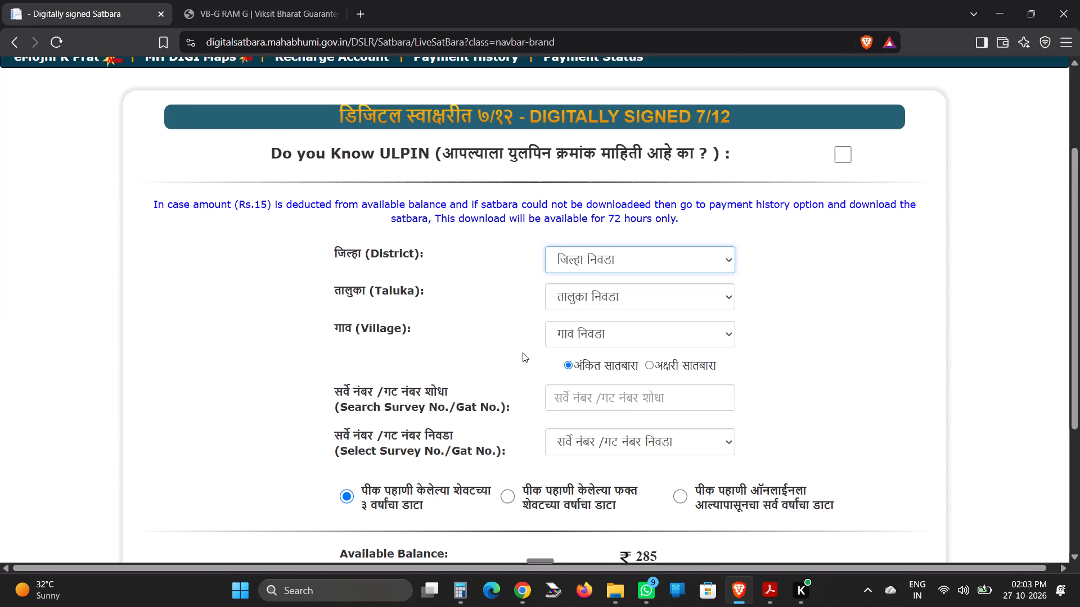
{"action": "left_click", "coordinate": [593, 264]}
{"action": "left_click", "coordinate": [579, 472]}
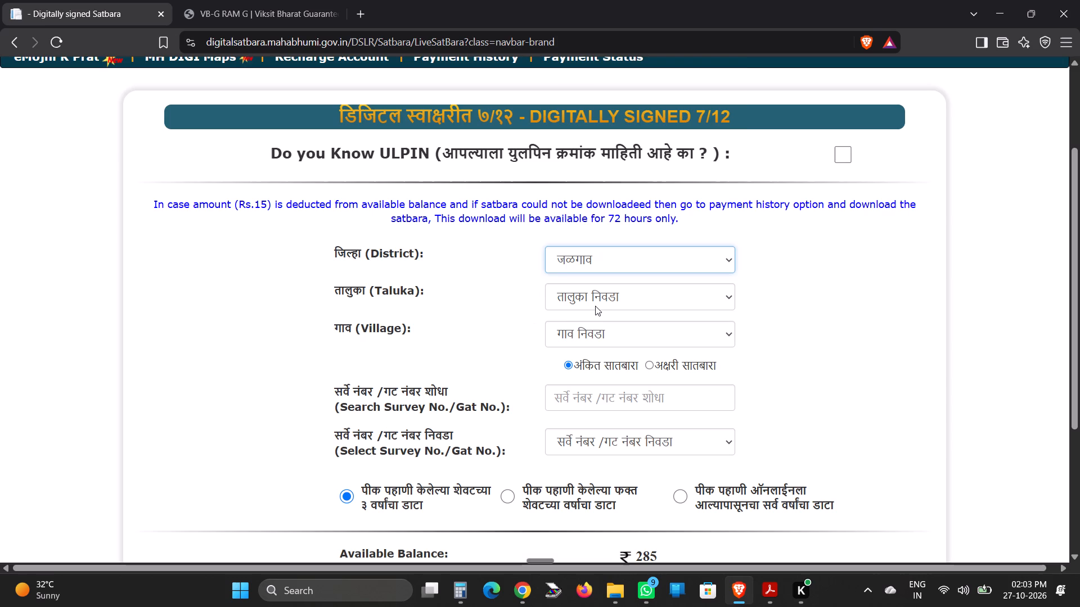
{"action": "left_click", "coordinate": [595, 306]}
{"action": "left_click", "coordinate": [586, 236]}
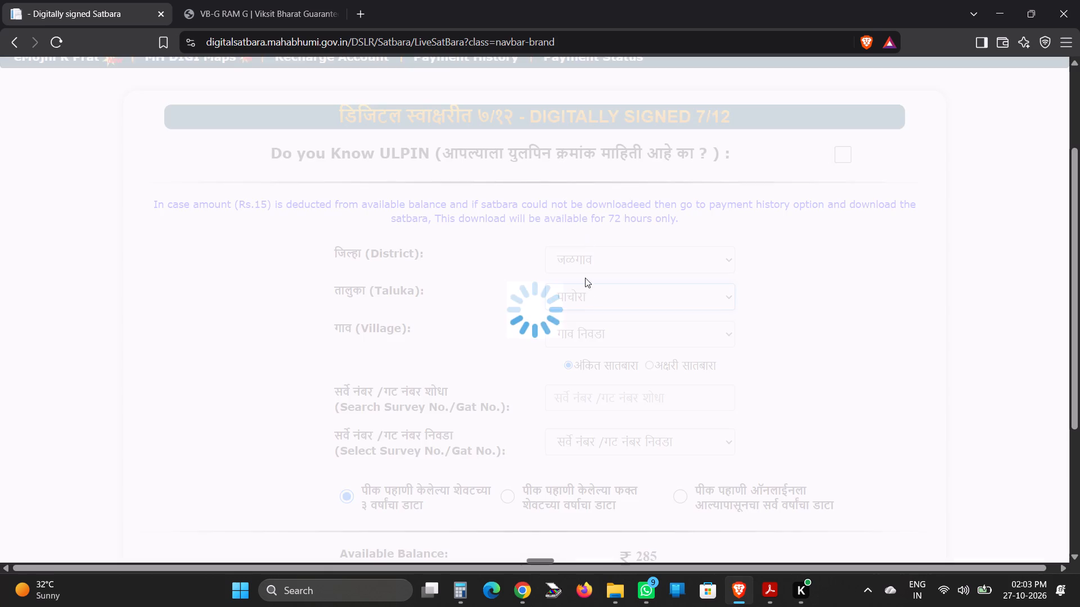
Choose मांडकी as the village for the 7/12 record.
{"action": "left_click", "coordinate": [597, 329]}
{"action": "scroll", "coordinate": [604, 279], "scroll_direction": "down", "scroll_amount": 1}
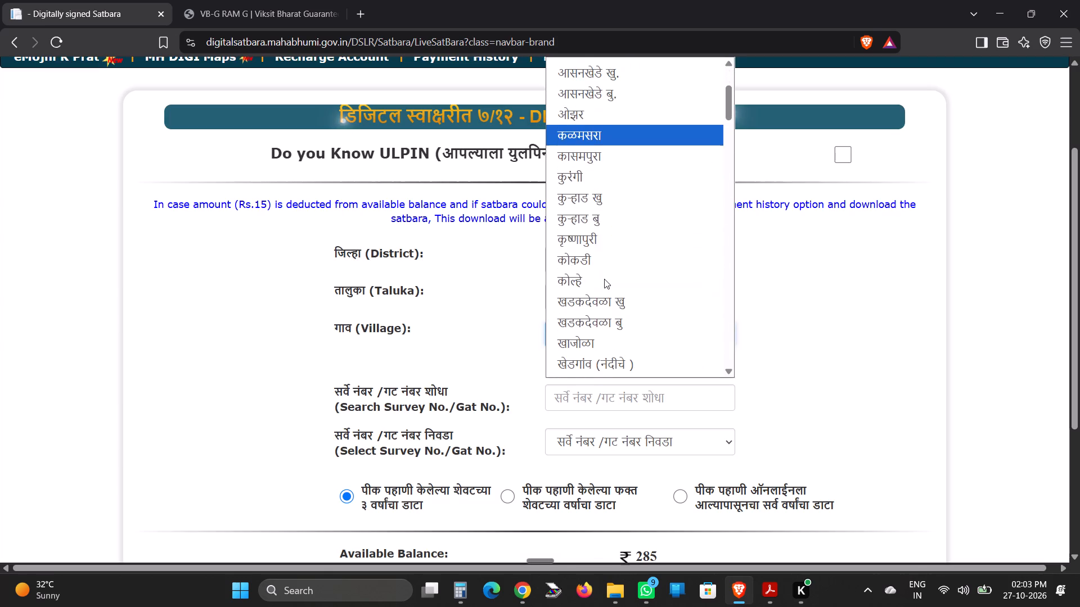
{"action": "scroll", "coordinate": [604, 279], "scroll_direction": "down", "scroll_amount": 4}
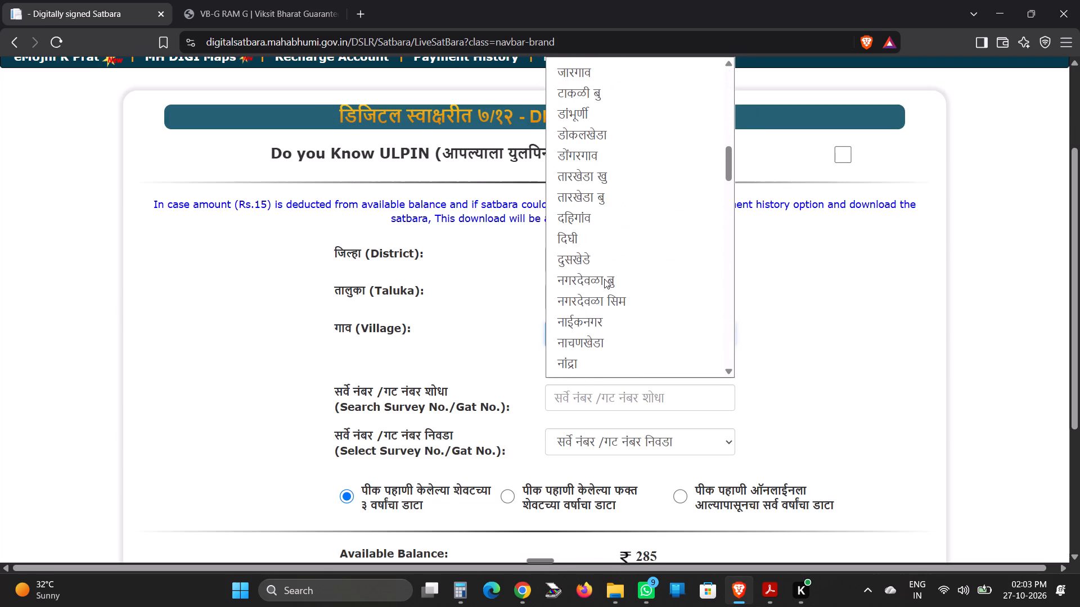
{"action": "scroll", "coordinate": [604, 279], "scroll_direction": "down", "scroll_amount": 2}
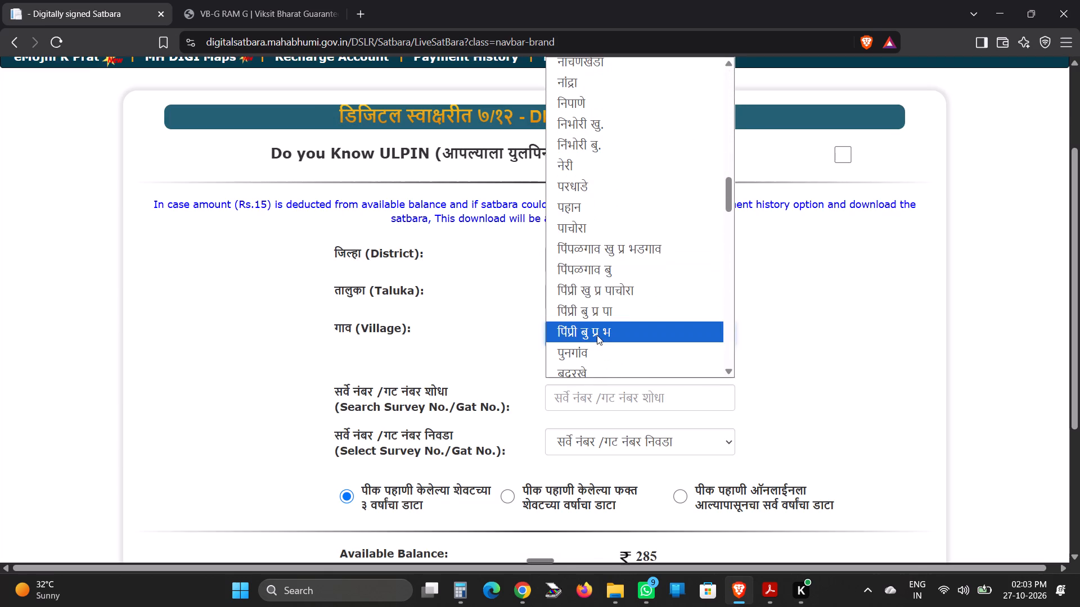
{"action": "left_click", "coordinate": [597, 347]}
{"action": "left_click", "coordinate": [657, 327]}
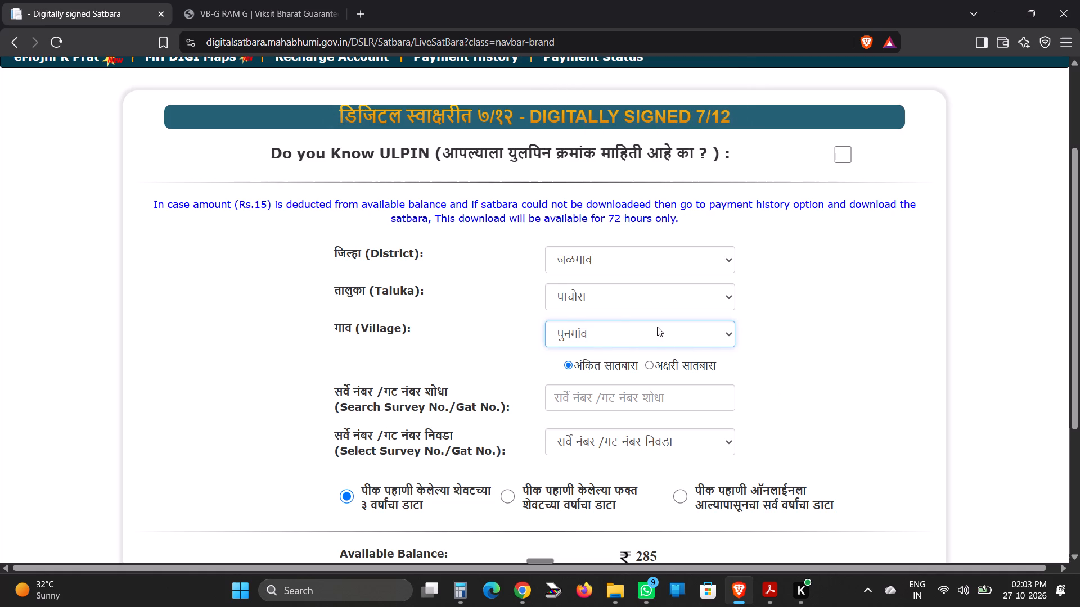
{"action": "left_click", "coordinate": [506, 297]}
{"action": "left_click", "coordinate": [600, 333]}
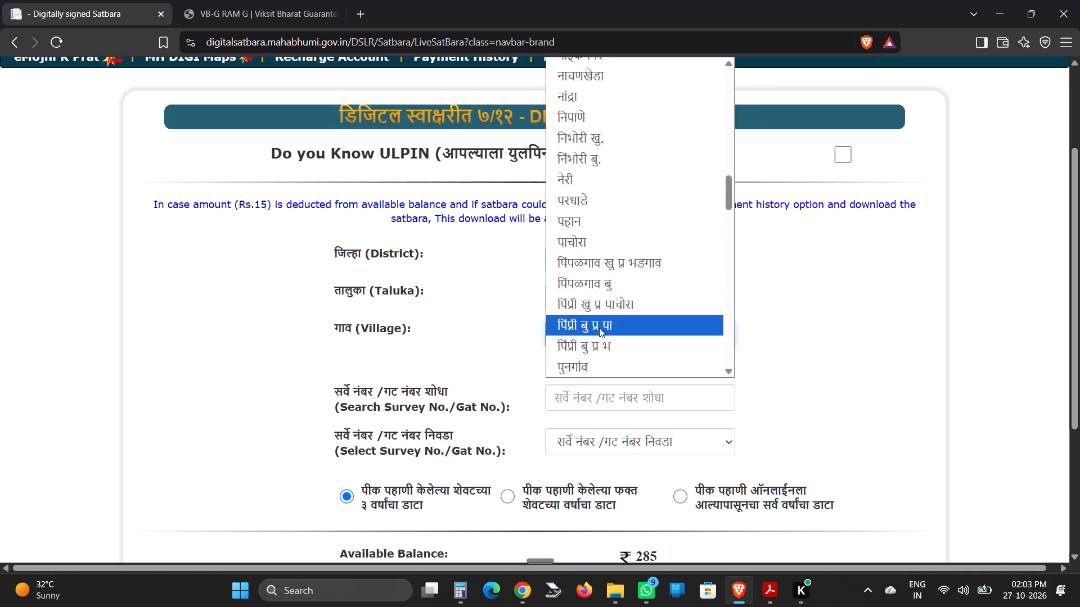
{"action": "scroll", "coordinate": [598, 310], "scroll_direction": "down", "scroll_amount": 2}
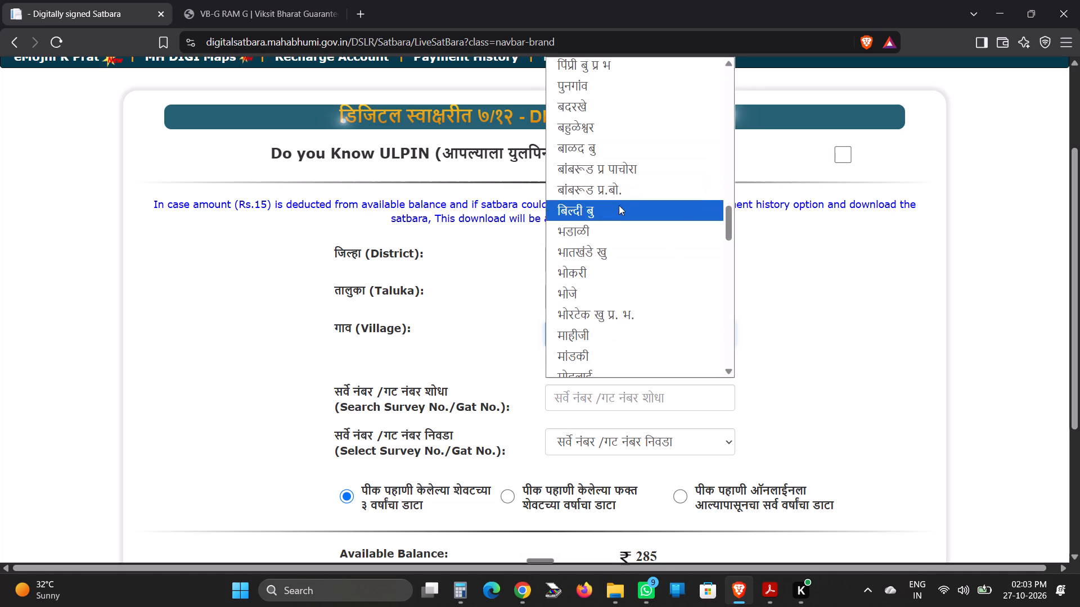
{"action": "left_click", "coordinate": [634, 357]}
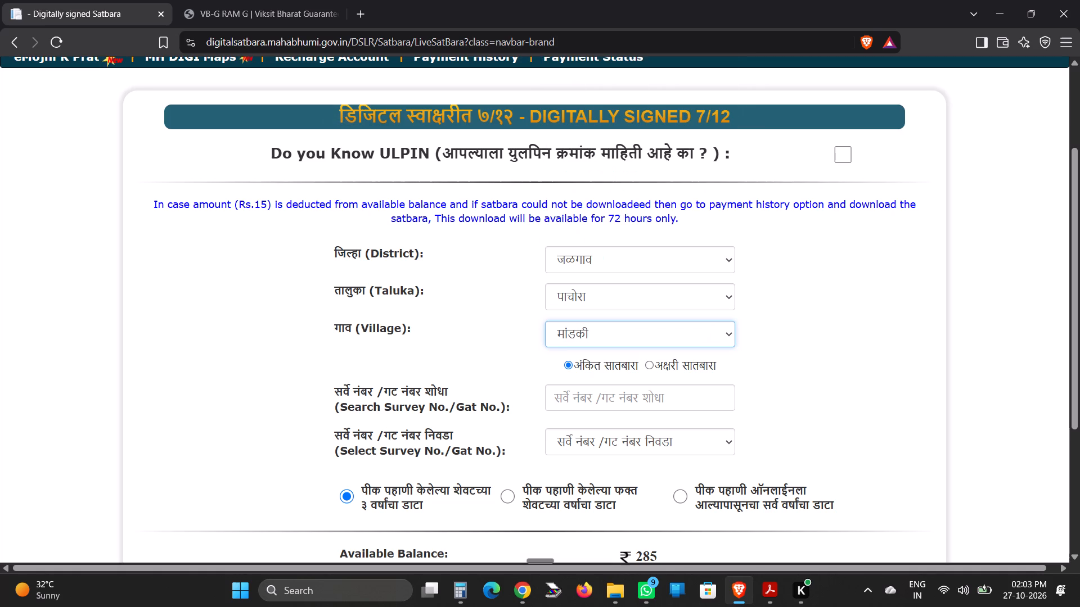
{"action": "left_click", "coordinate": [789, 373]}
Search for survey/gat number 3 and select 3/2 from the matching numbers.
{"action": "left_click", "coordinate": [665, 404]}
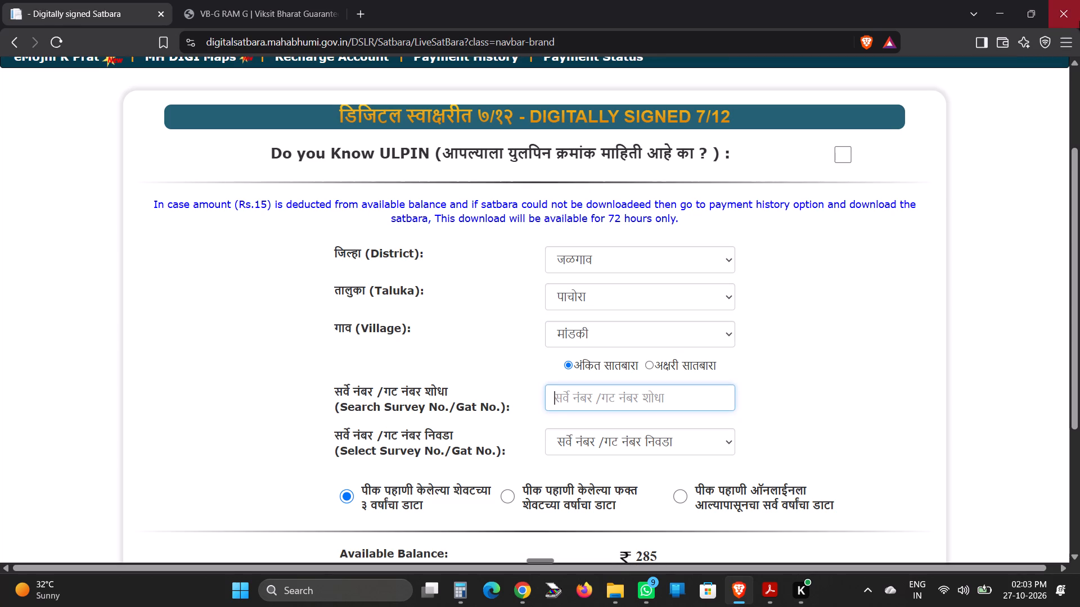
{"action": "key", "text": "3"}
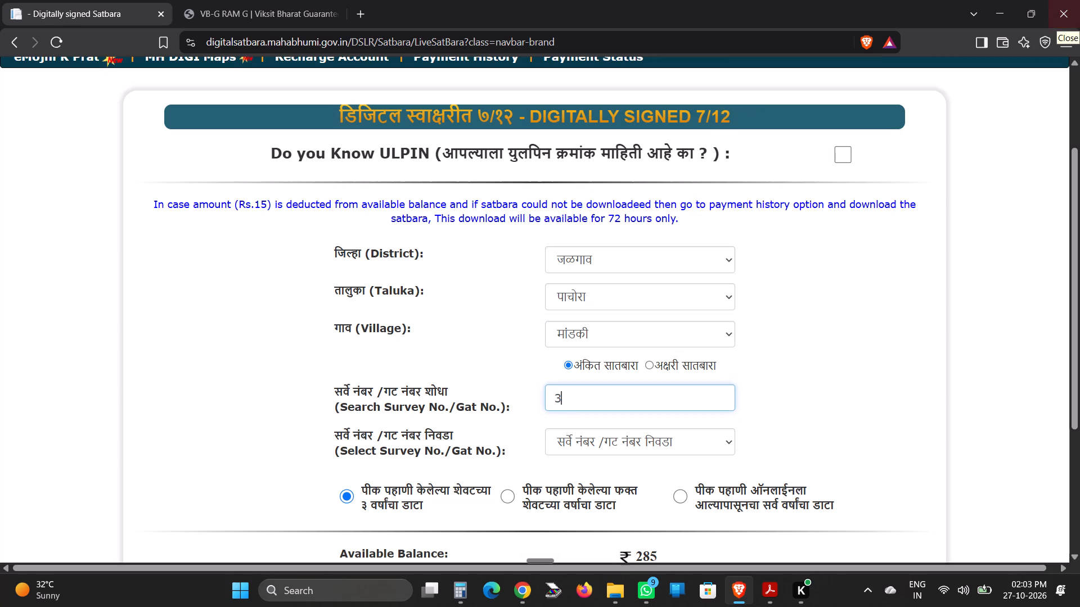
{"action": "left_click", "coordinate": [817, 391]}
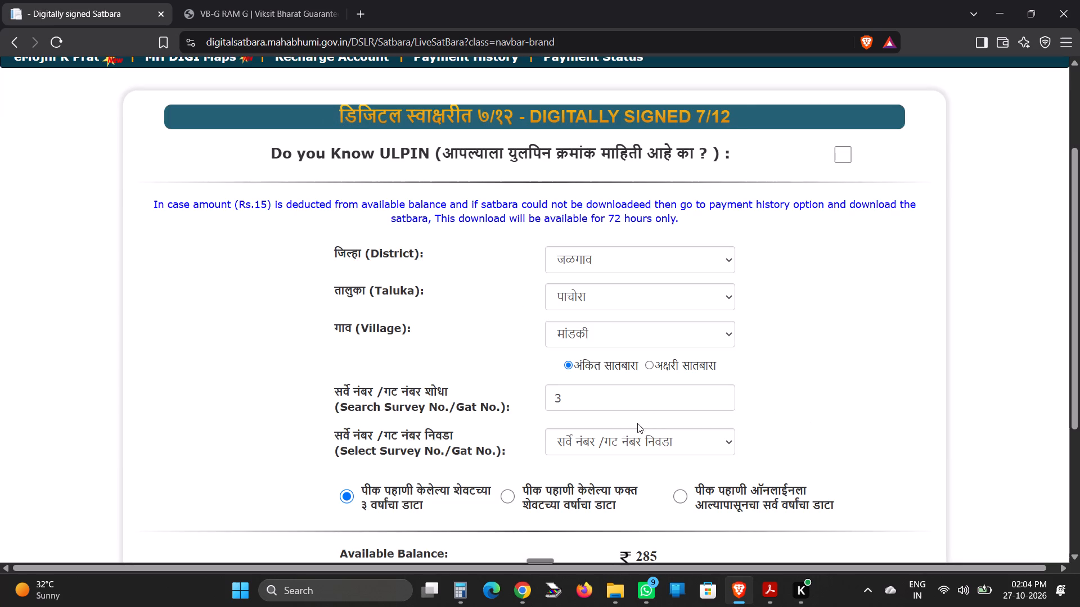
{"action": "left_click", "coordinate": [629, 441]}
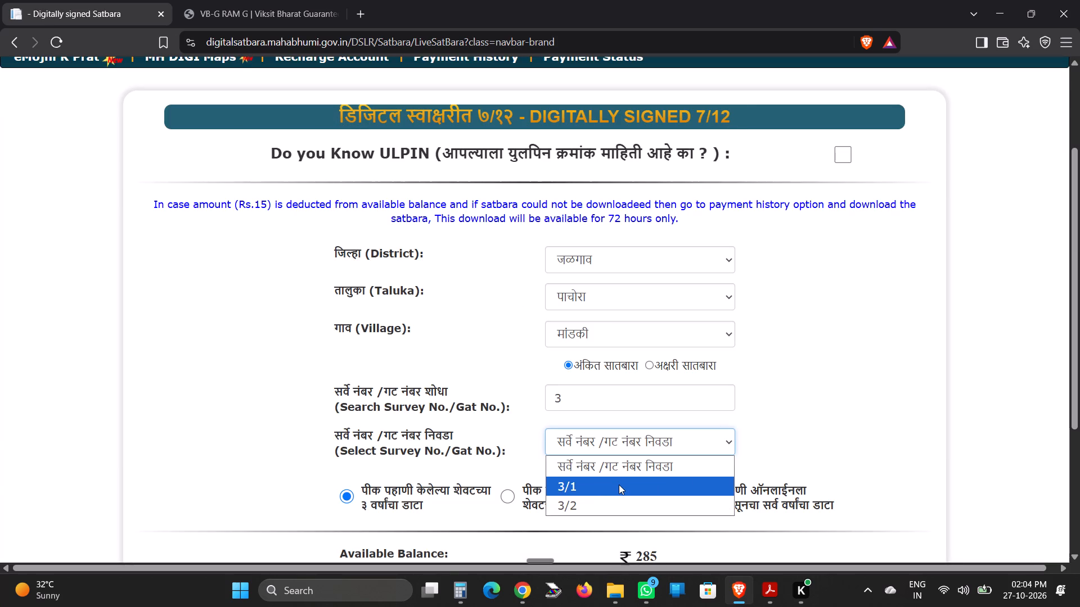
{"action": "left_click", "coordinate": [601, 508]}
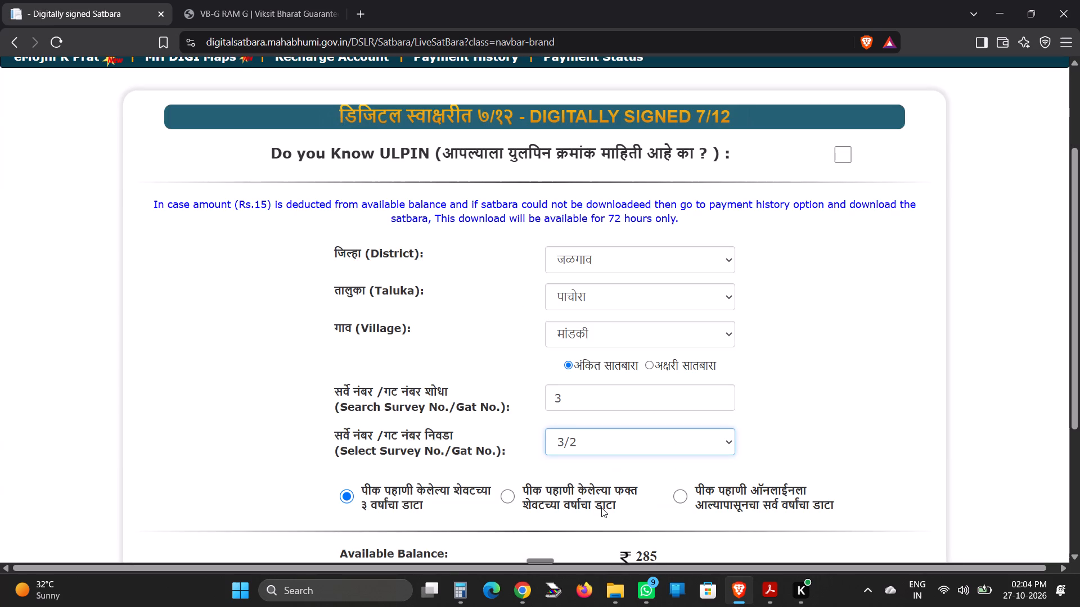
Accept the digitally signed satbara for 3/2, request its download and approve the Rs.15 deduction.
{"action": "scroll", "coordinate": [735, 407], "scroll_direction": "down", "scroll_amount": 2}
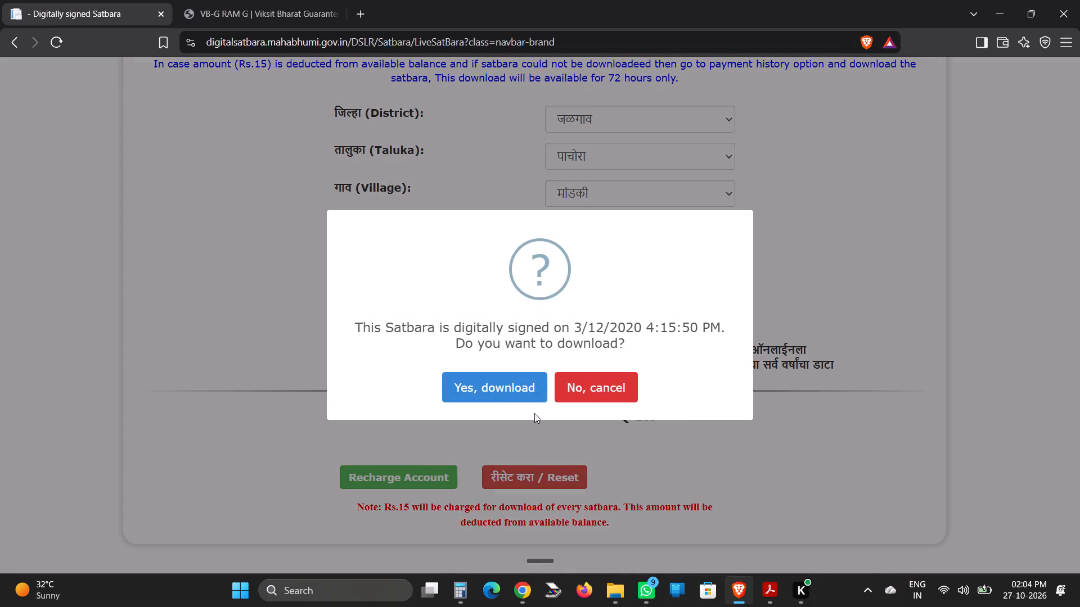
{"action": "left_click", "coordinate": [501, 390]}
{"action": "left_click", "coordinate": [681, 482]}
{"action": "left_click", "coordinate": [508, 411]}
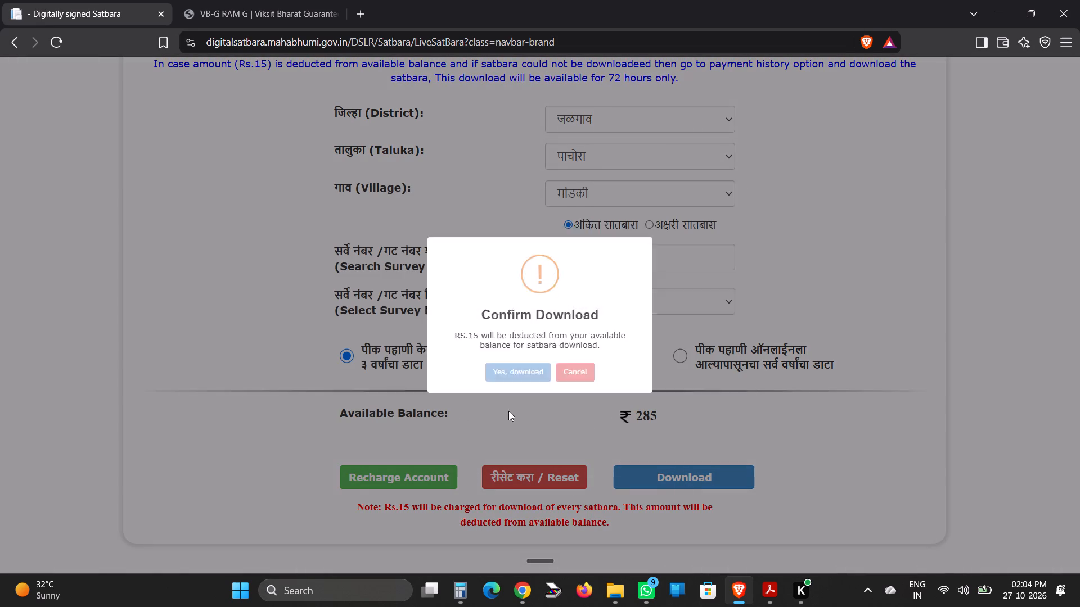
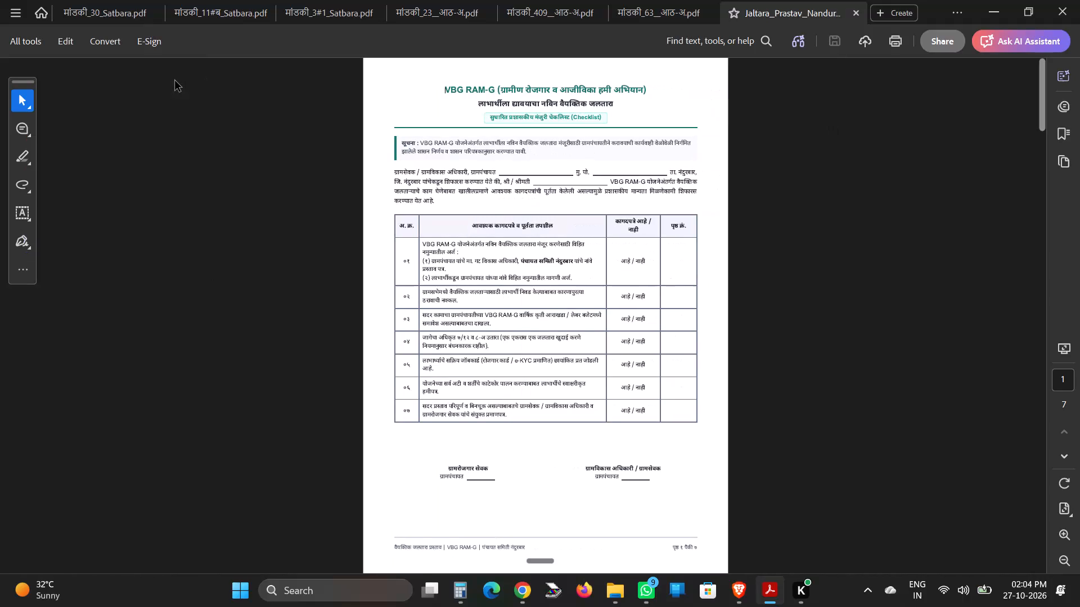
Set up printing of the Jaltara proposal PDF on the HP LaserJet M1136 with FastRes 1200 quality and EconoMode off.
{"action": "left_click", "coordinate": [897, 38]}
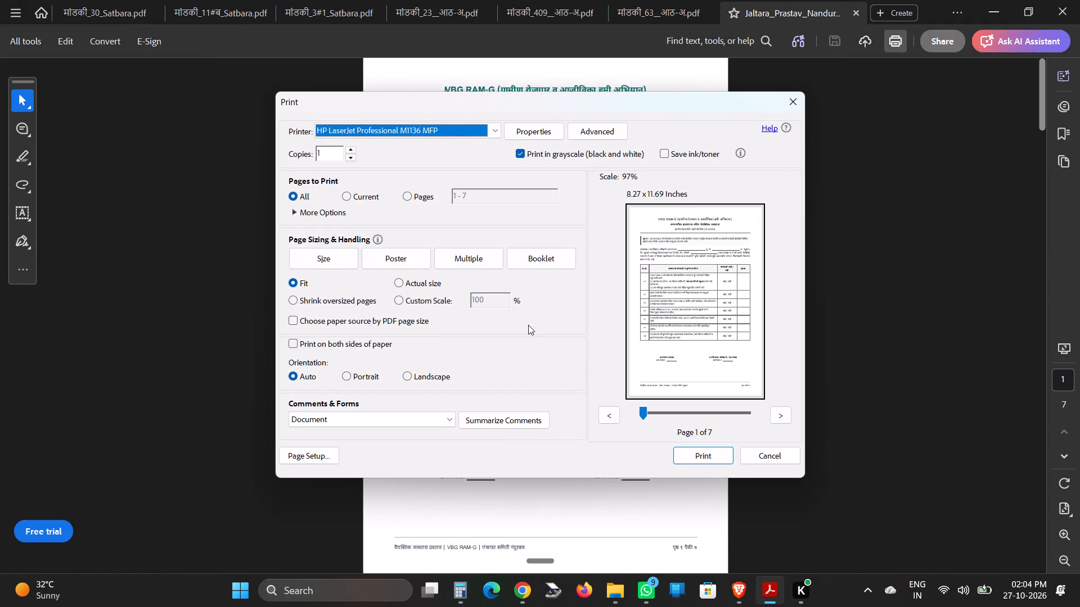
{"action": "left_click", "coordinate": [536, 128]}
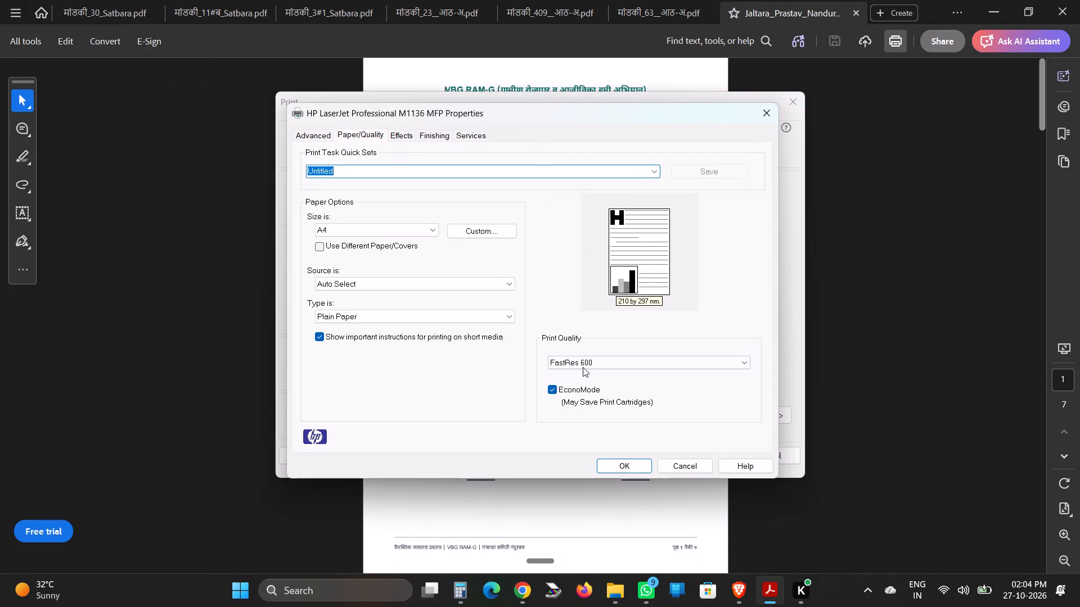
{"action": "left_click", "coordinate": [583, 367]}
{"action": "left_click", "coordinate": [583, 388]}
{"action": "left_click", "coordinate": [582, 383]}
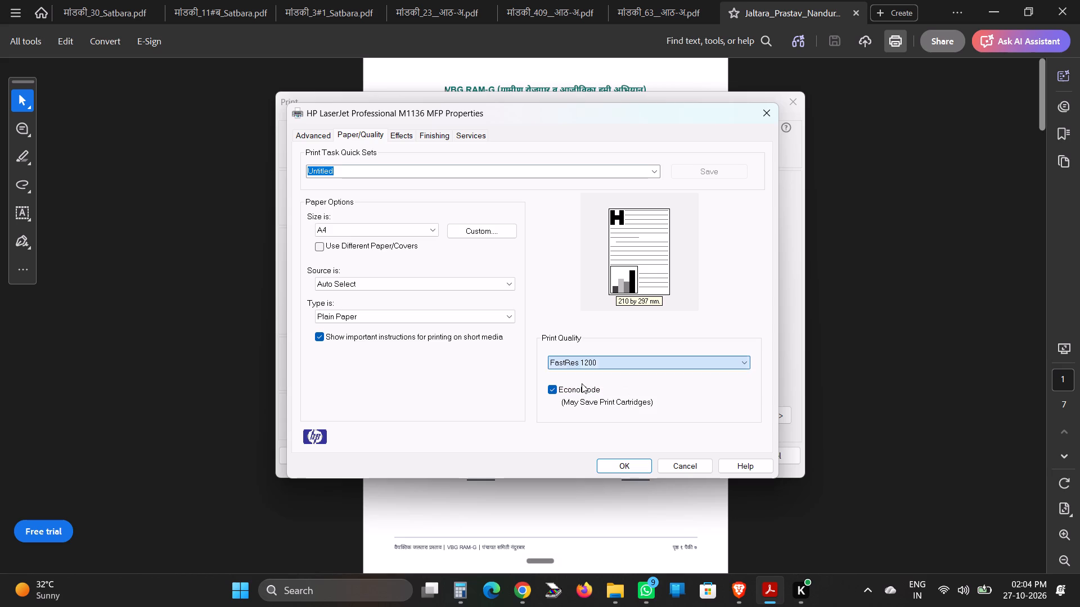
{"action": "left_click", "coordinate": [553, 393]}
{"action": "left_click", "coordinate": [602, 462]}
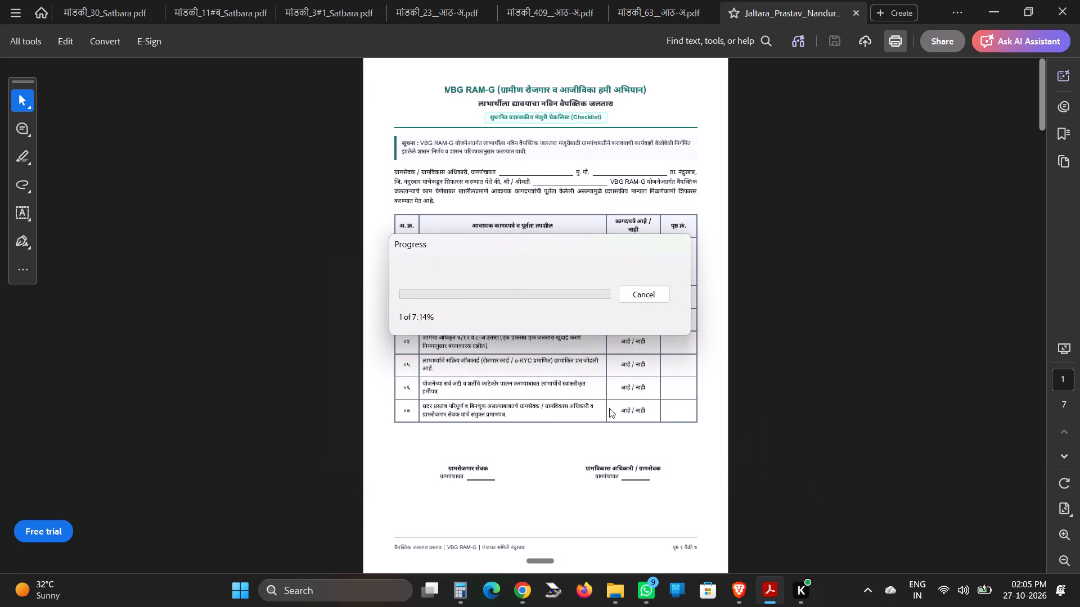
Switch to the digitally signed Satbara page in Brave and dismiss the message over the 3/2 download form.
{"action": "left_click", "coordinate": [733, 592]}
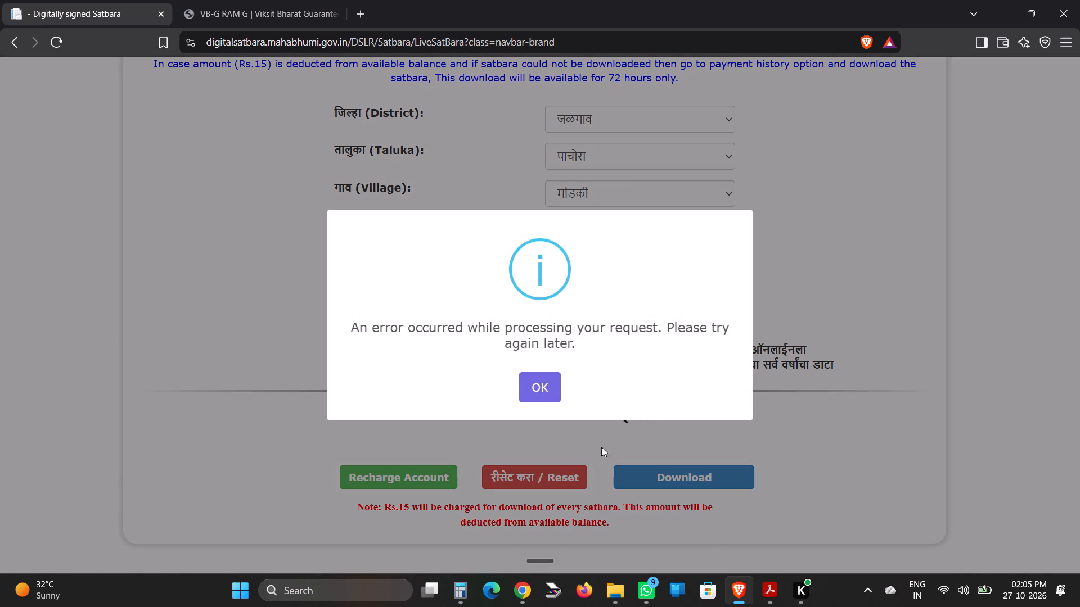
{"action": "left_click", "coordinate": [568, 387]}
{"action": "left_click", "coordinate": [556, 381]}
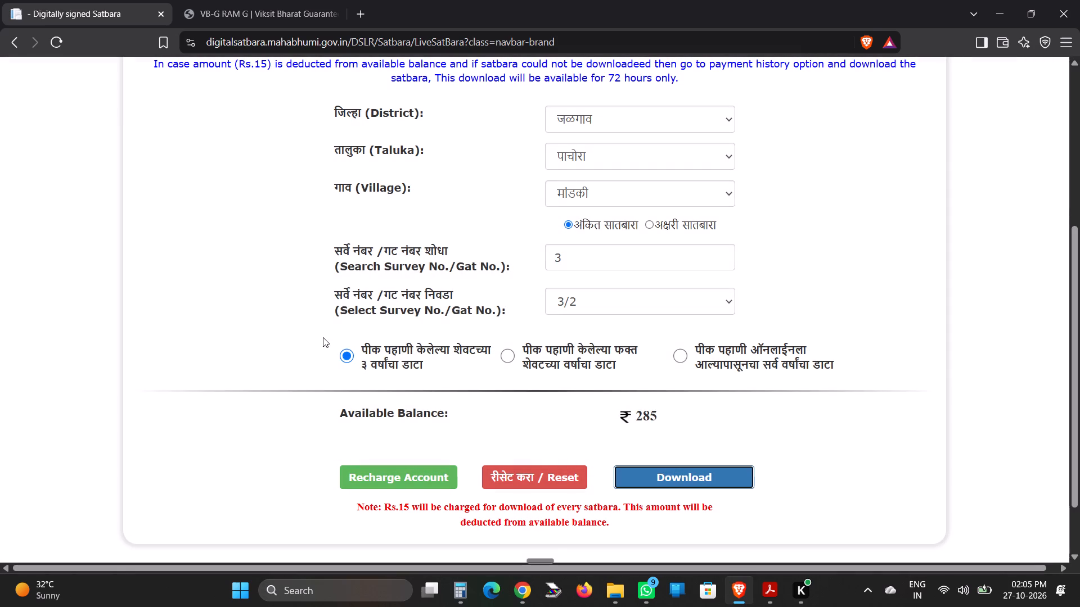
{"action": "left_click", "coordinate": [233, 320]}
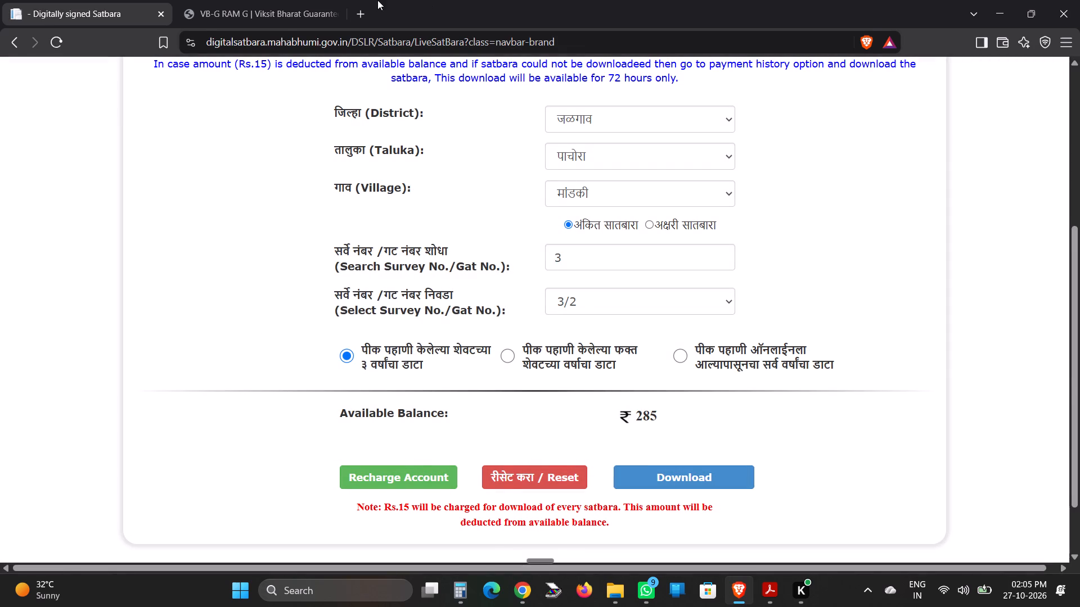
On the VB-G RAM G site, open the data entry login page for the required state through Quick login.
{"action": "left_click", "coordinate": [267, 0]}
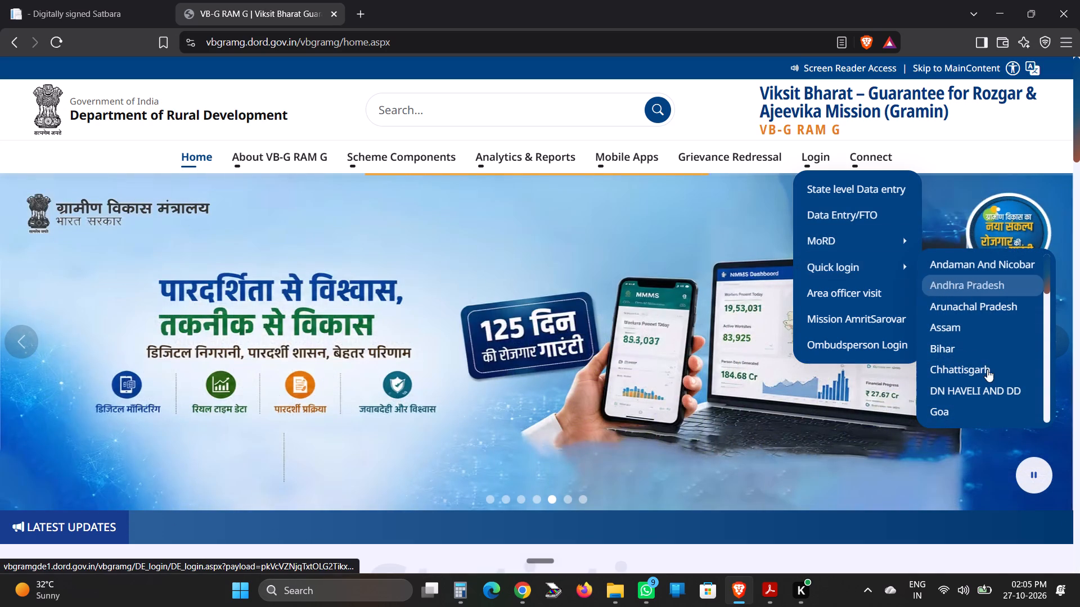
{"action": "scroll", "coordinate": [987, 369], "scroll_direction": "down", "scroll_amount": 2}
{"action": "scroll", "coordinate": [962, 355], "scroll_direction": "up", "scroll_amount": 1}
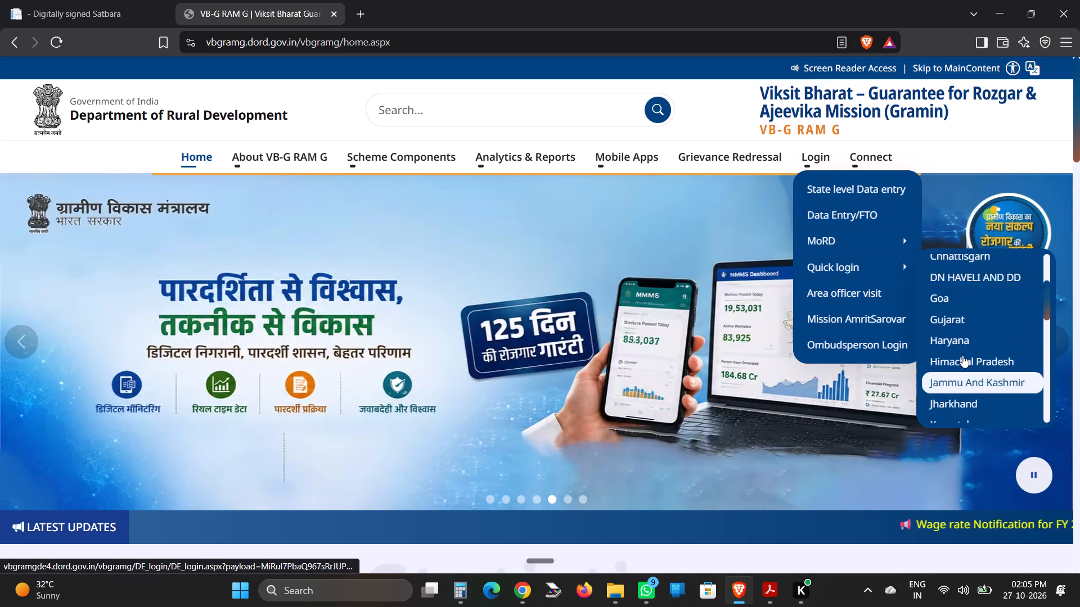
{"action": "scroll", "coordinate": [962, 351], "scroll_direction": "down", "scroll_amount": 2}
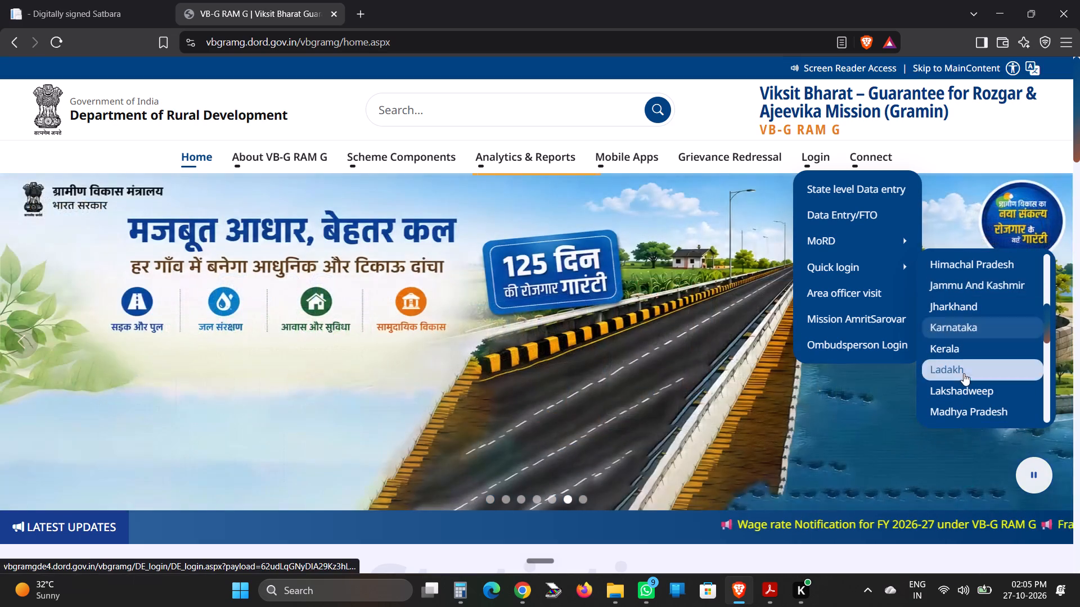
{"action": "scroll", "coordinate": [965, 386], "scroll_direction": "down", "scroll_amount": 1}
{"action": "left_click", "coordinate": [965, 368]}
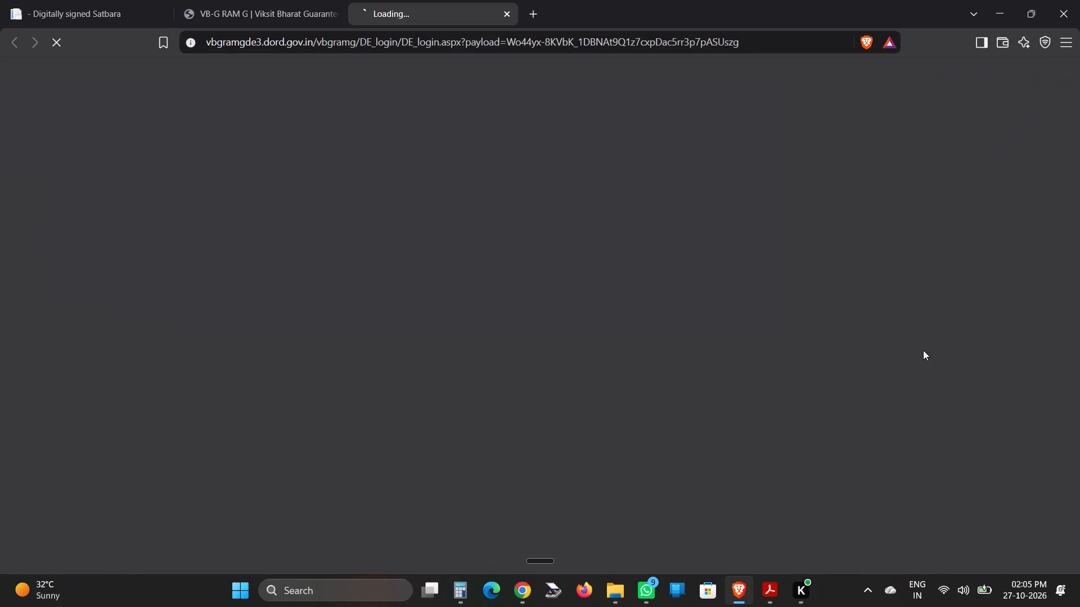